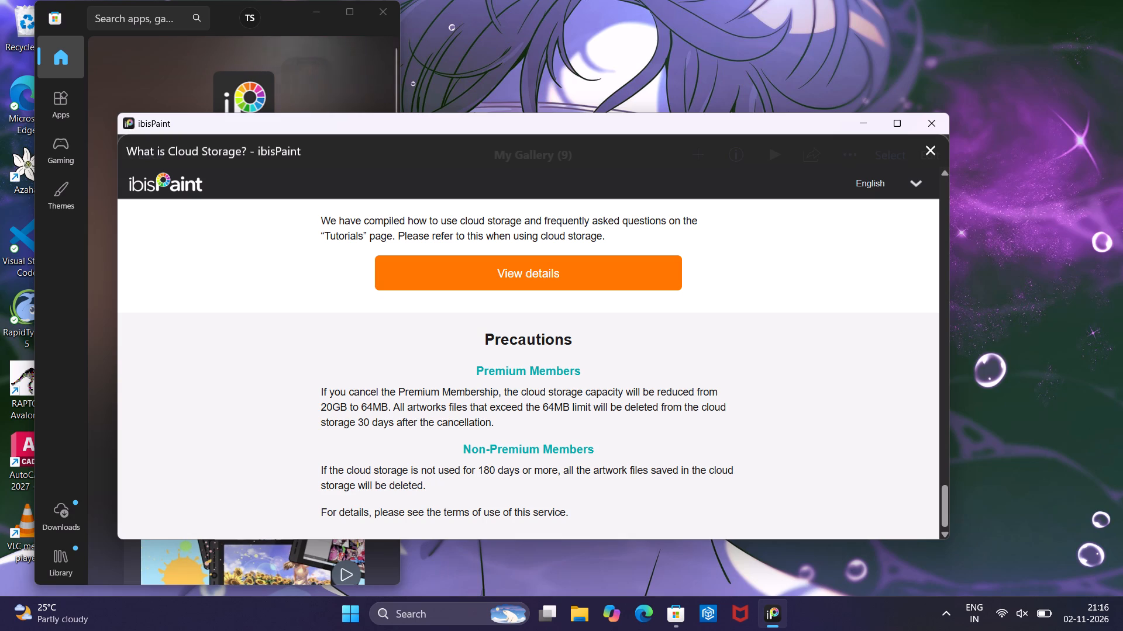
Review the cloud storage information page back through its device synchronization section, then close it.
scroll(554, 331, up, 7)
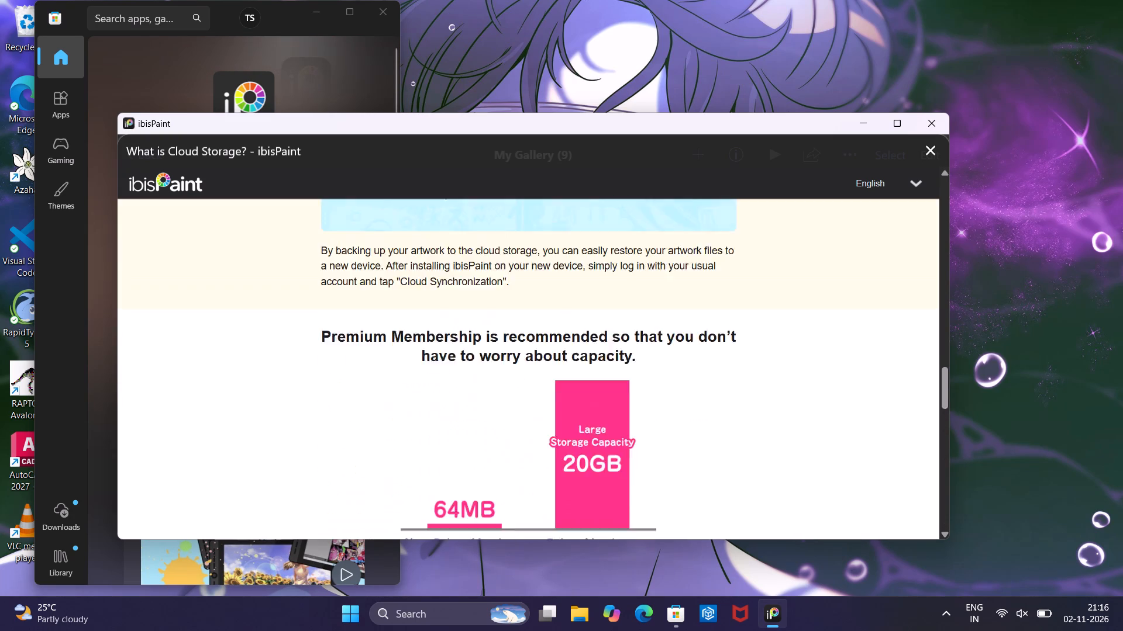
scroll(554, 331, up, 8)
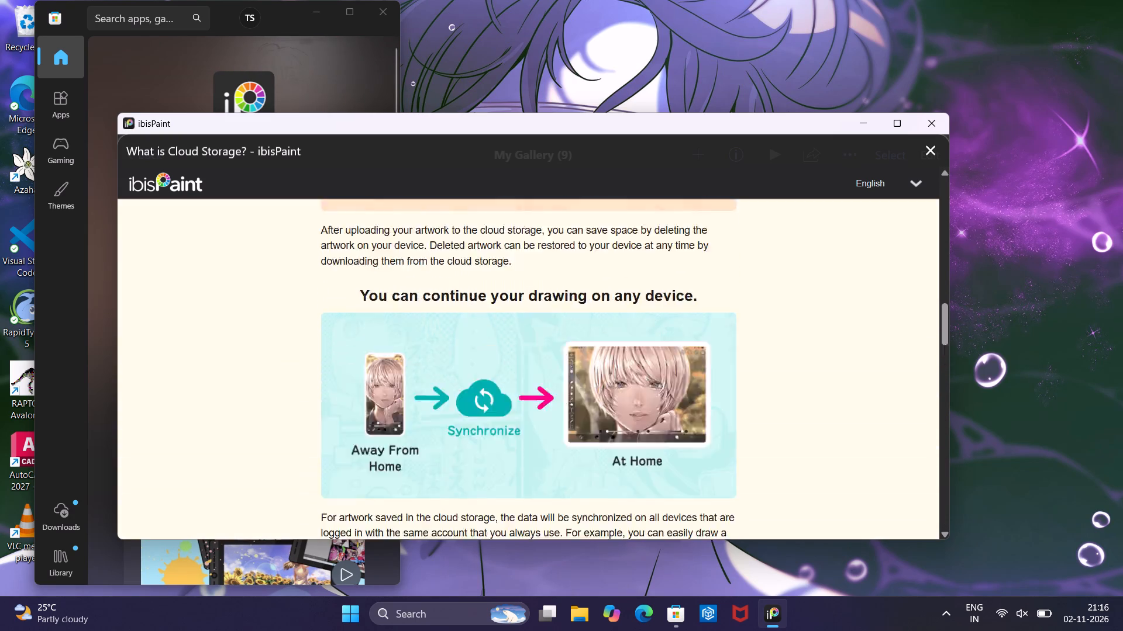
scroll(554, 331, up, 4)
click(935, 154)
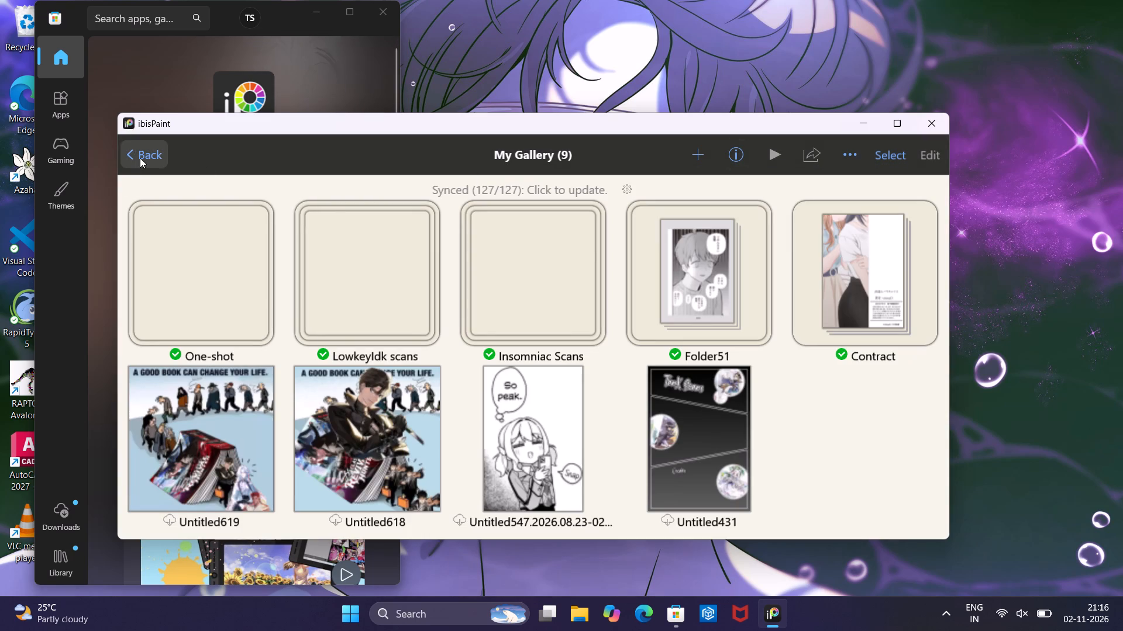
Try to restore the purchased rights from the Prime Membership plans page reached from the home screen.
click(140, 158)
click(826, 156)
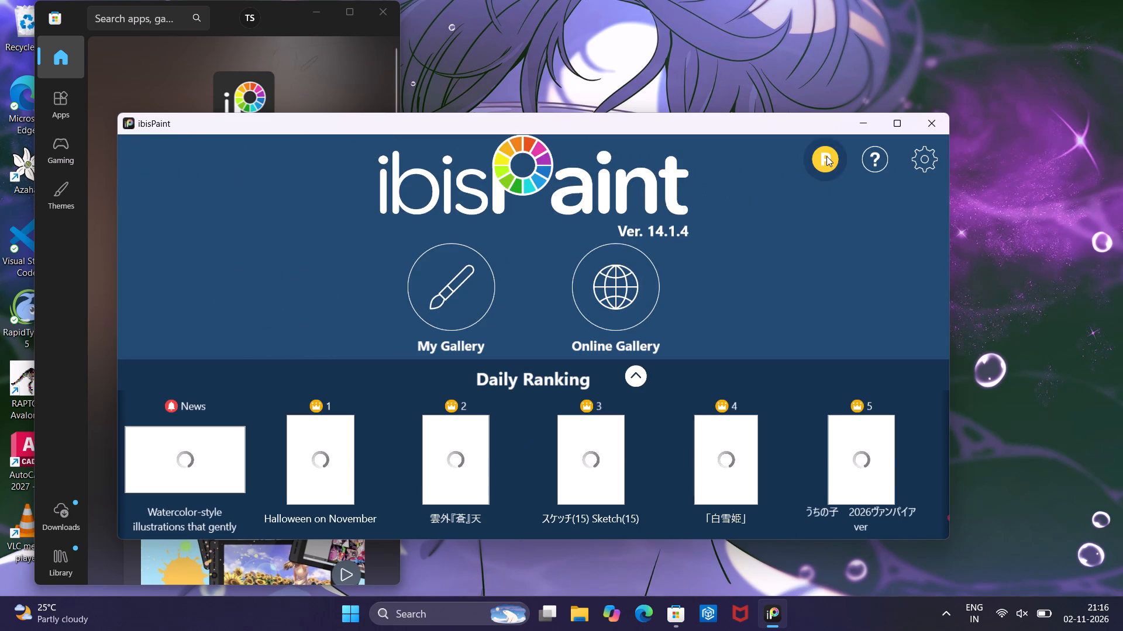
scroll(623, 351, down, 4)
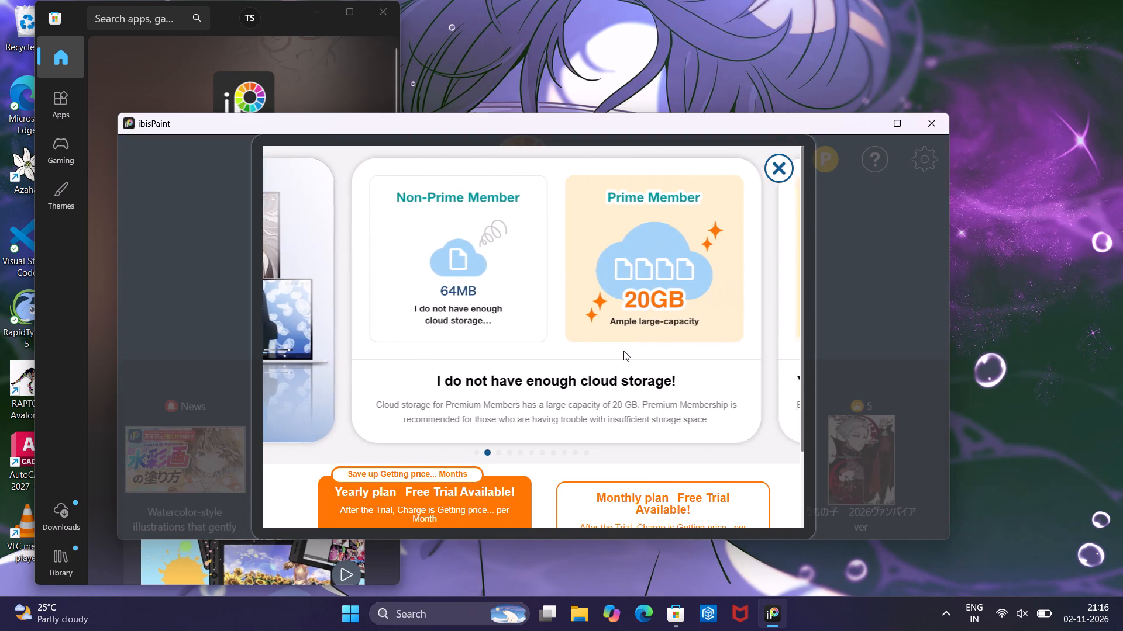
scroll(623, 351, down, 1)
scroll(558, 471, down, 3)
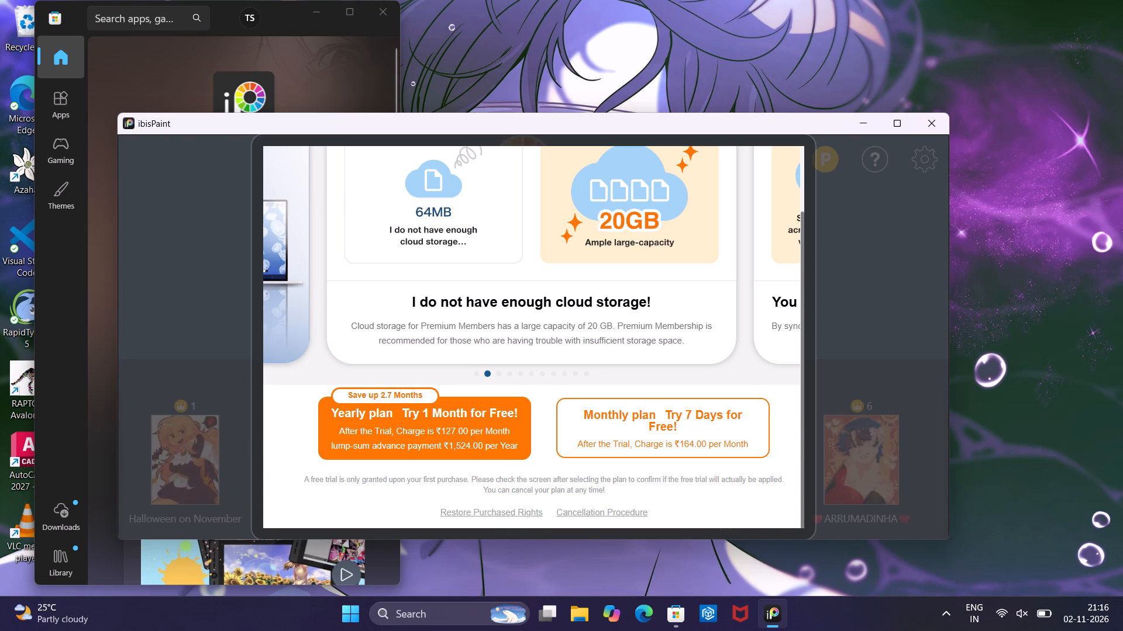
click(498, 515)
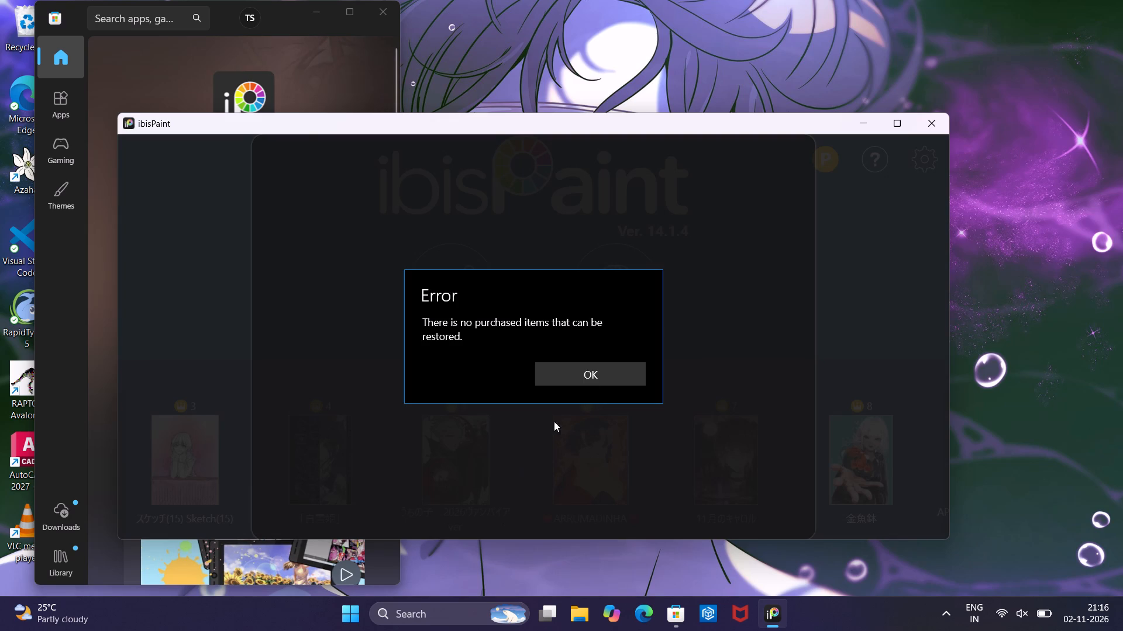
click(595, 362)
Open My Gallery and check the contents of Folder50 inside the One-shot folder.
double_click(451, 268)
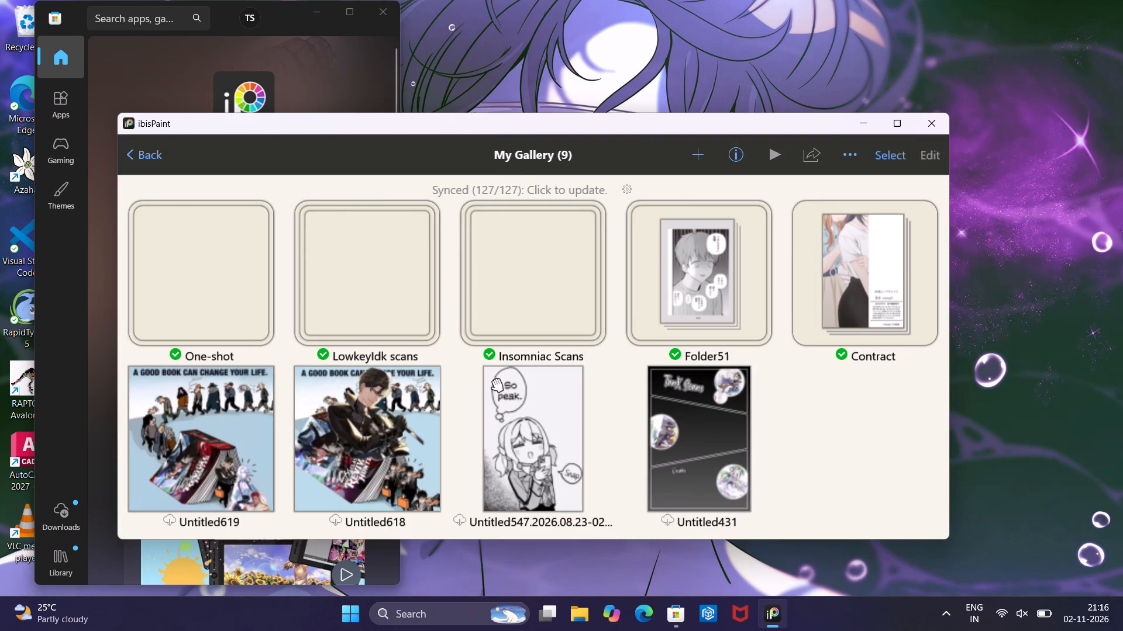
scroll(407, 304, up, 4)
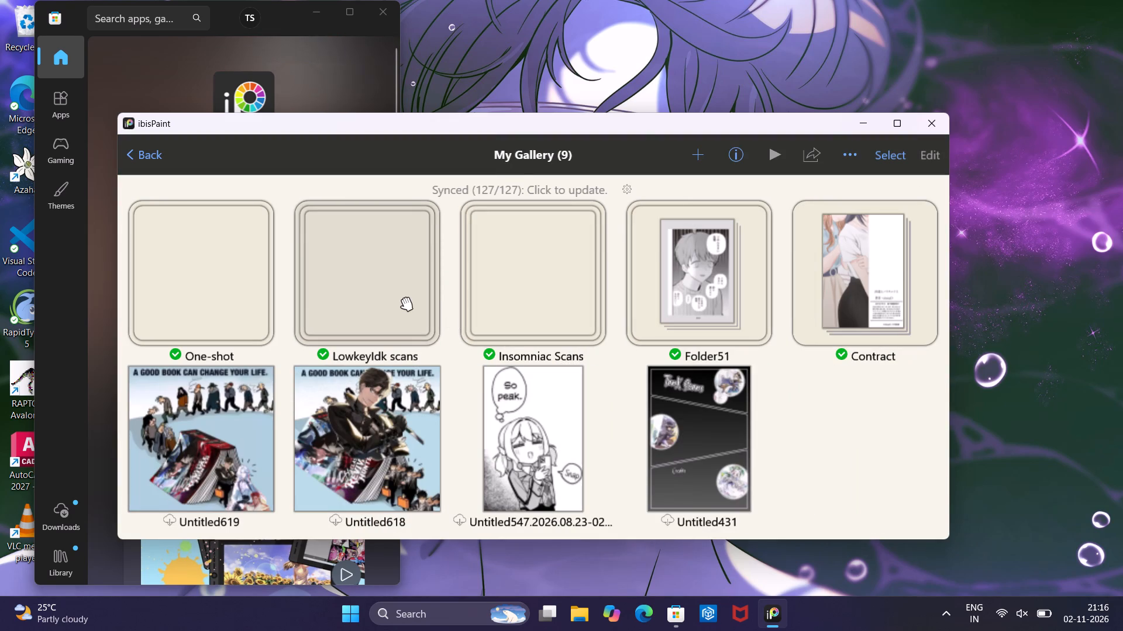
click(246, 280)
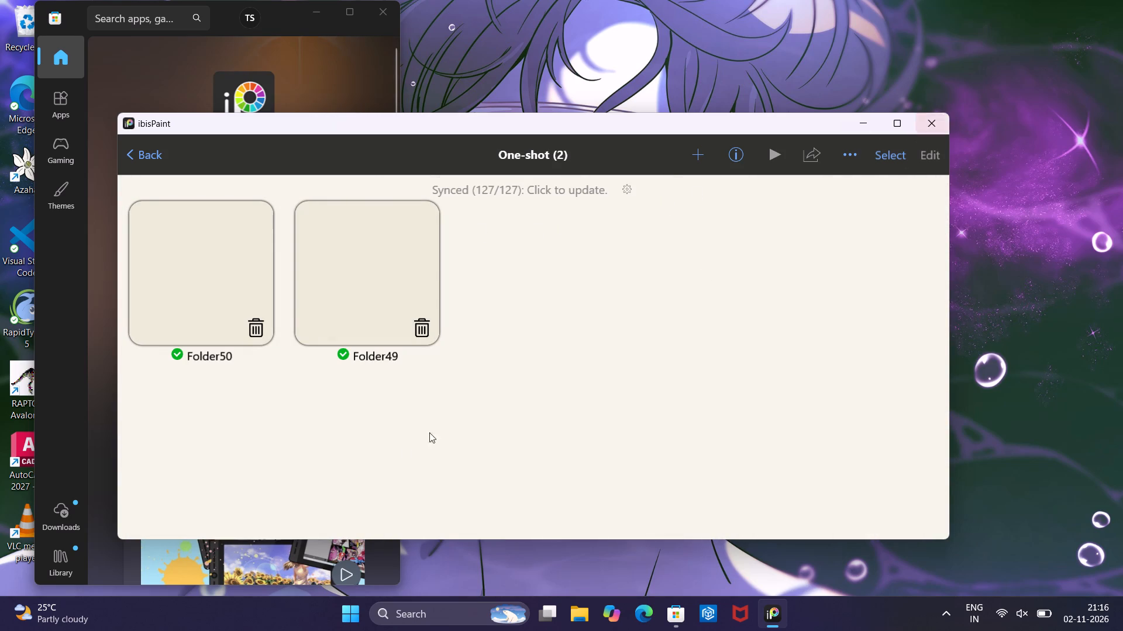
click(244, 303)
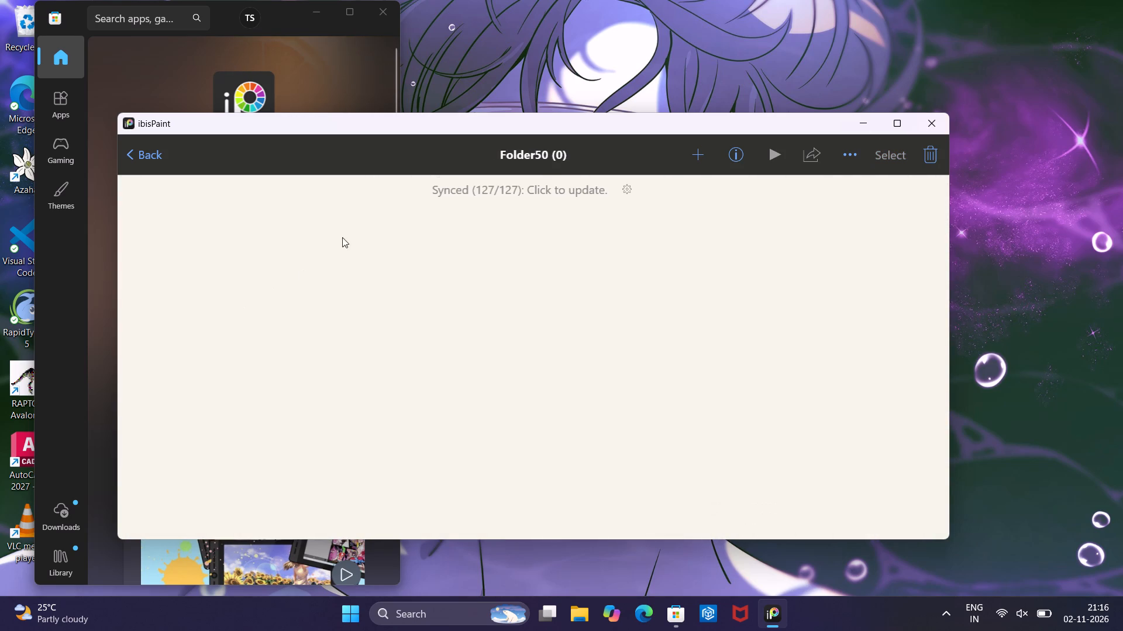
click(154, 150)
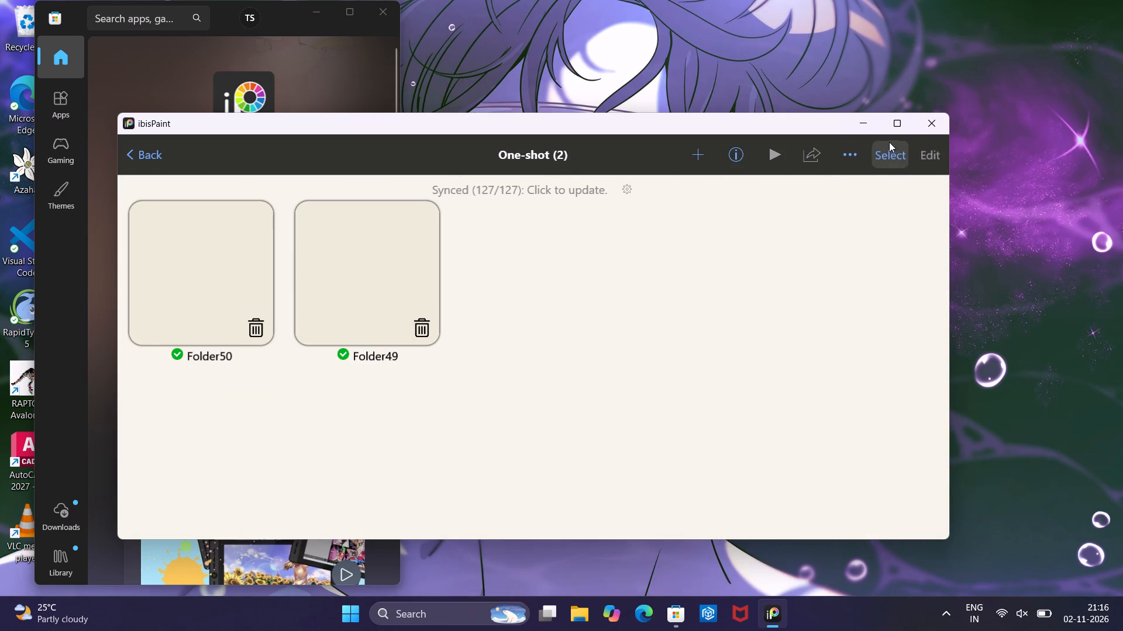
Close the Microsoft Store window and return to the ibisPaint gallery.
click(875, 123)
click(384, 12)
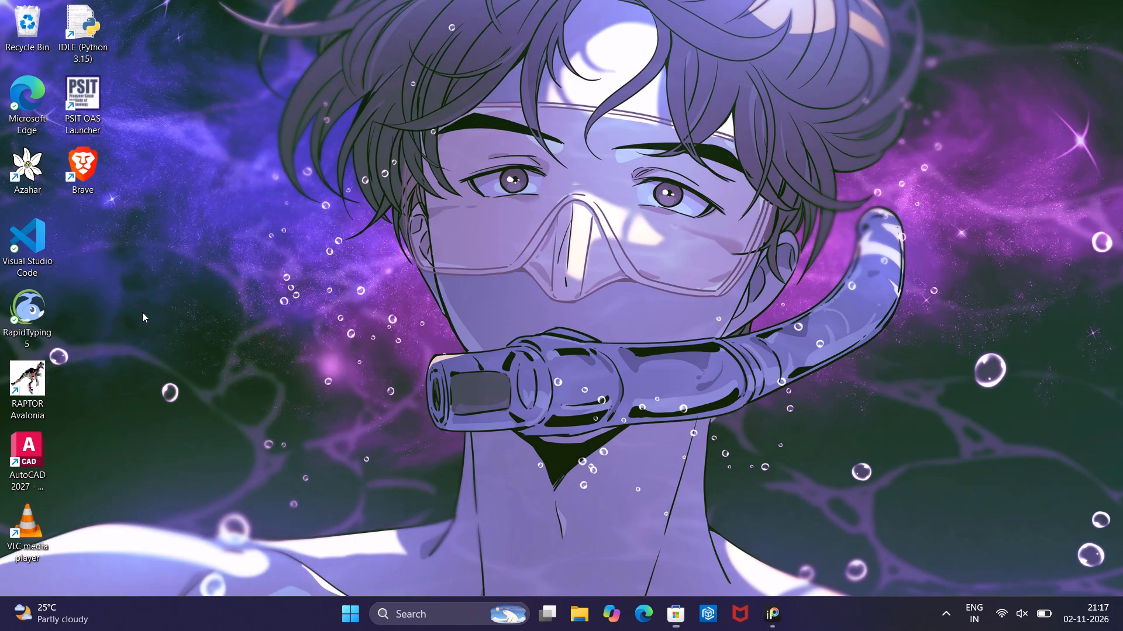
click(784, 619)
Check Folder50 in the One-shot folder again and return to My Gallery.
double_click(160, 284)
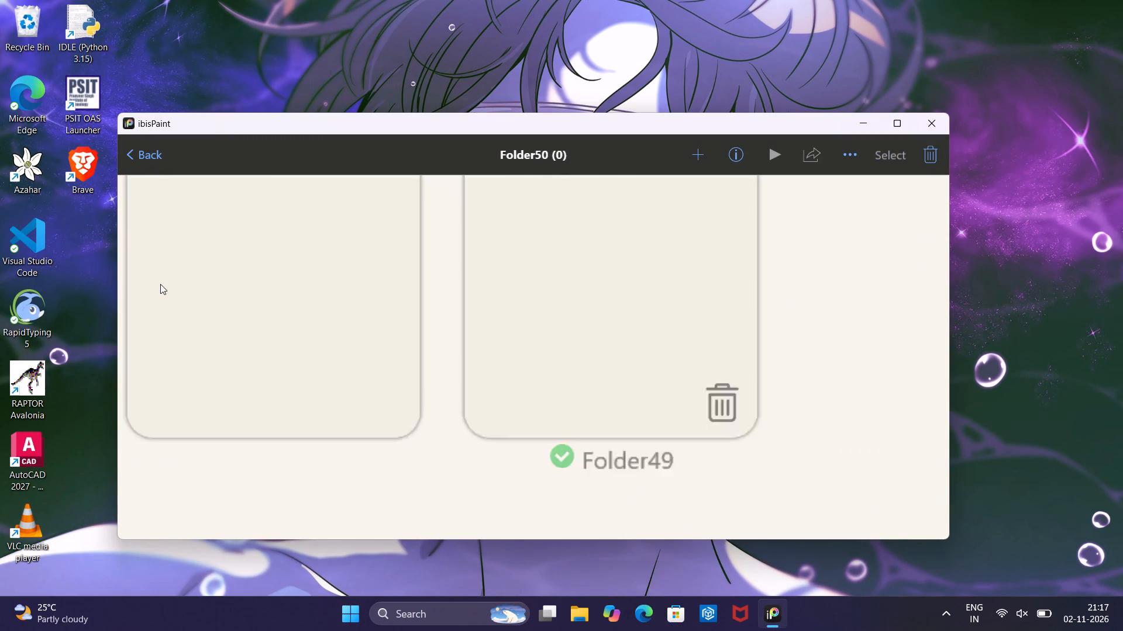
click(149, 140)
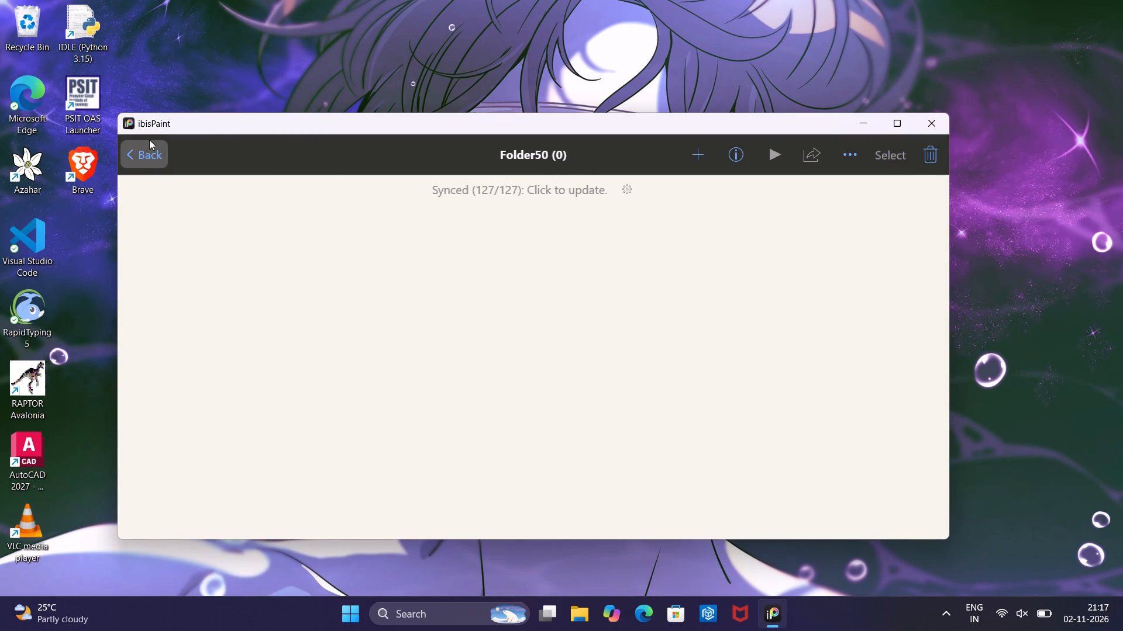
click(149, 152)
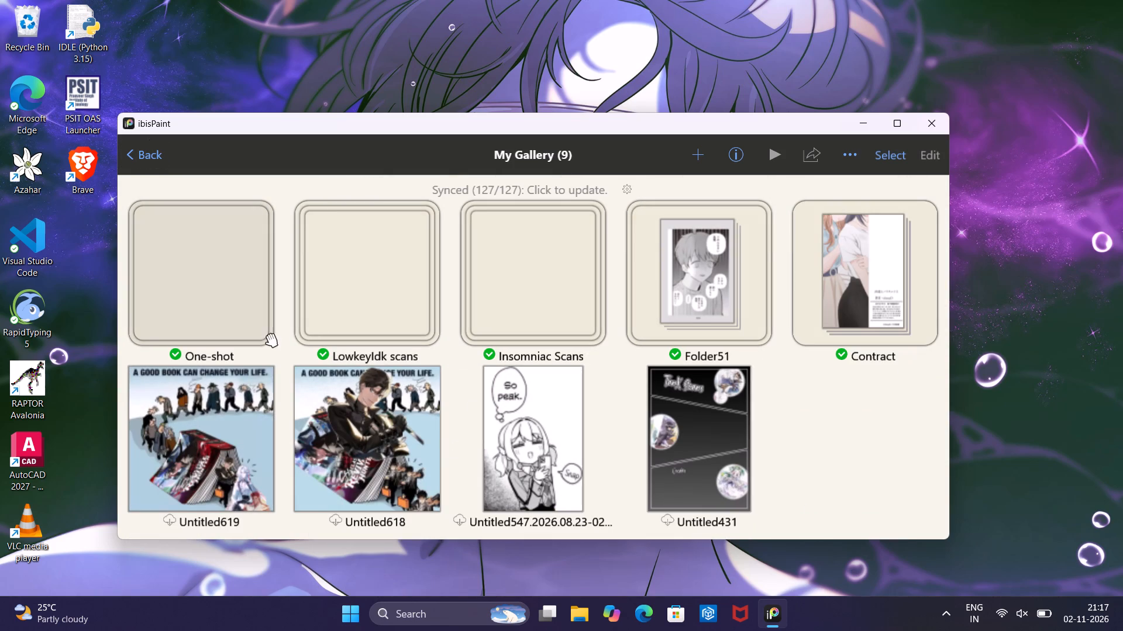
Look through LowkeyIdk scans, checking Ch 1 in Concealed 17 and Chapter 18 in Tomodachi Nchi no Neechan ga Kowakute.
double_click(321, 338)
click(391, 299)
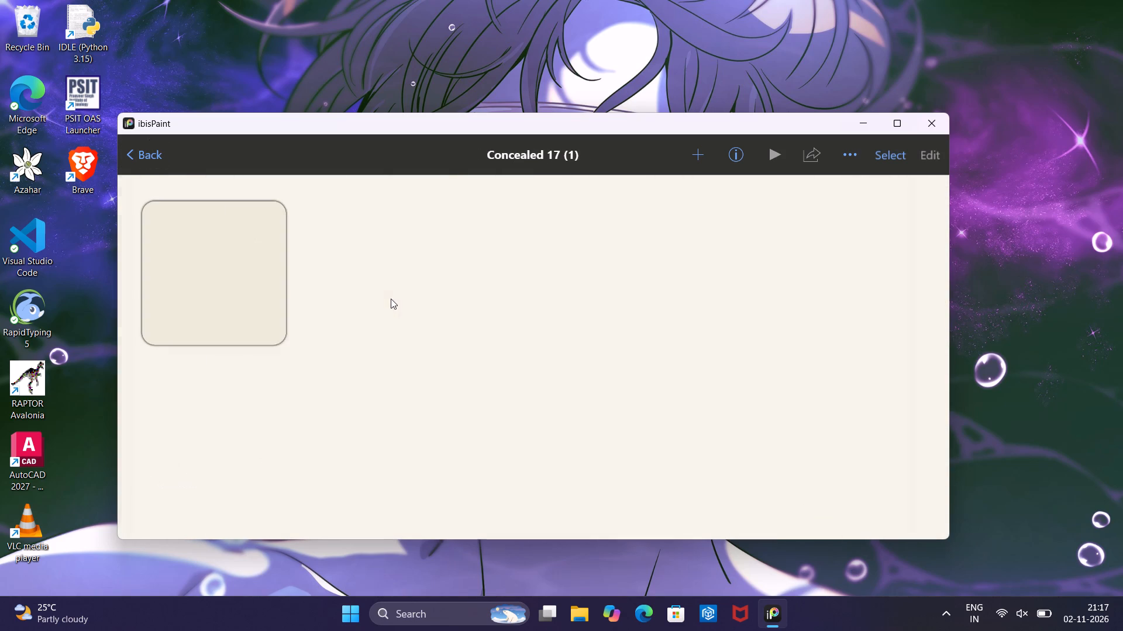
click(207, 256)
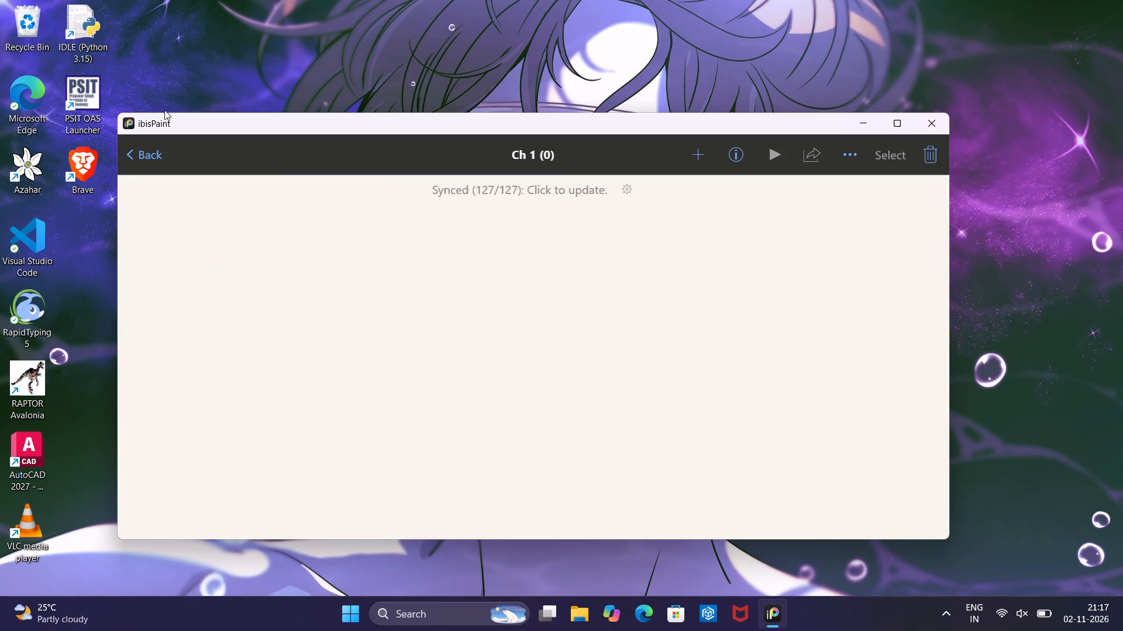
click(156, 151)
click(156, 151)
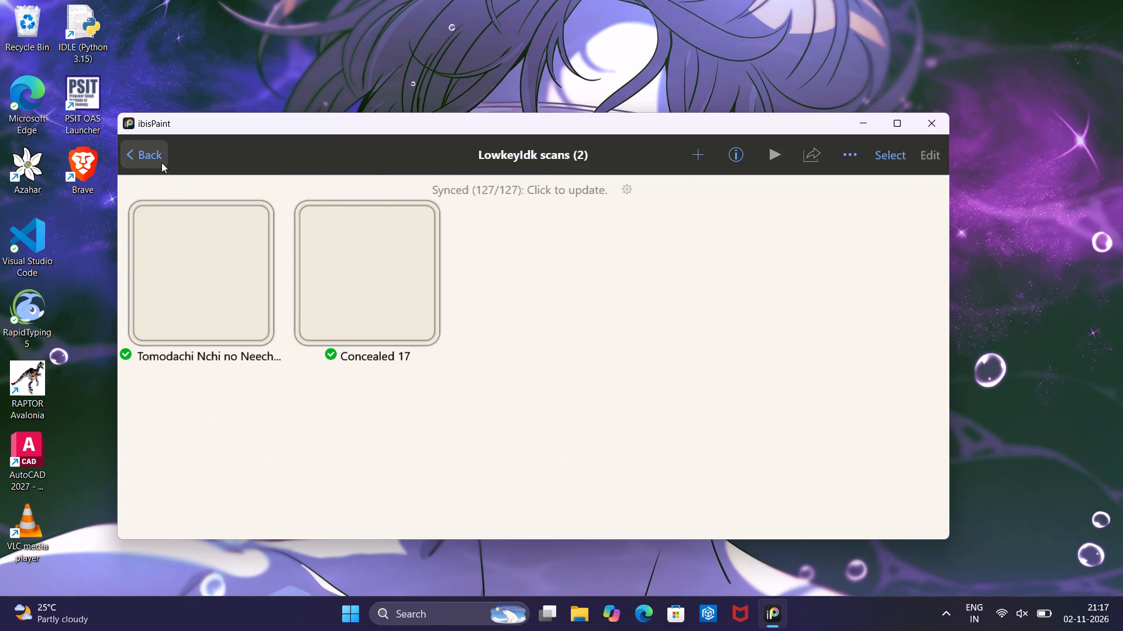
click(202, 259)
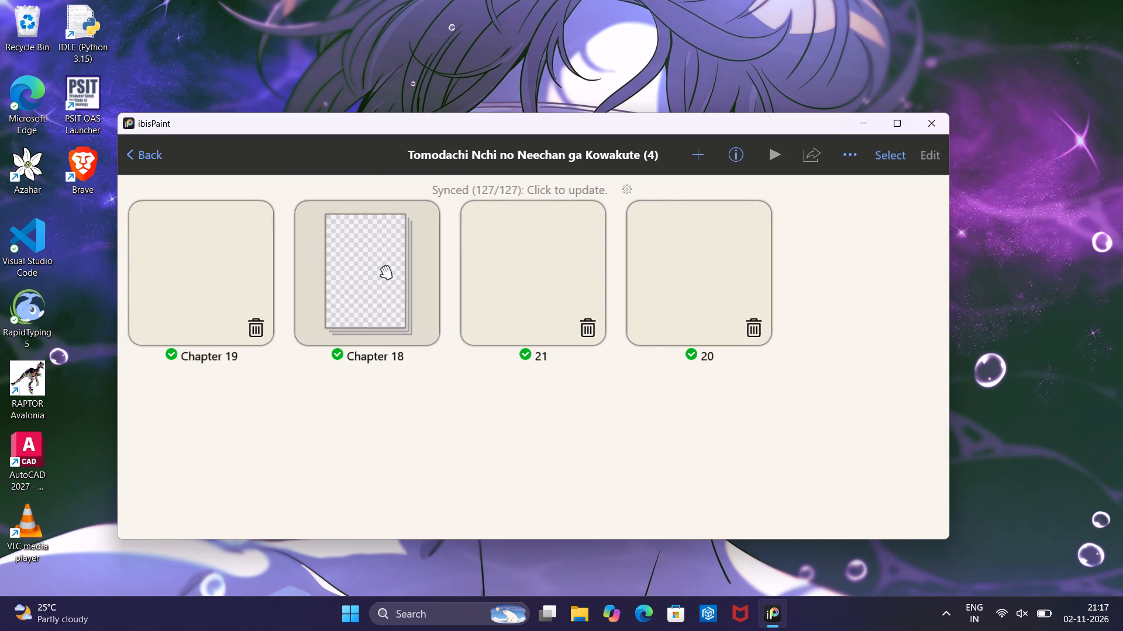
click(386, 272)
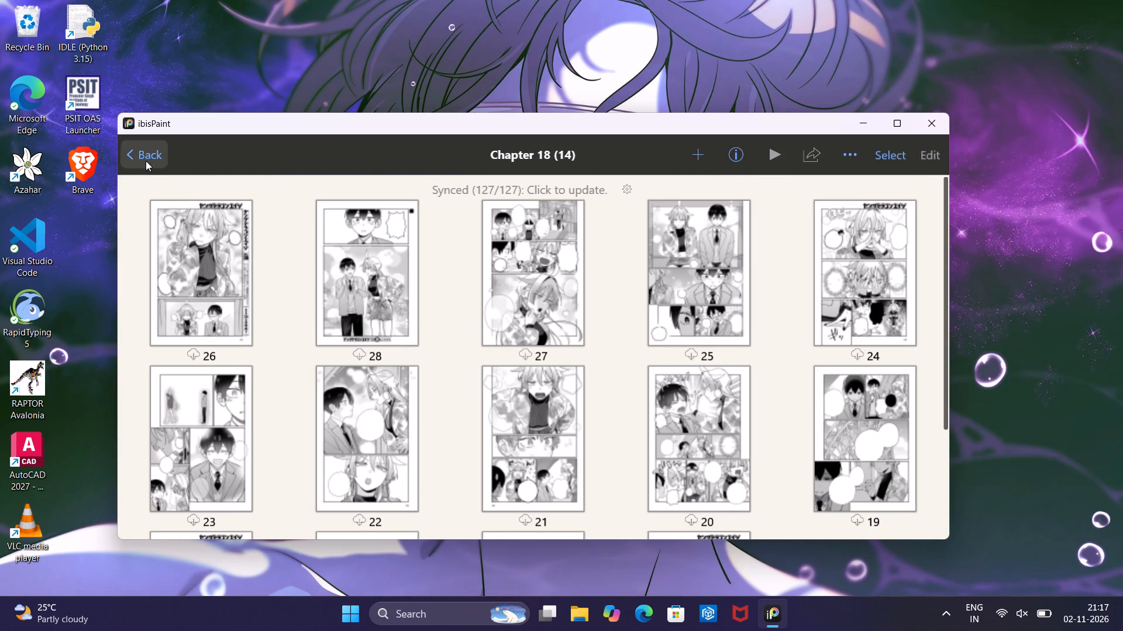
click(146, 161)
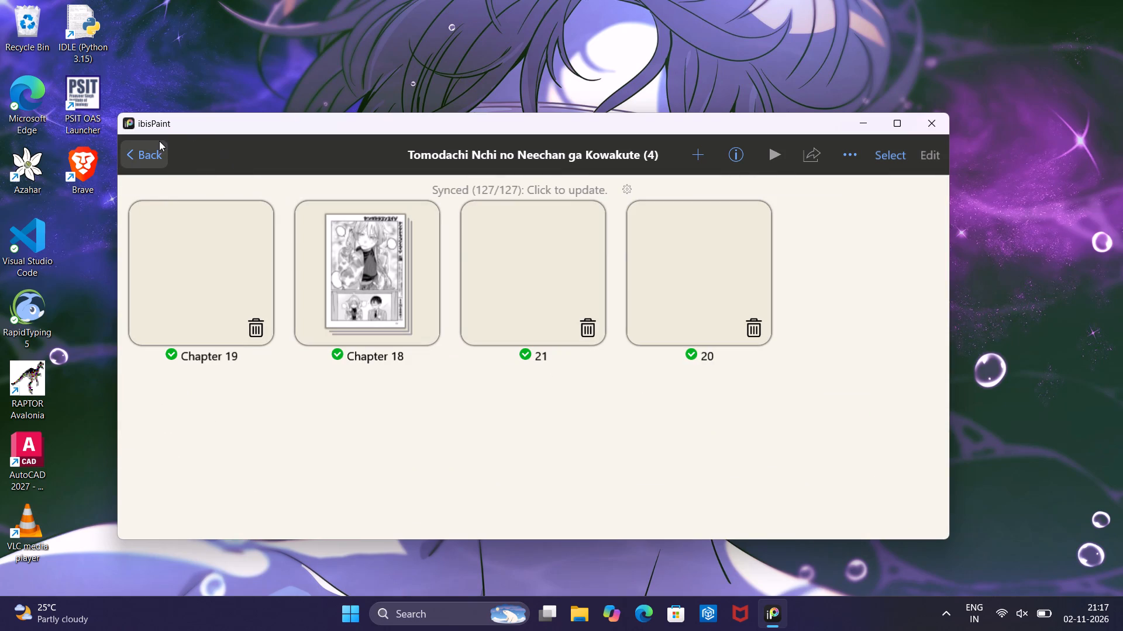
click(159, 141)
Recheck the Ch 1 folder inside Concealed 17, try updating the cloud sync there, and return to LowkeyIdk scans.
click(366, 283)
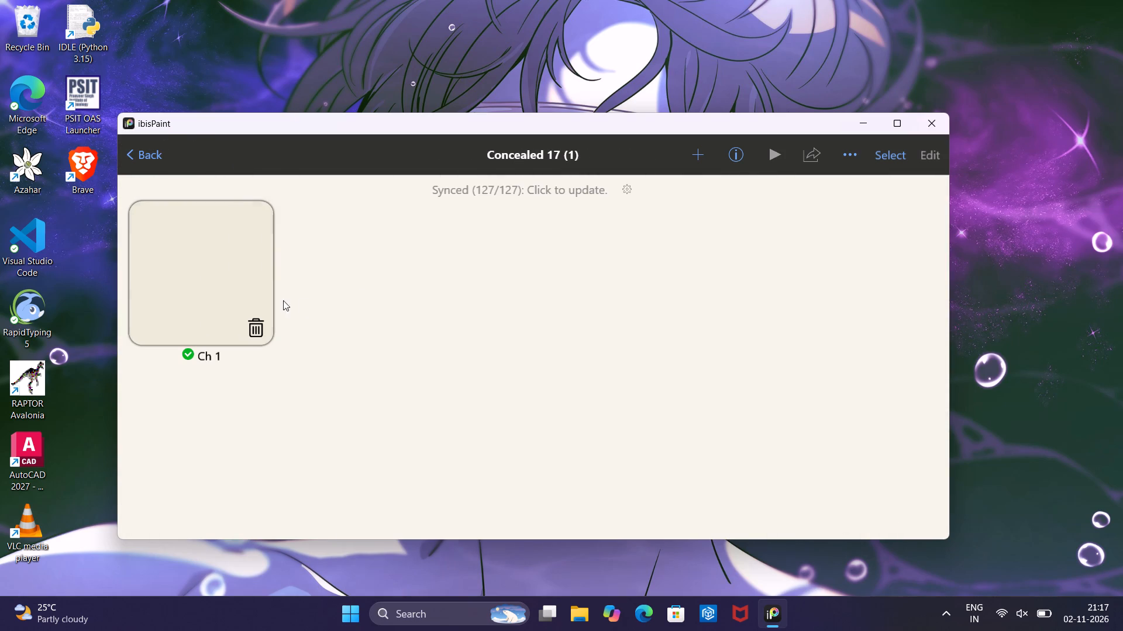
click(273, 297)
scroll(482, 295, down, 3)
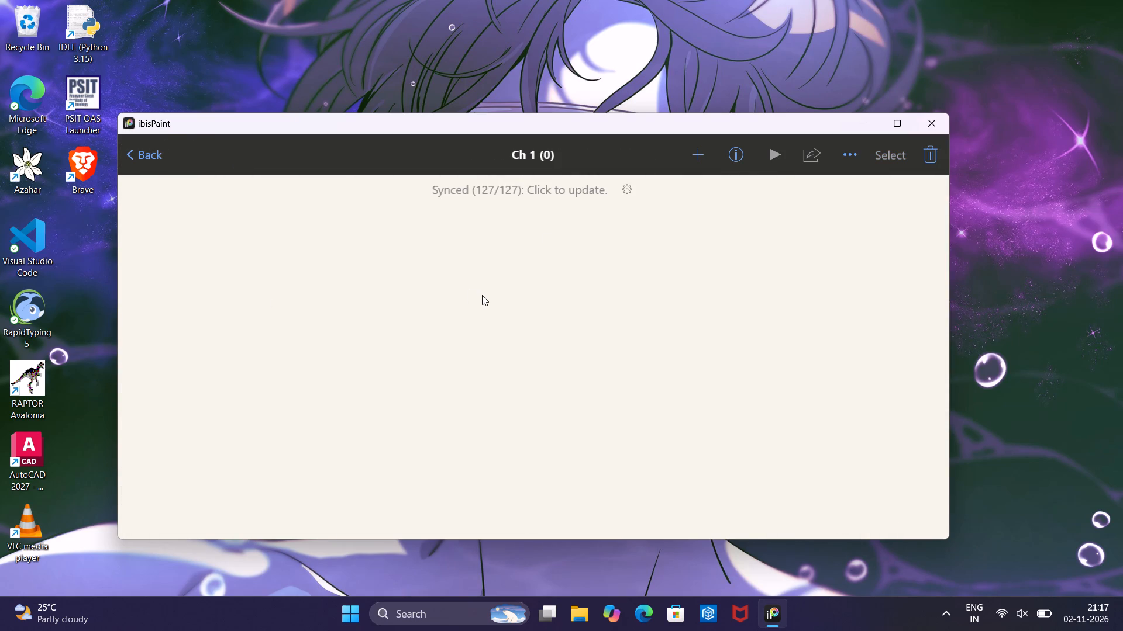
click(567, 182)
click(150, 150)
click(150, 150)
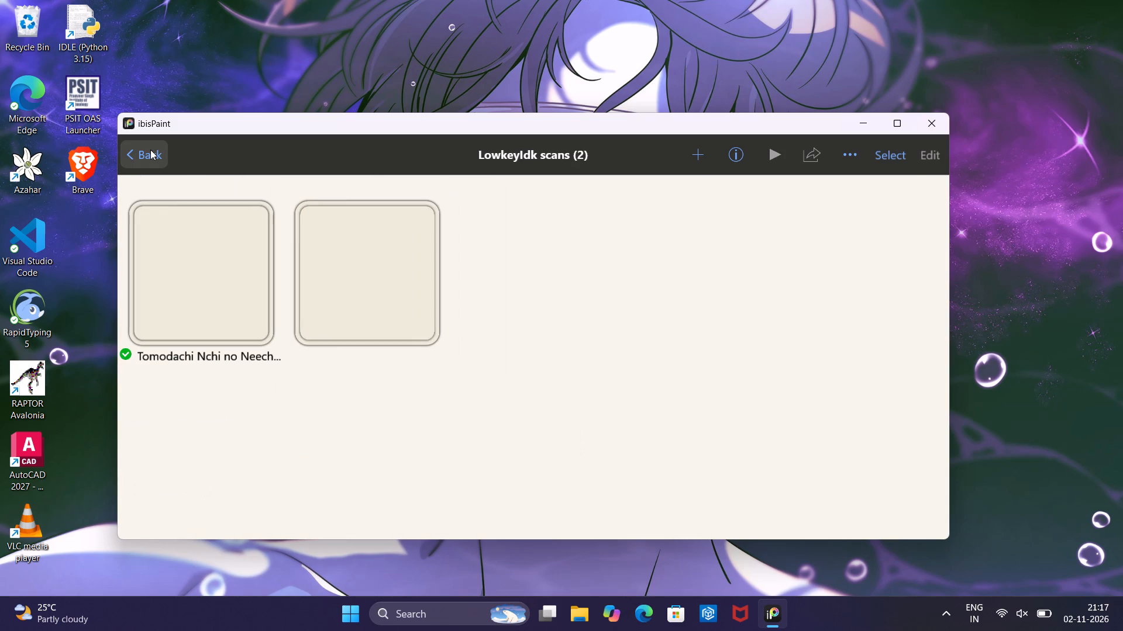
Check Chapter 19, Chapter 18 and 21 in the Tomodachi Nchi no Neechan ga Kowakute folder, then return to My Gallery.
click(205, 314)
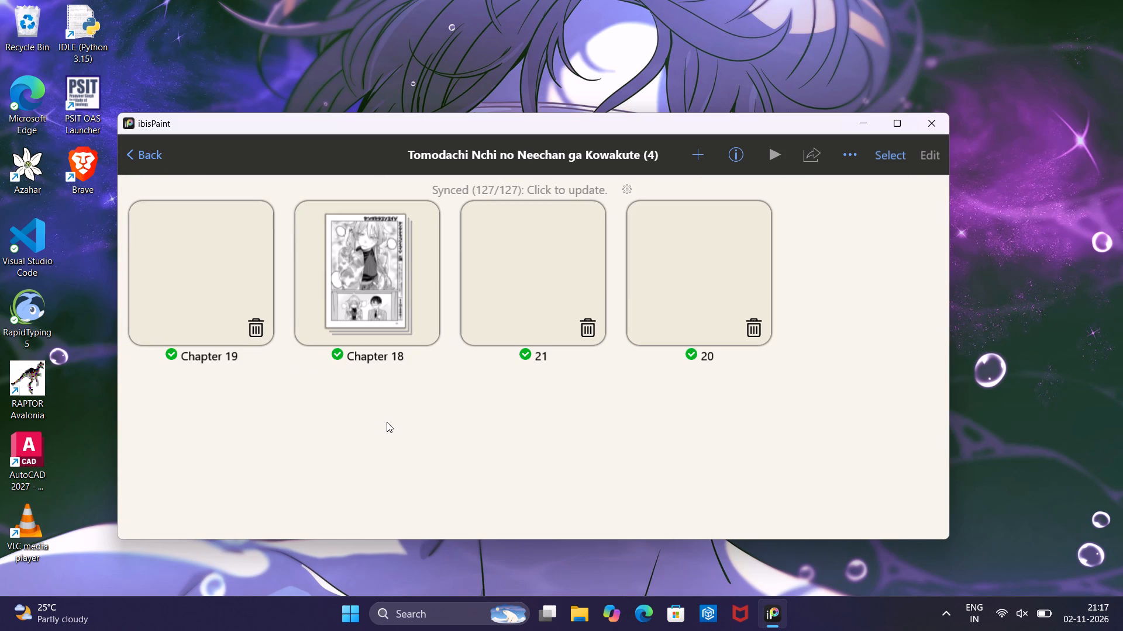
click(280, 268)
scroll(473, 234, left, 1)
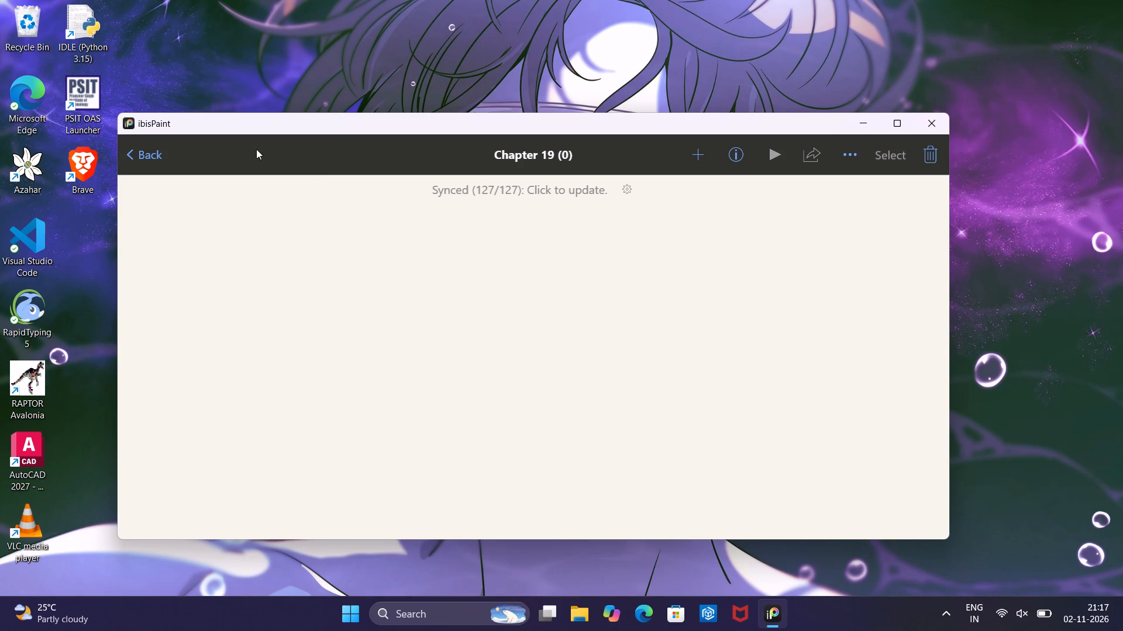
click(129, 159)
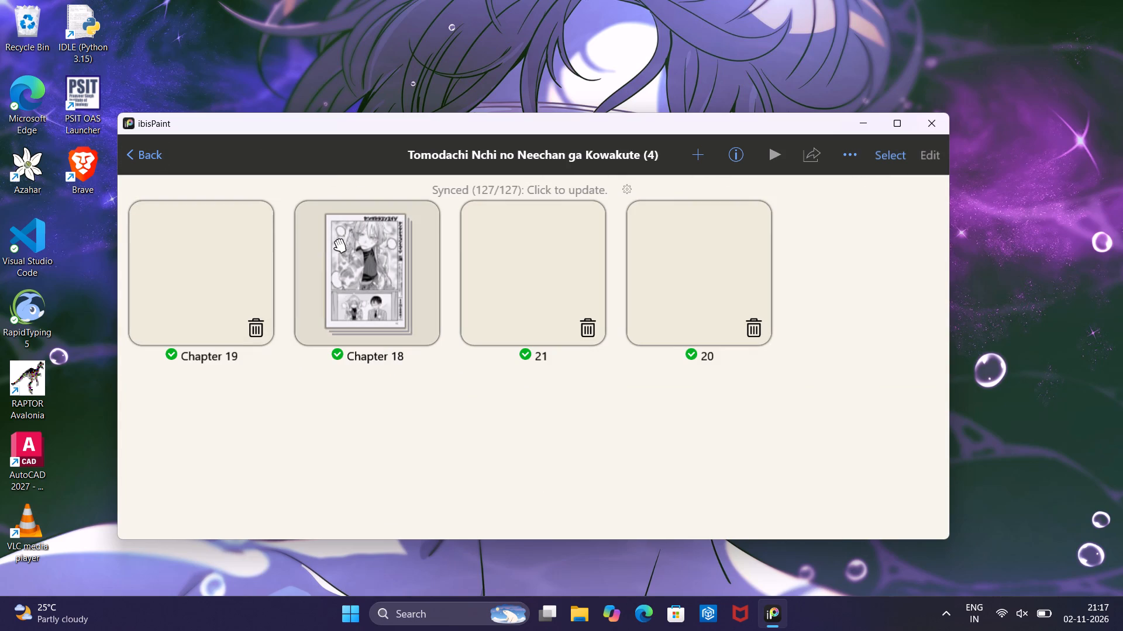
click(340, 245)
click(142, 152)
click(538, 261)
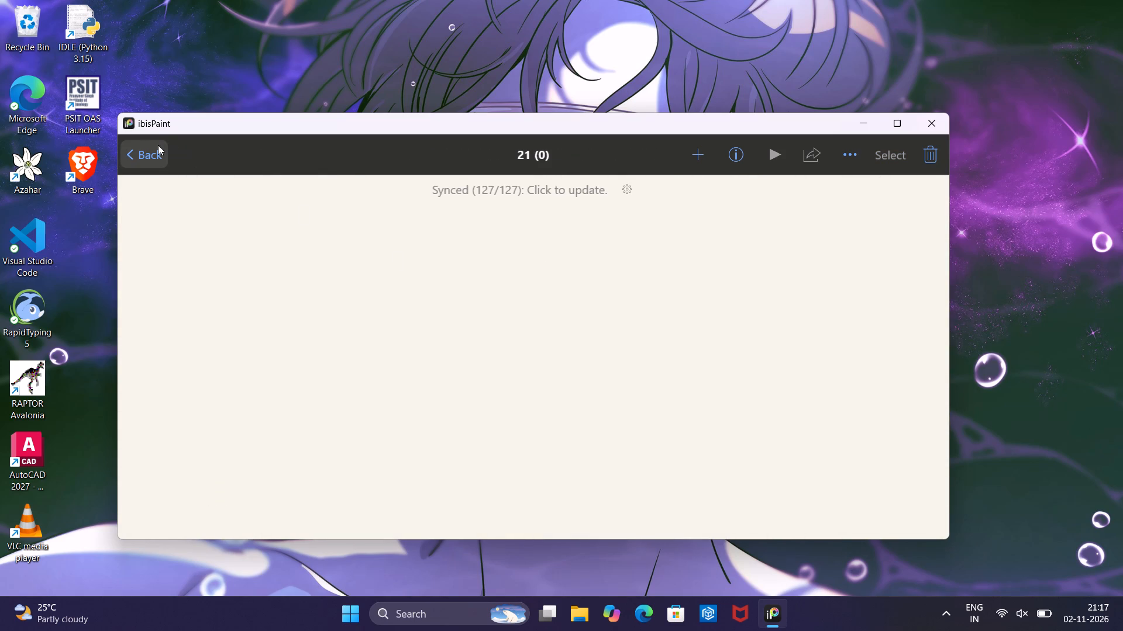
click(158, 145)
click(158, 145)
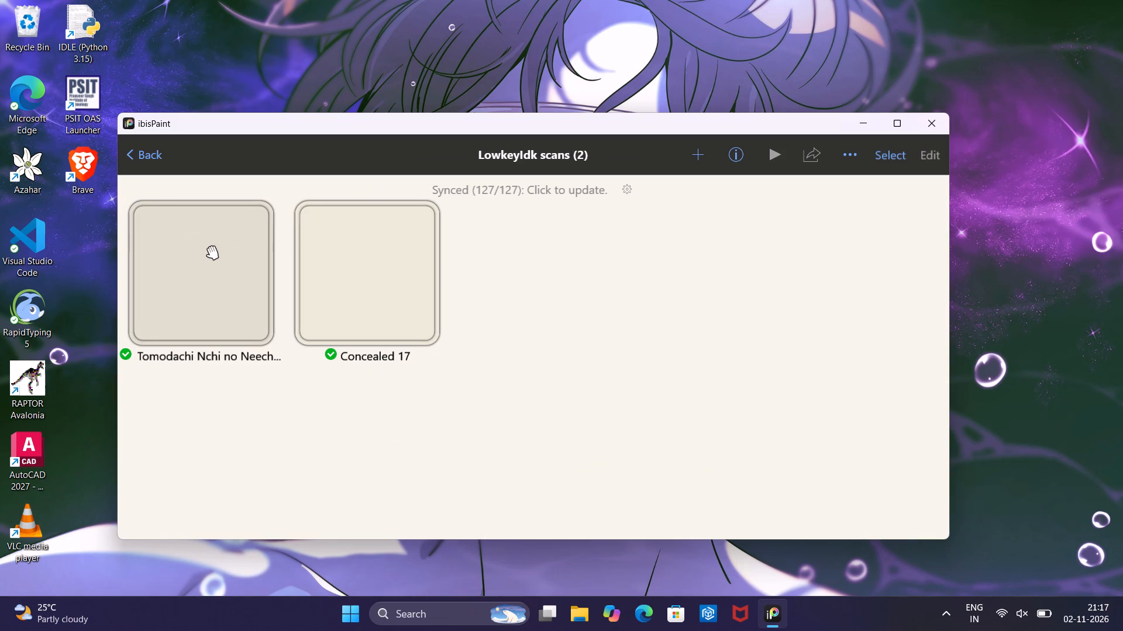
click(150, 164)
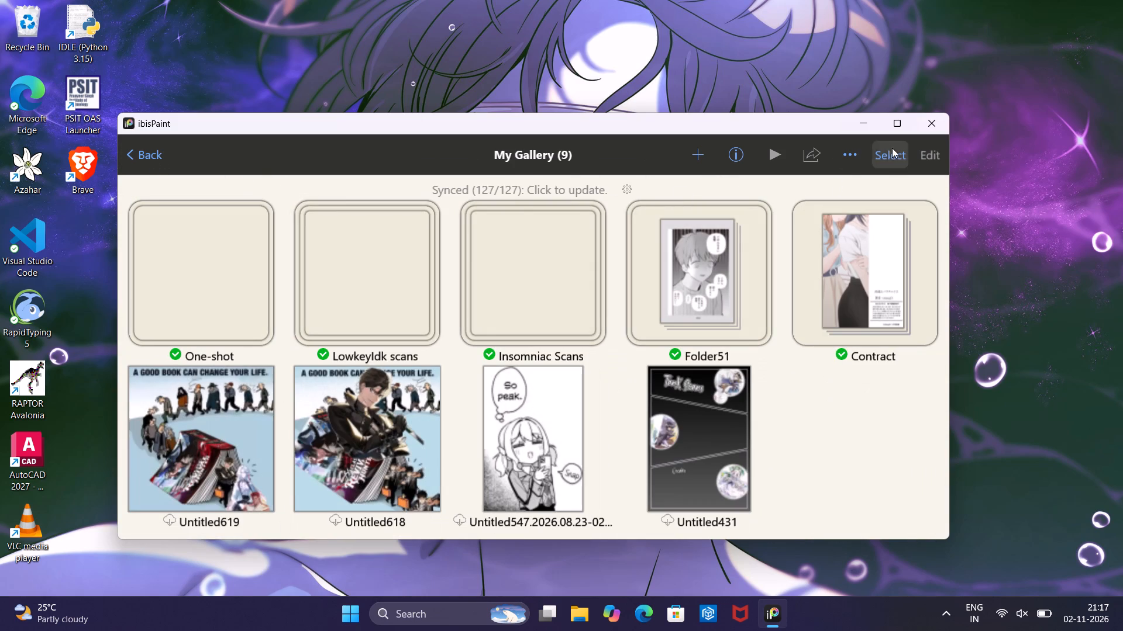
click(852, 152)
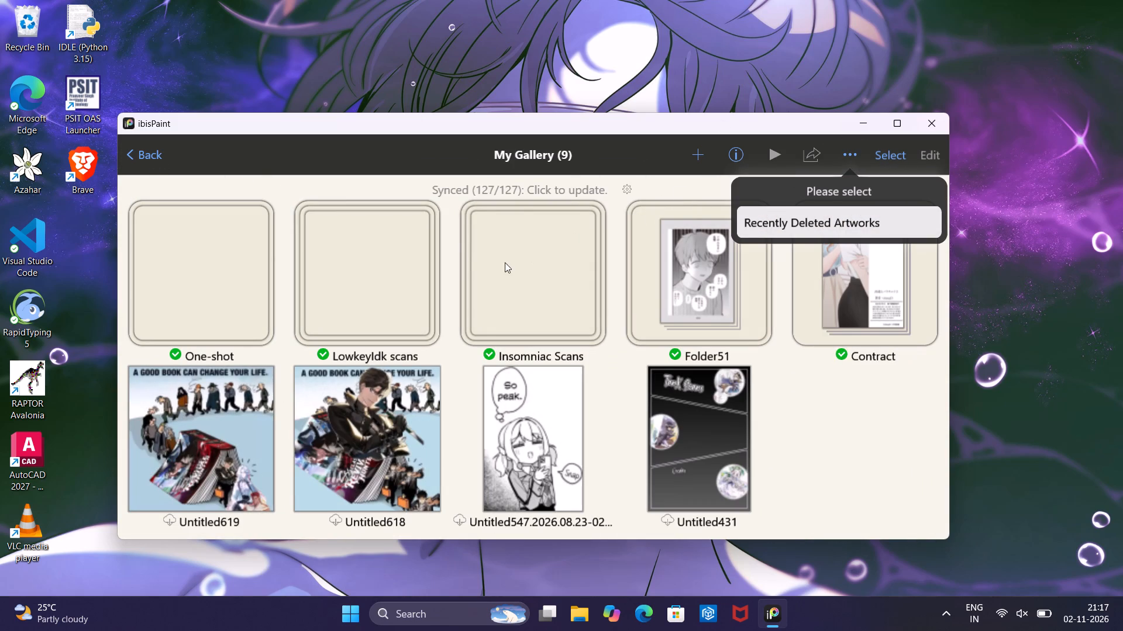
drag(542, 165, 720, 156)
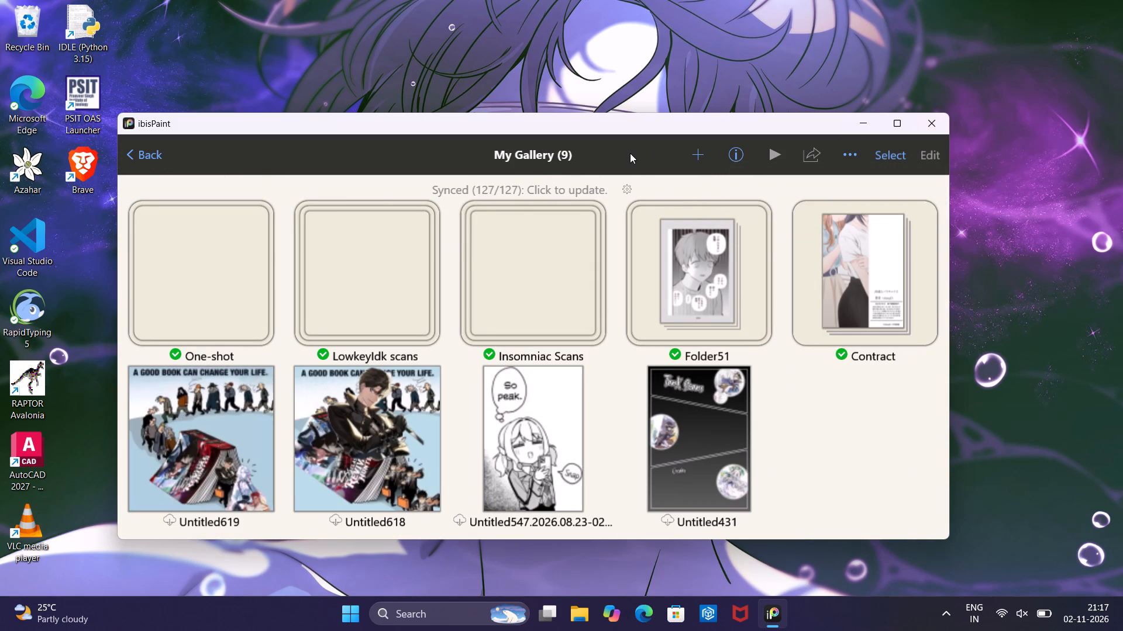
Look through Folder51 in My Gallery, checking Folder53 and Folder52 inside it, and return to My Gallery.
click(630, 153)
drag(630, 153, 679, 246)
click(679, 246)
click(384, 228)
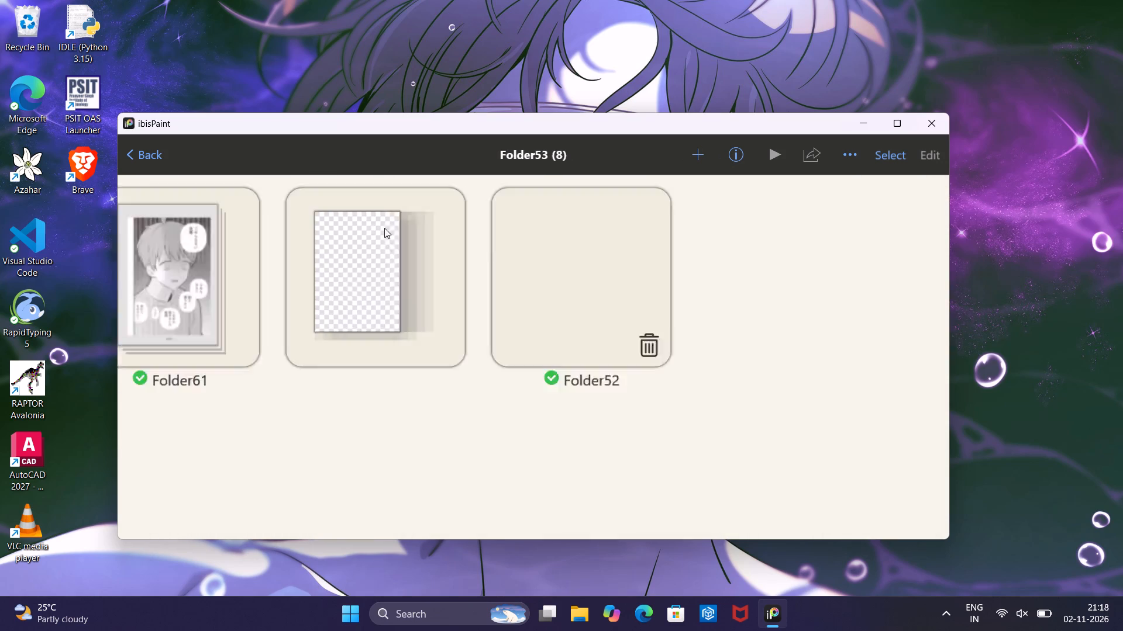
click(151, 159)
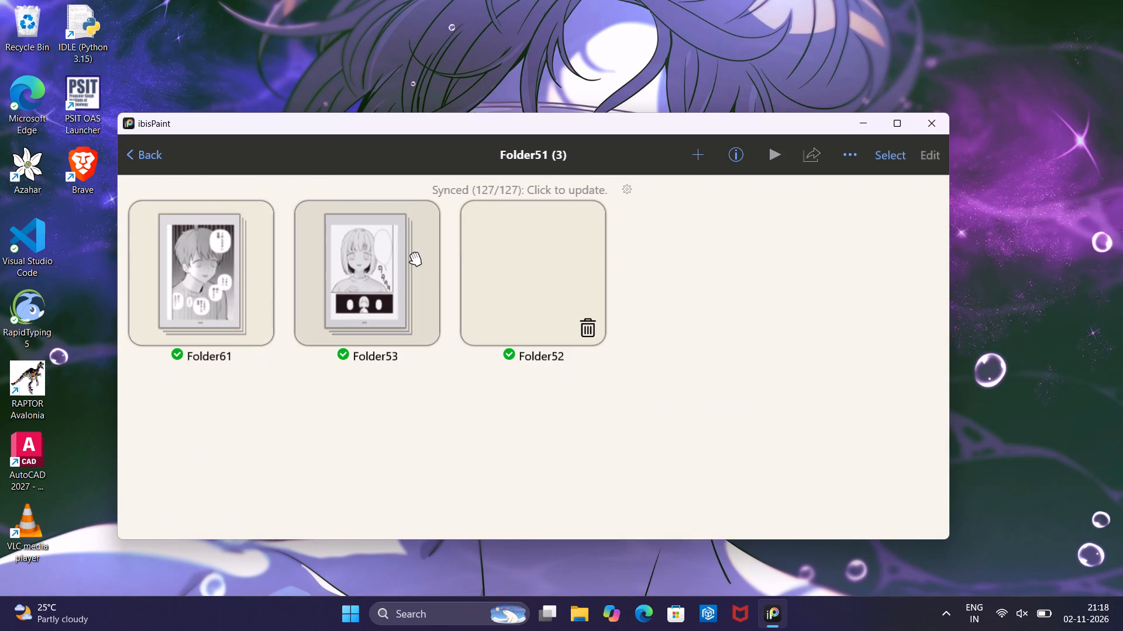
click(481, 261)
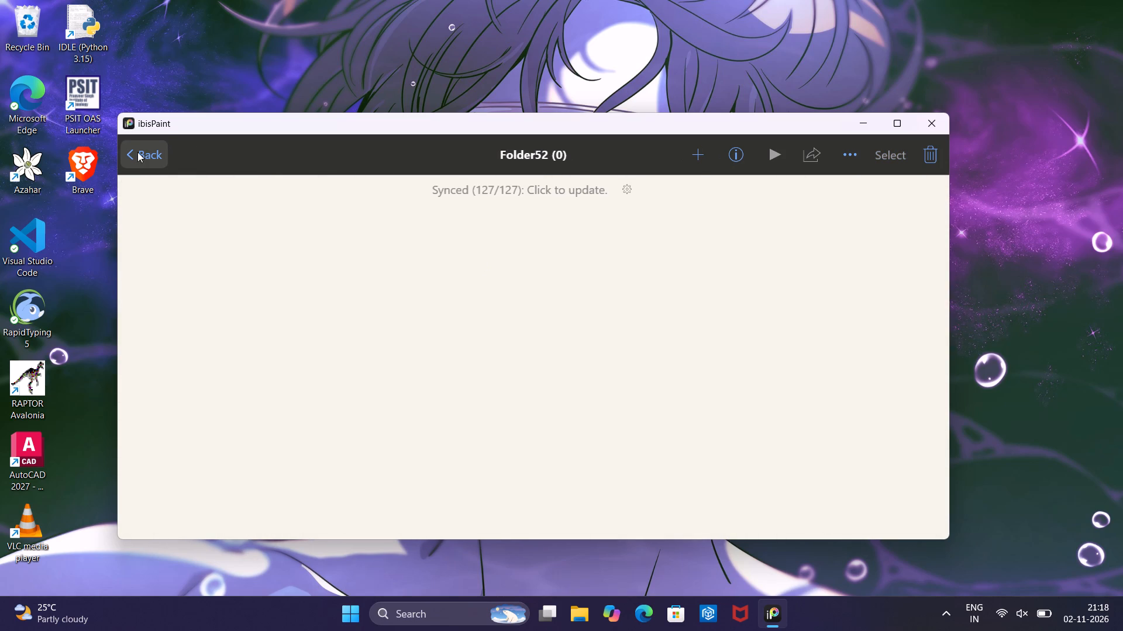
click(137, 152)
click(137, 152)
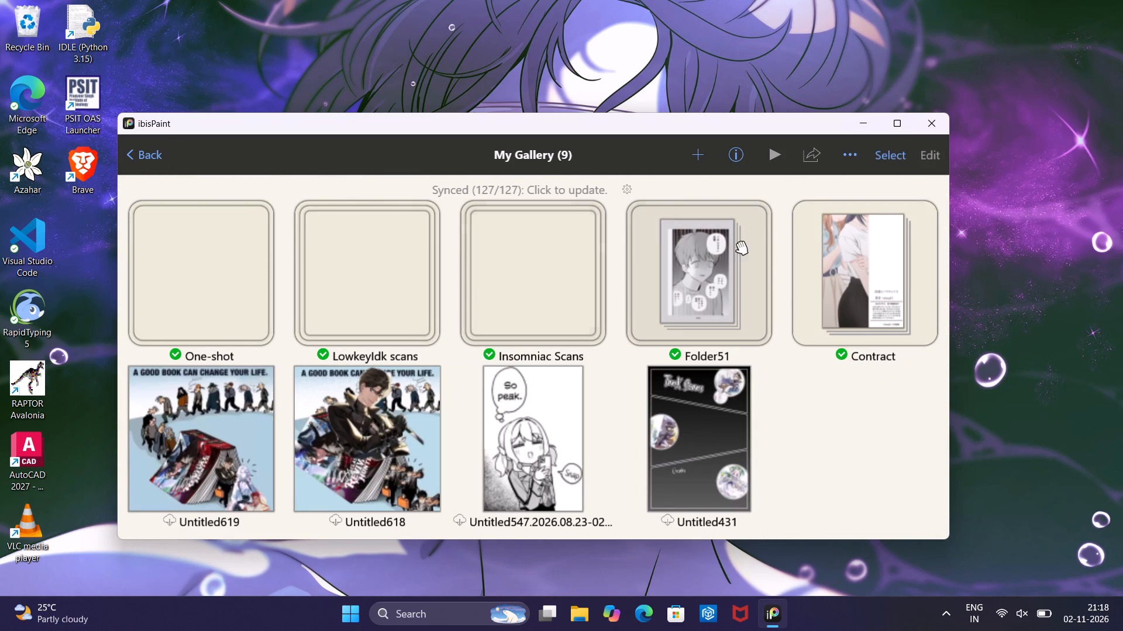
Check the contents of the Contract, LowkeyIdk scans and Insomniac Scans folders, returning to My Gallery after each.
click(844, 315)
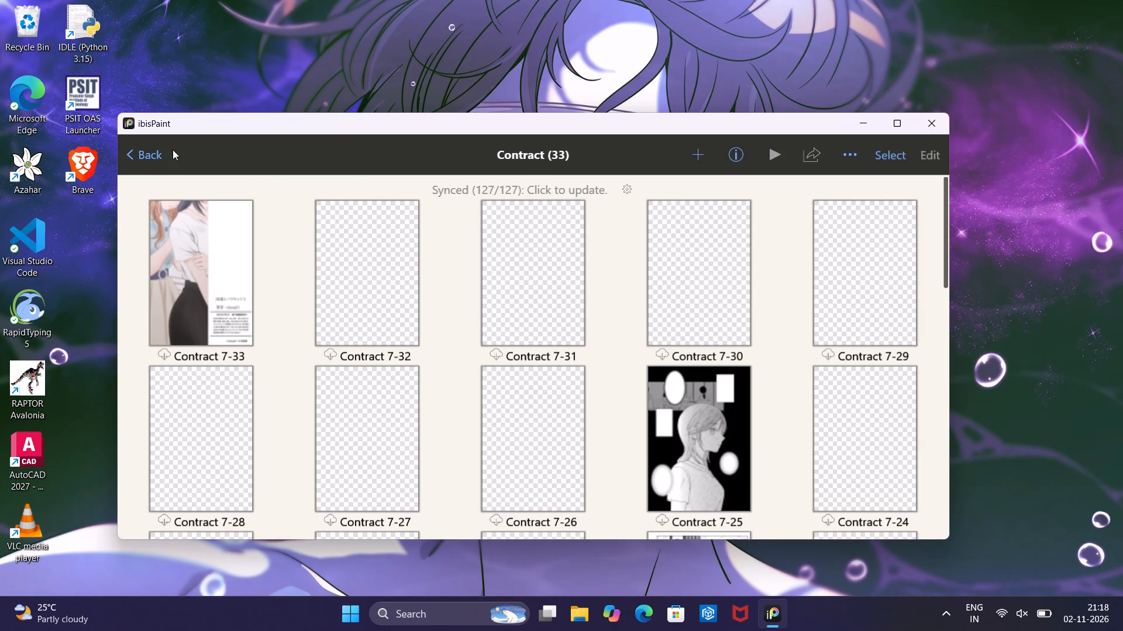
click(150, 146)
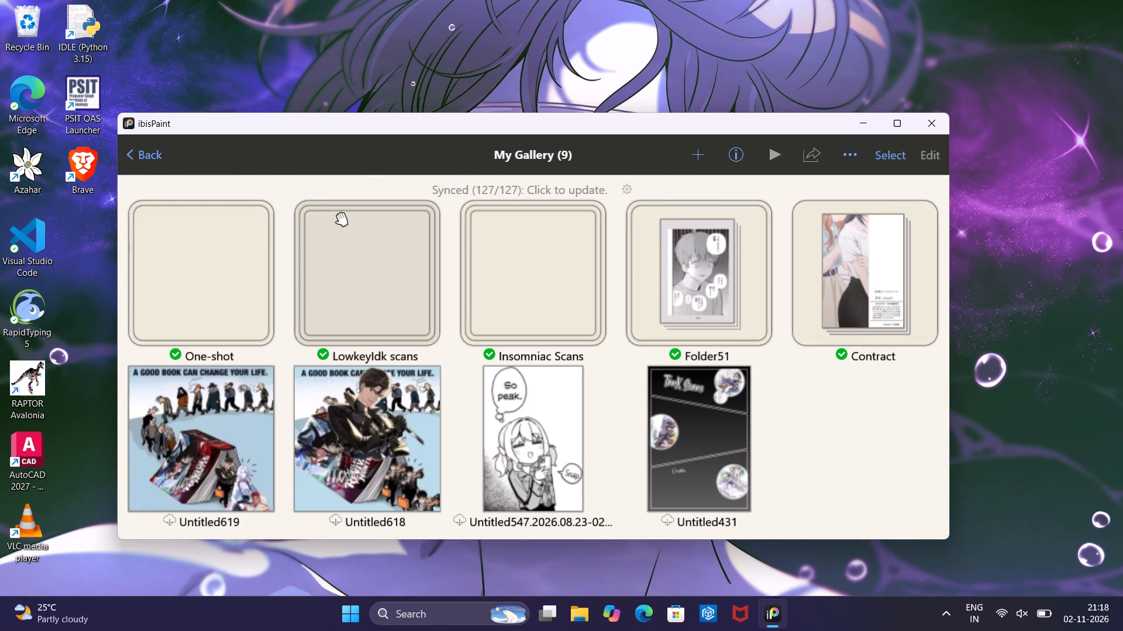
click(447, 265)
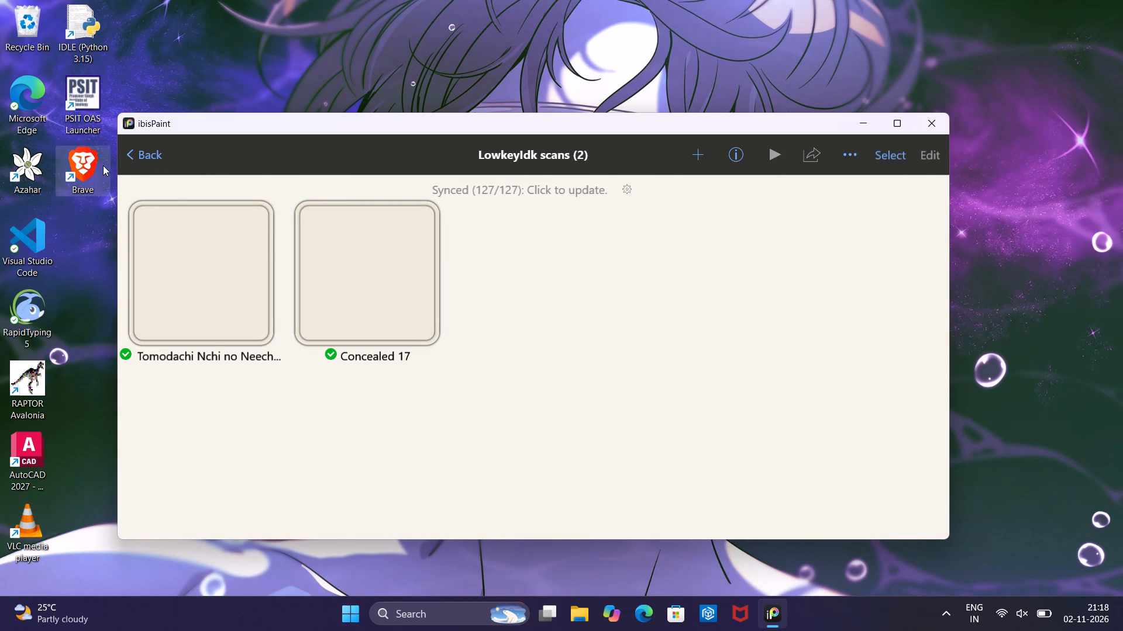
click(152, 140)
click(464, 283)
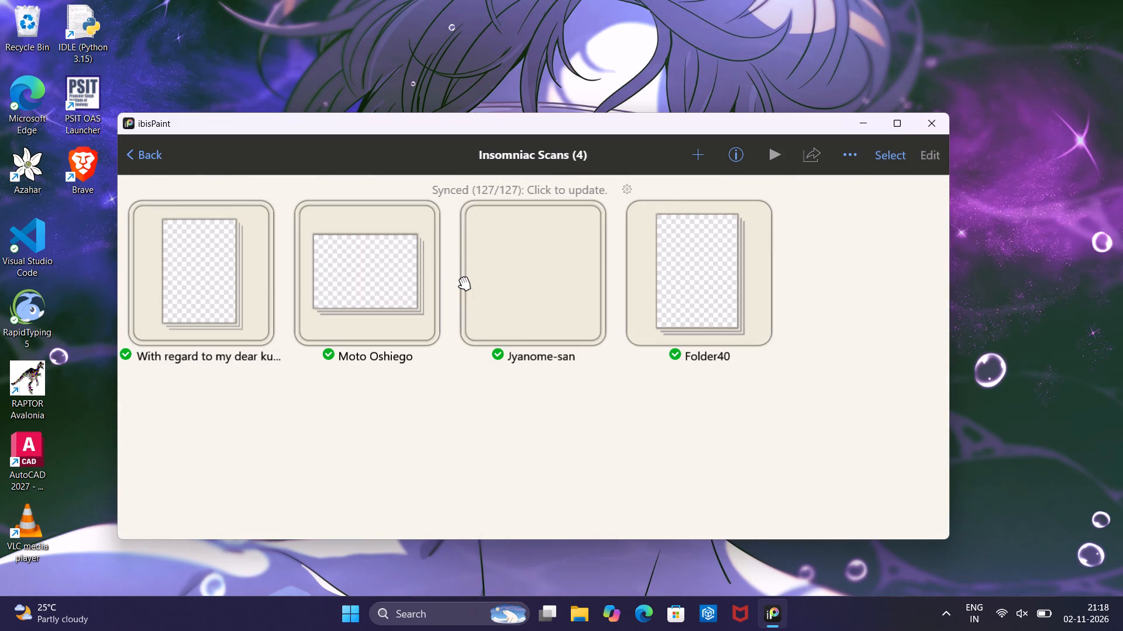
click(163, 157)
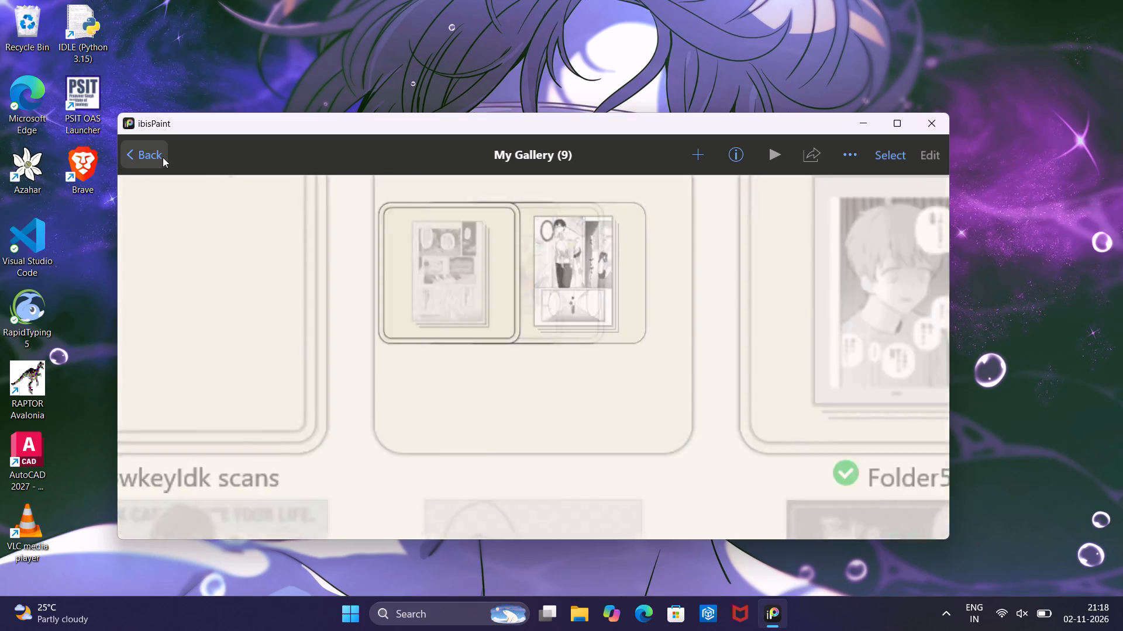
Recheck Ch 1 inside Concealed 17 in LowkeyIdk scans, and open the Tomodachi Nchi no Neechan ga Kowakute folder.
click(322, 292)
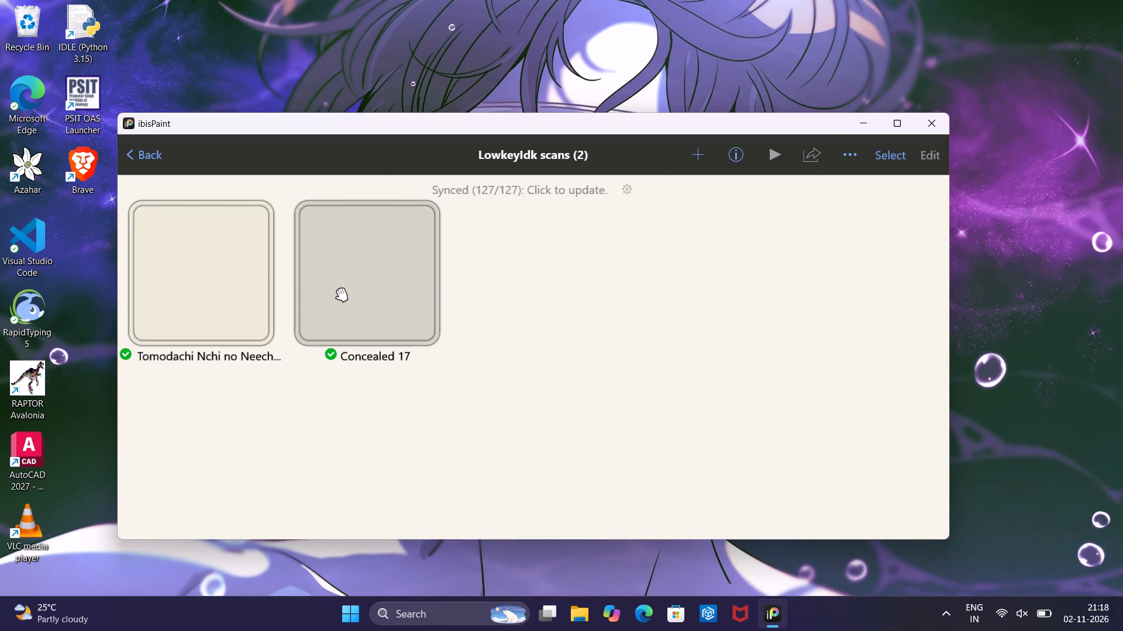
click(342, 294)
click(213, 255)
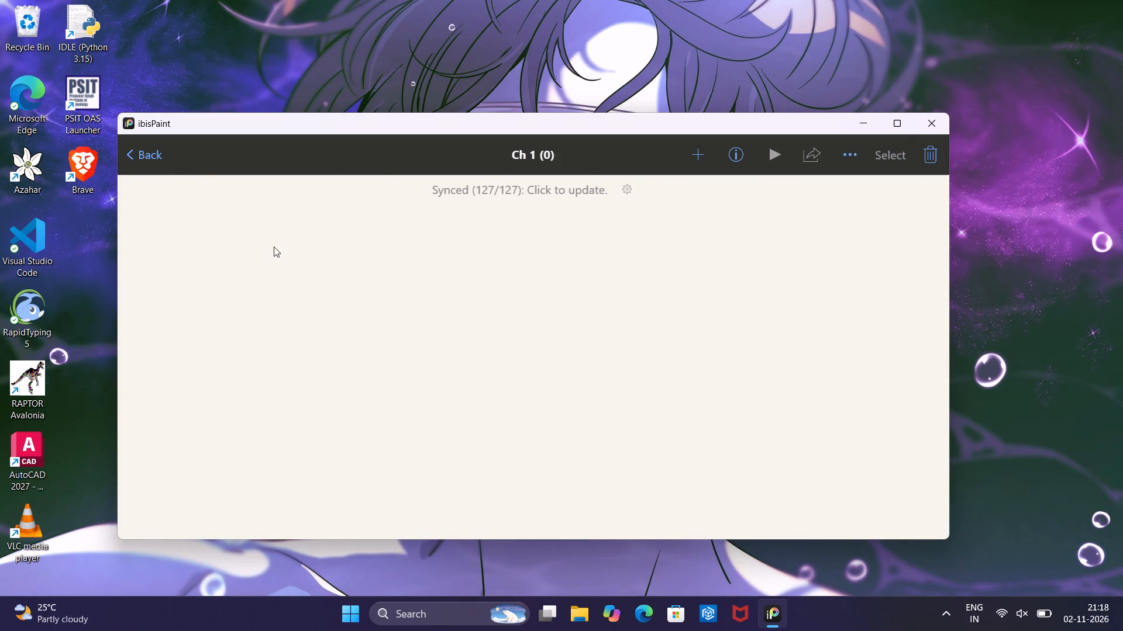
double_click(157, 154)
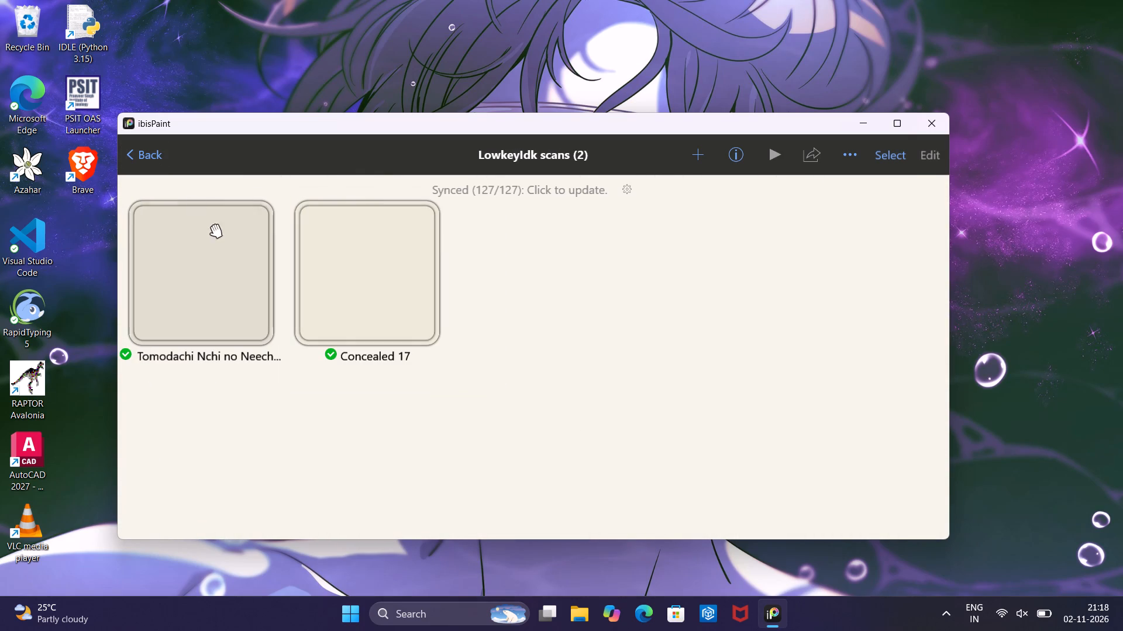
click(190, 305)
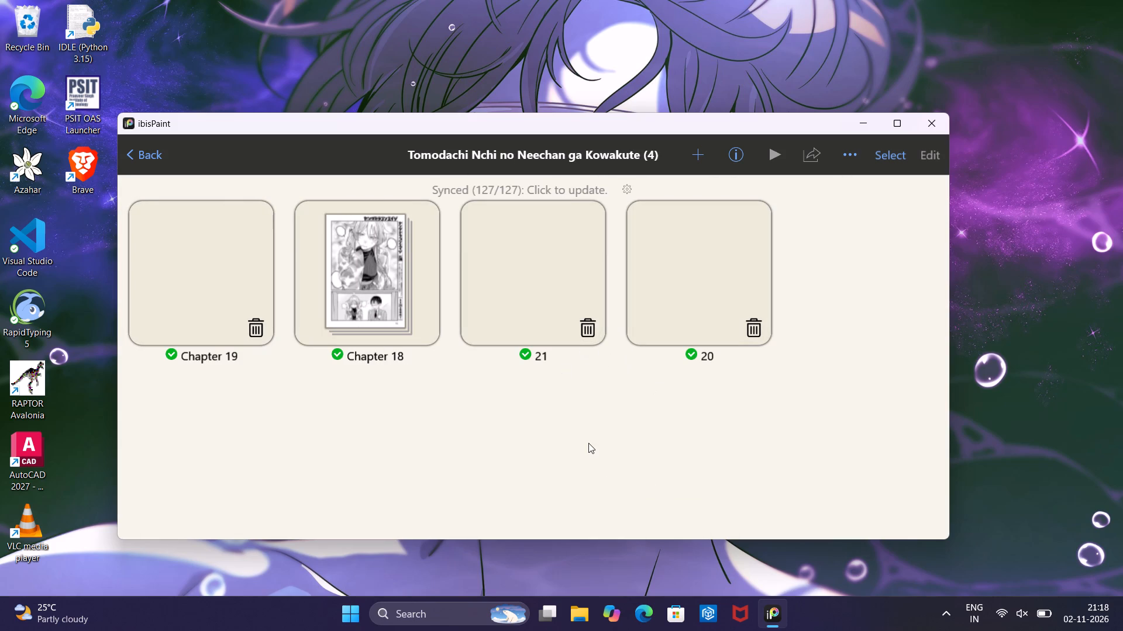
Try to add a new folder here, look over the membership plans page, and close it.
click(687, 155)
click(671, 230)
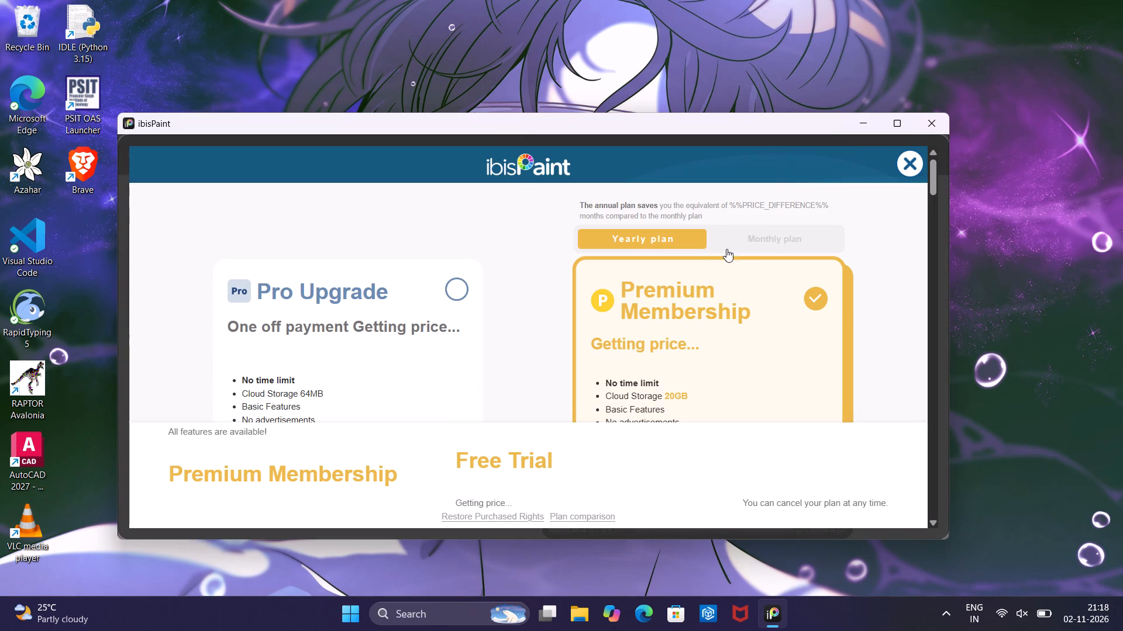
scroll(708, 276, down, 8)
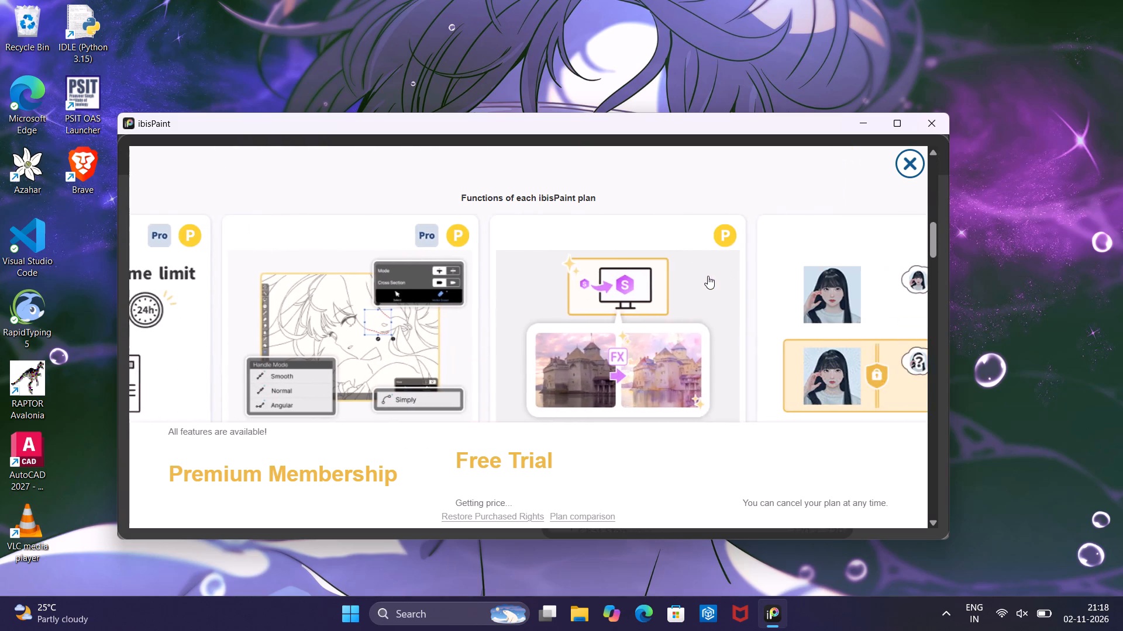
scroll(708, 276, down, 2)
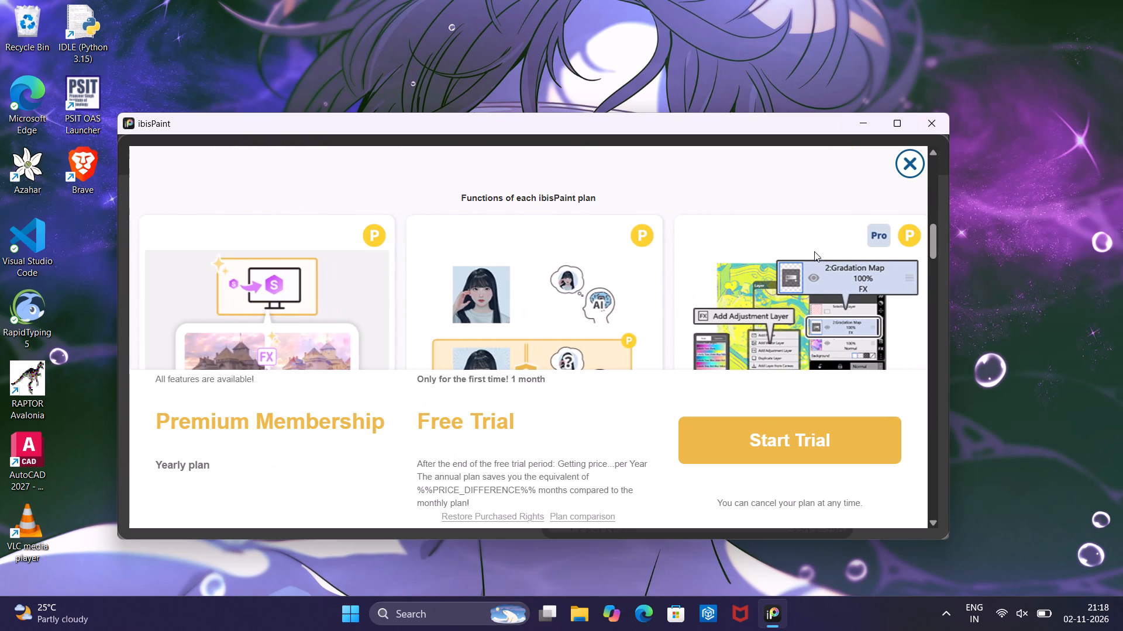
click(915, 170)
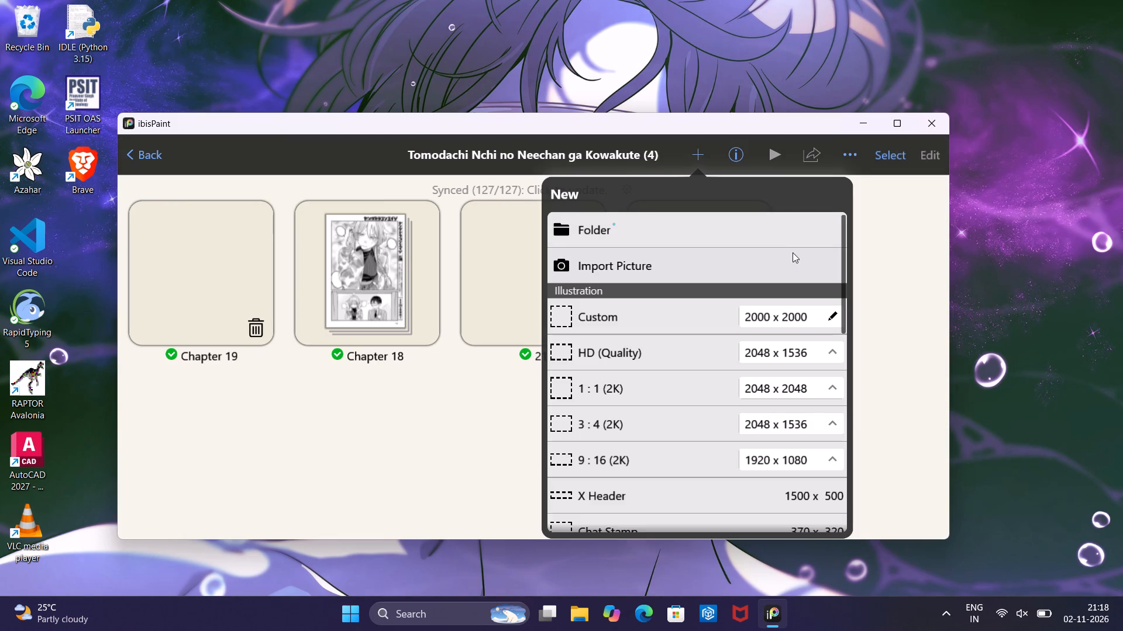
click(397, 359)
Close ibisPaint, find it with the Windows search, and uninstall it.
click(916, 125)
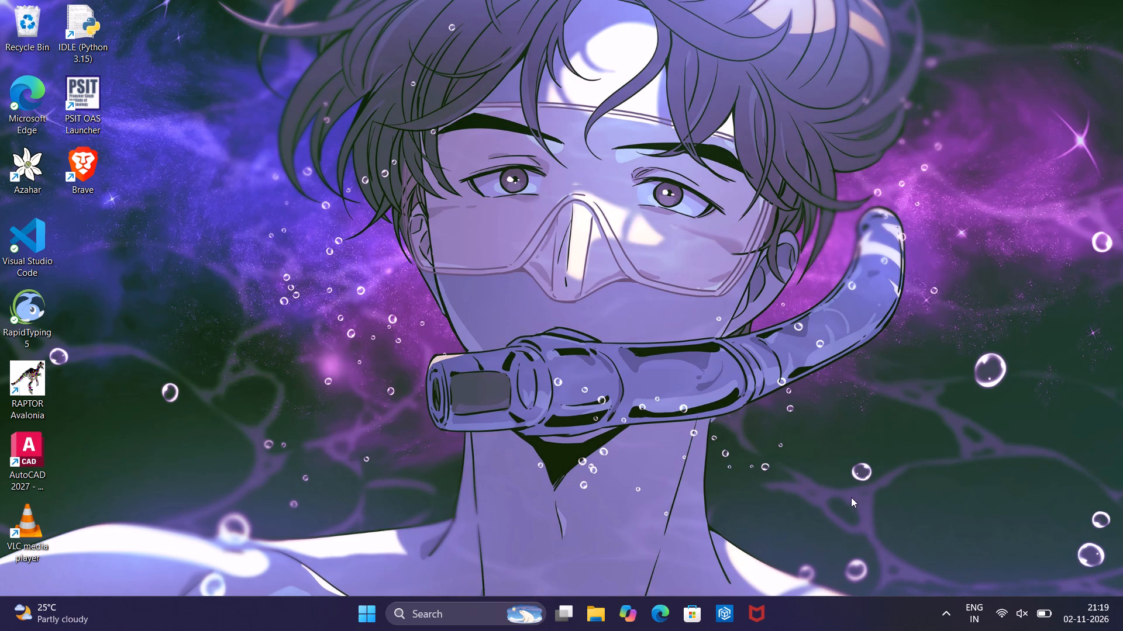
click(446, 614)
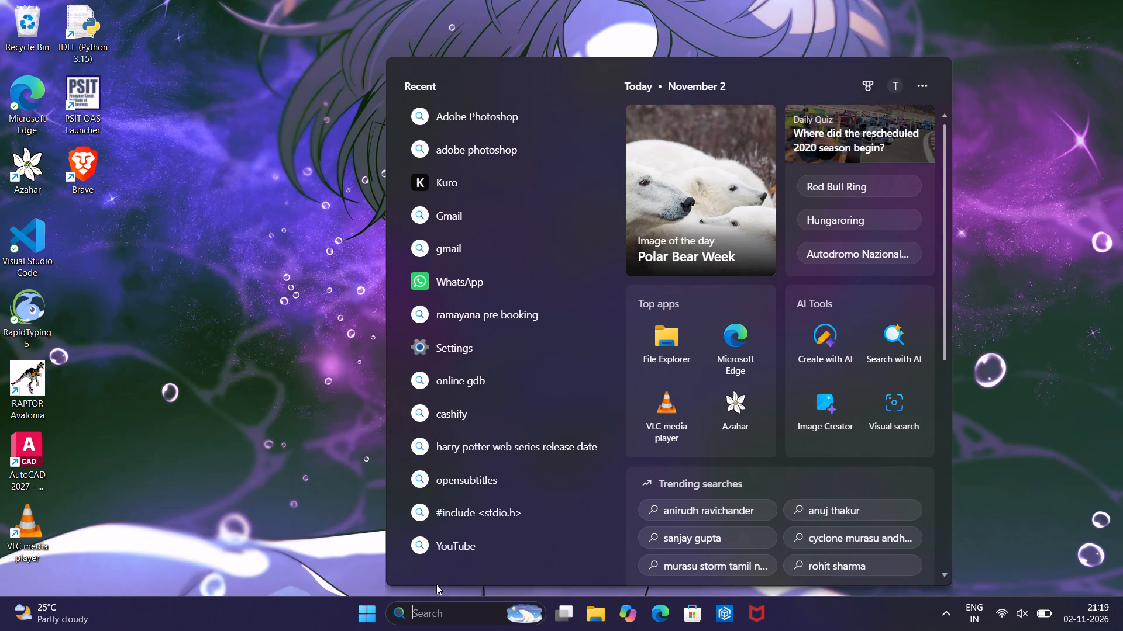
text(ibi)
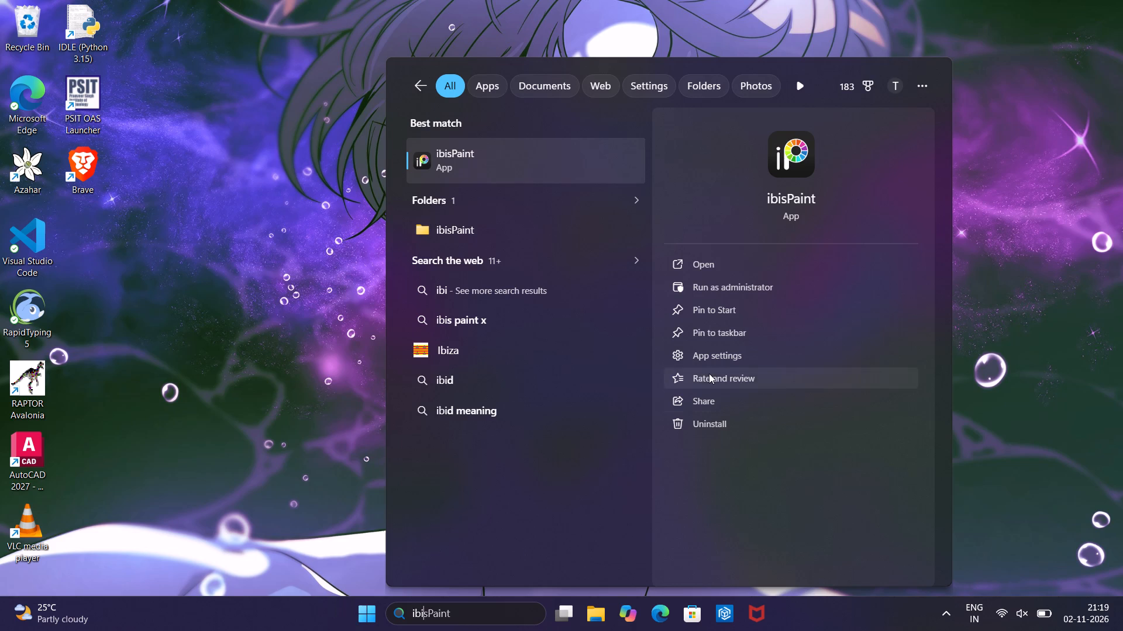
click(712, 418)
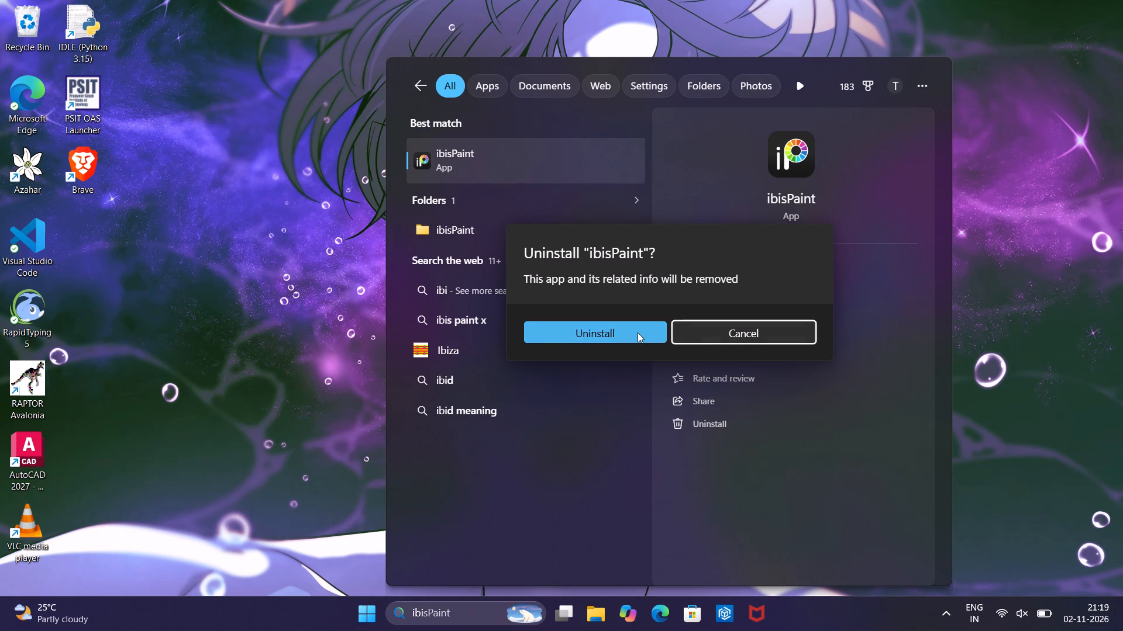
click(638, 332)
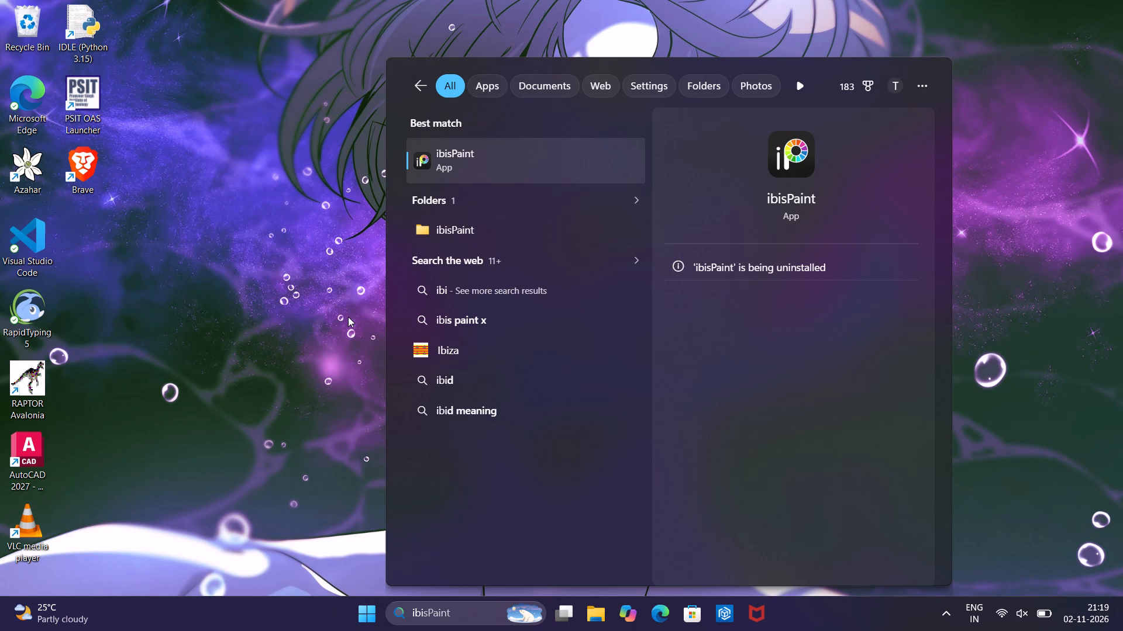
click(351, 252)
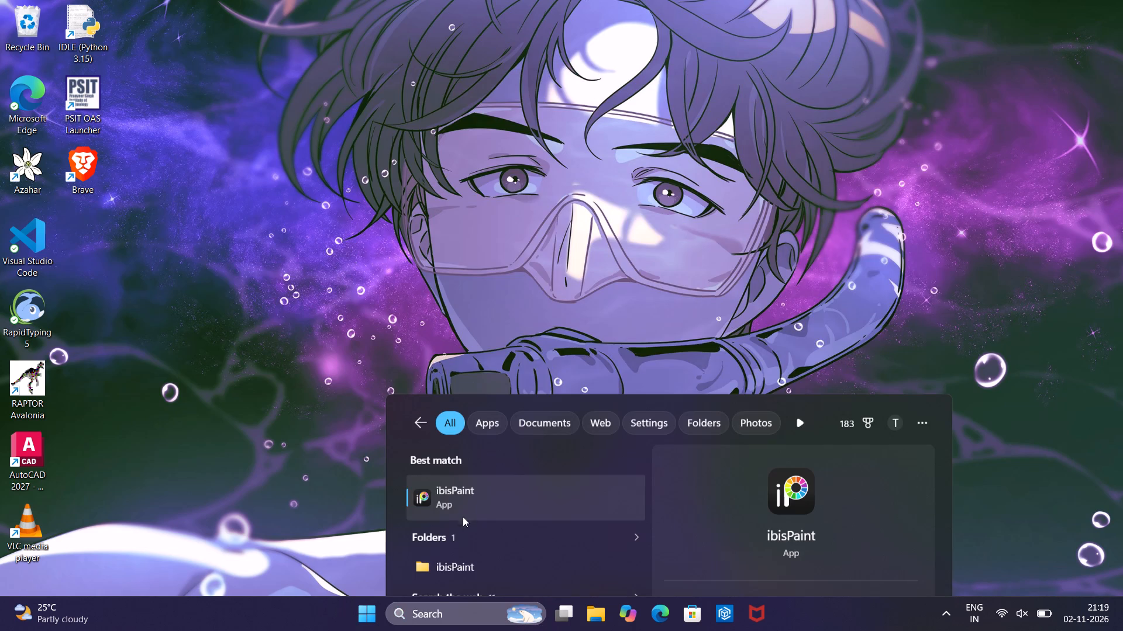
Search Windows for GIMP, open its Microsoft Store page and start downloading it.
click(439, 608)
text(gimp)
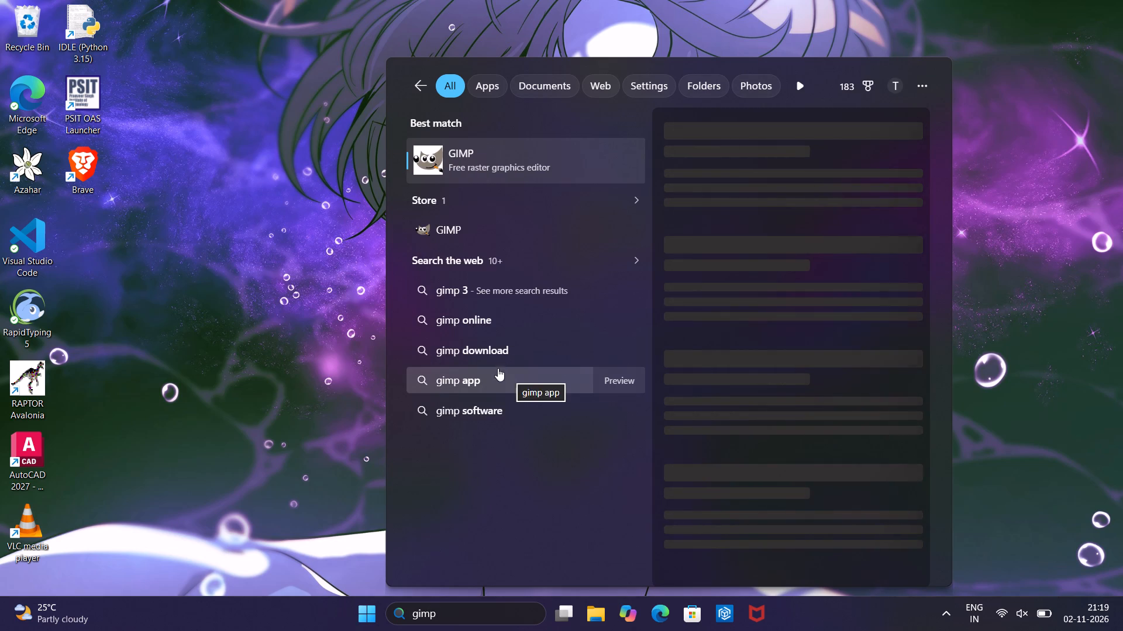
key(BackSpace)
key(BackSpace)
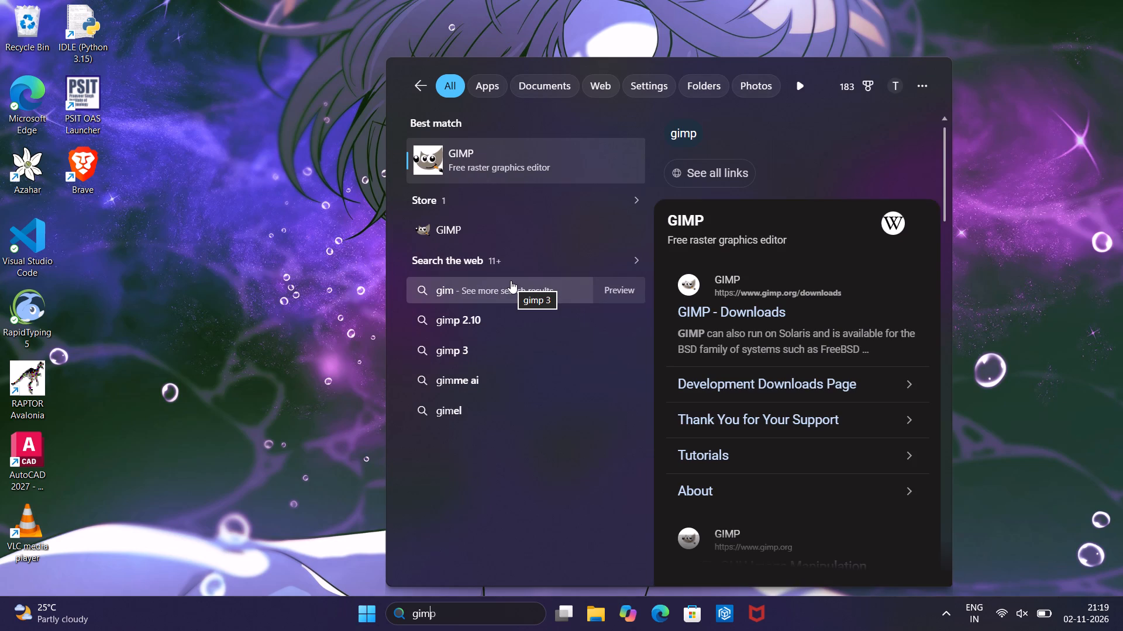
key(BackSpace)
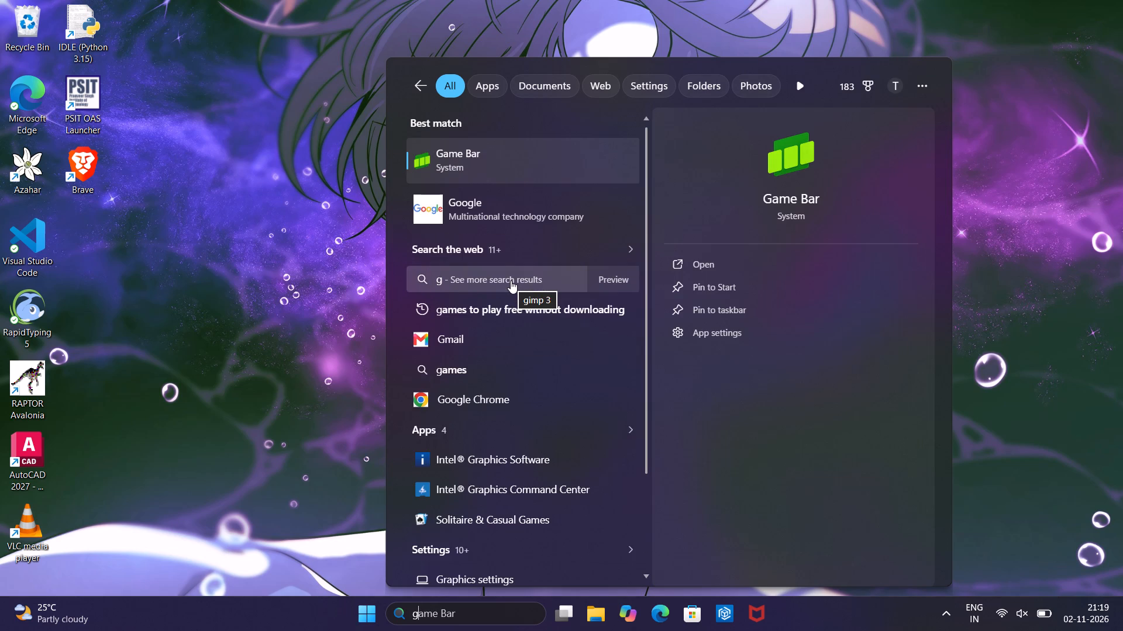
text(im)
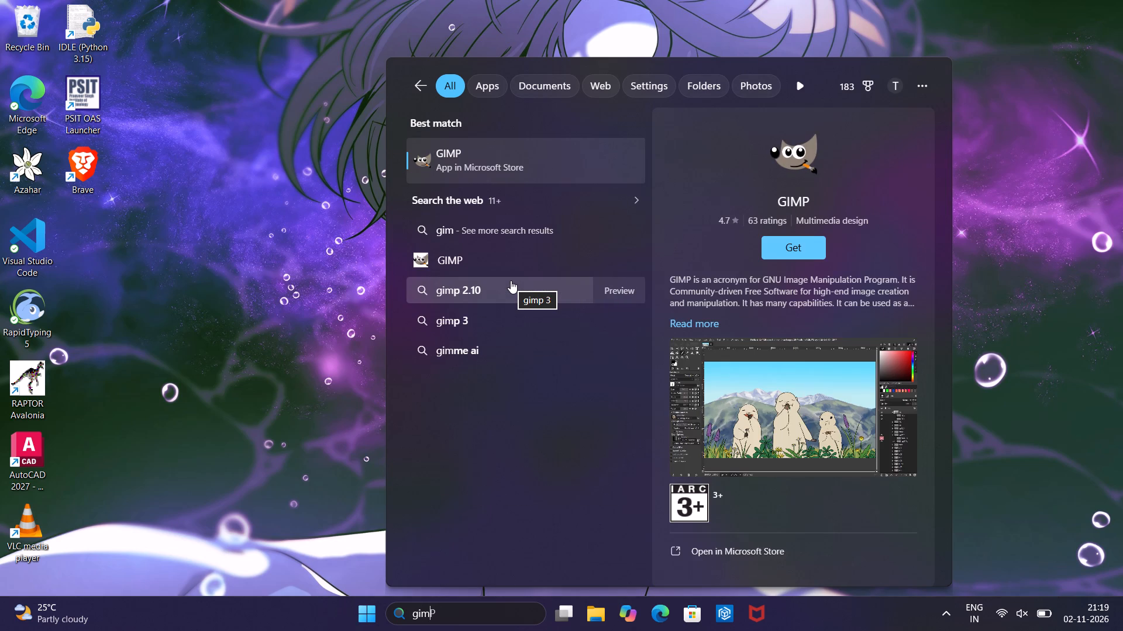
click(782, 241)
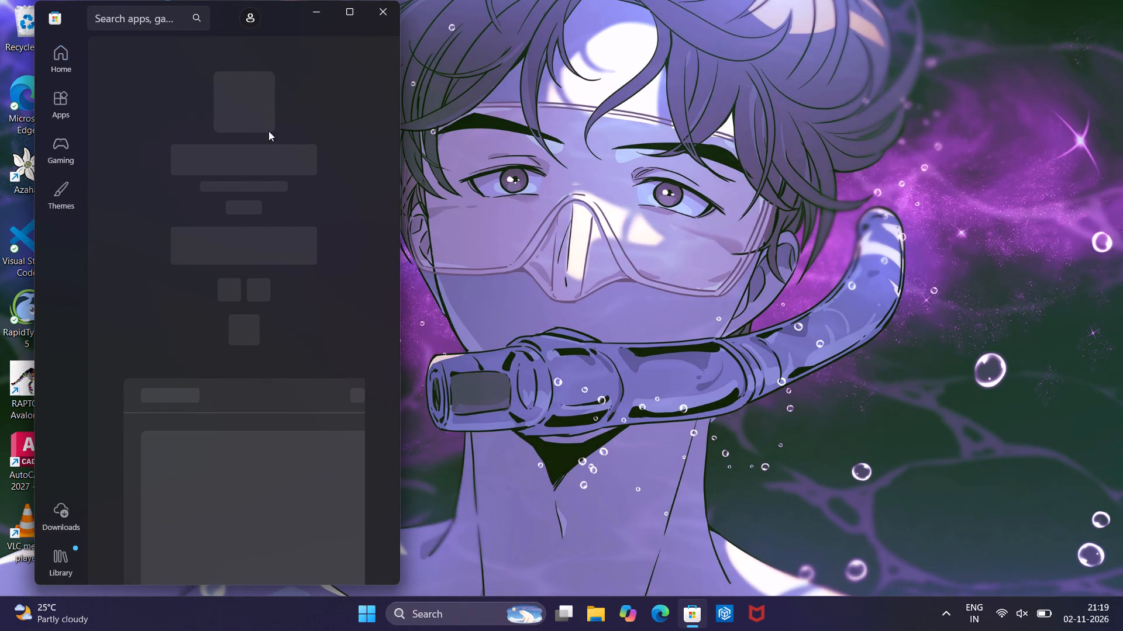
click(258, 278)
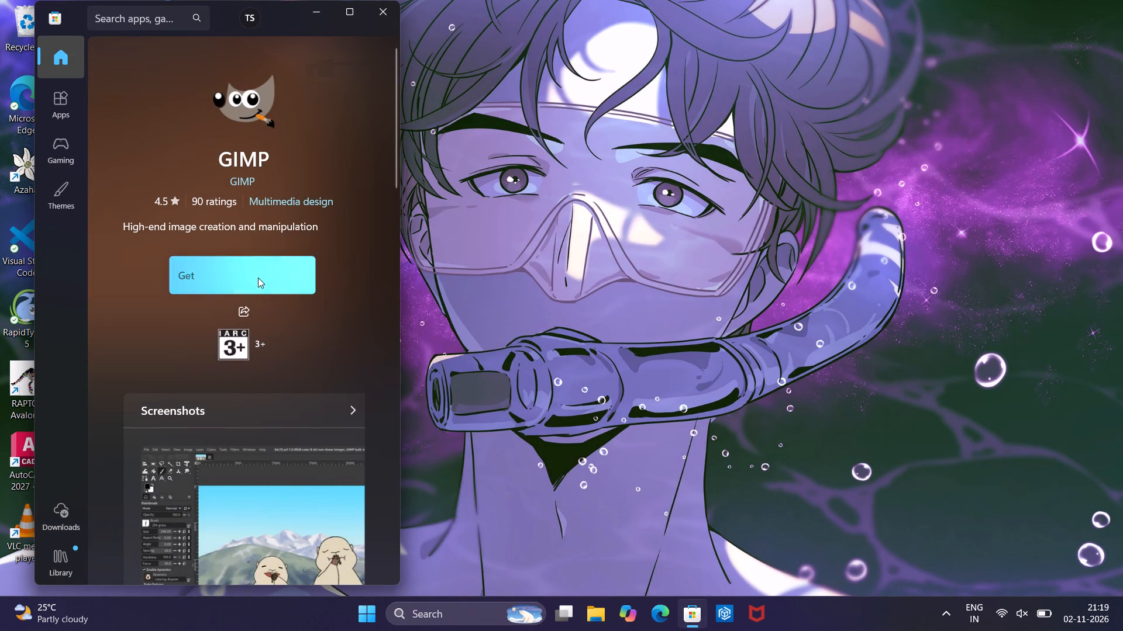
click(569, 337)
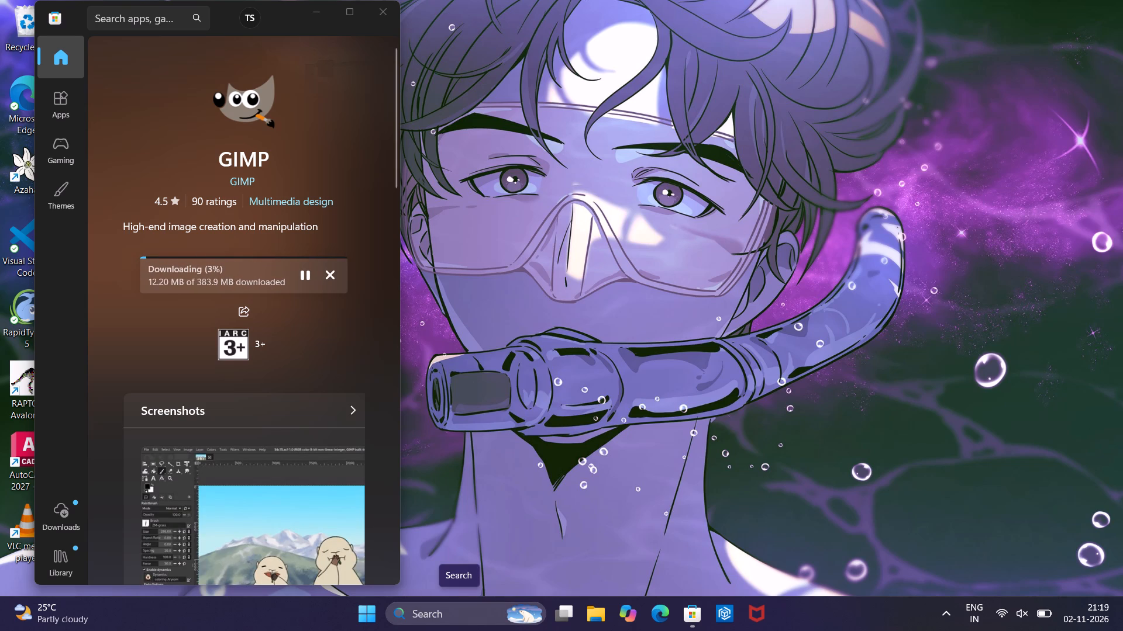
Search Windows for ibis Paint and open its Microsoft Store page.
click(443, 613)
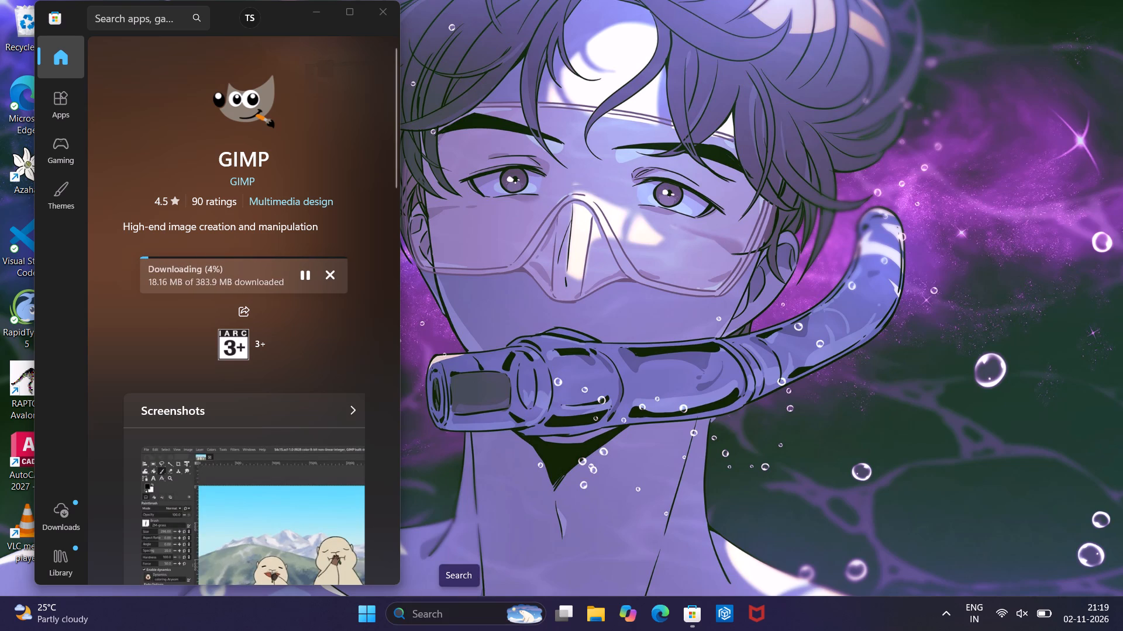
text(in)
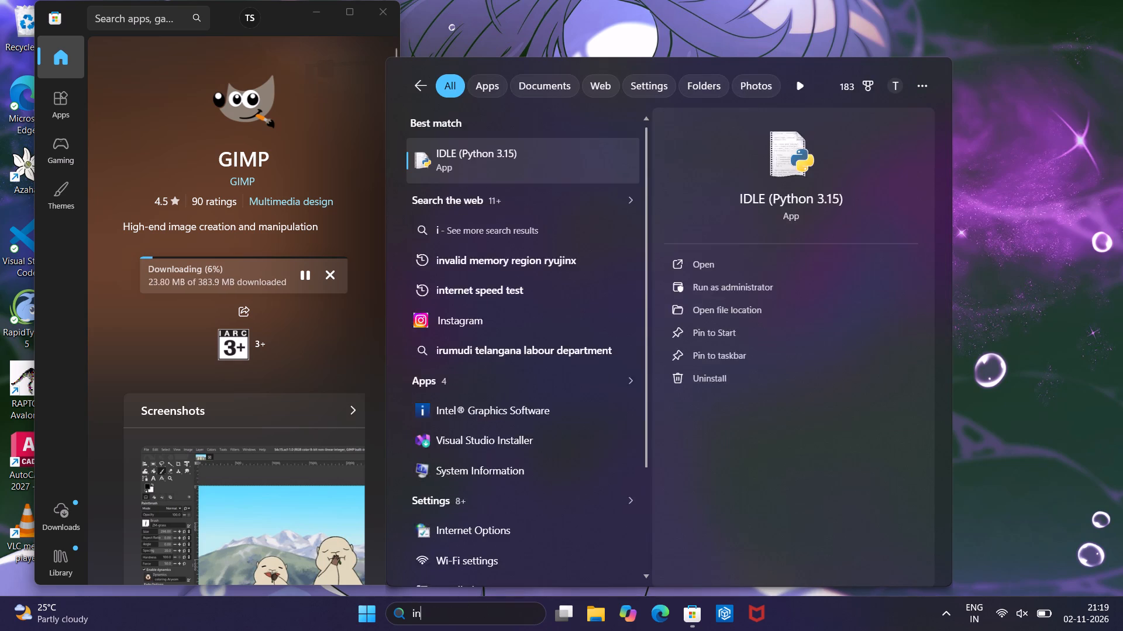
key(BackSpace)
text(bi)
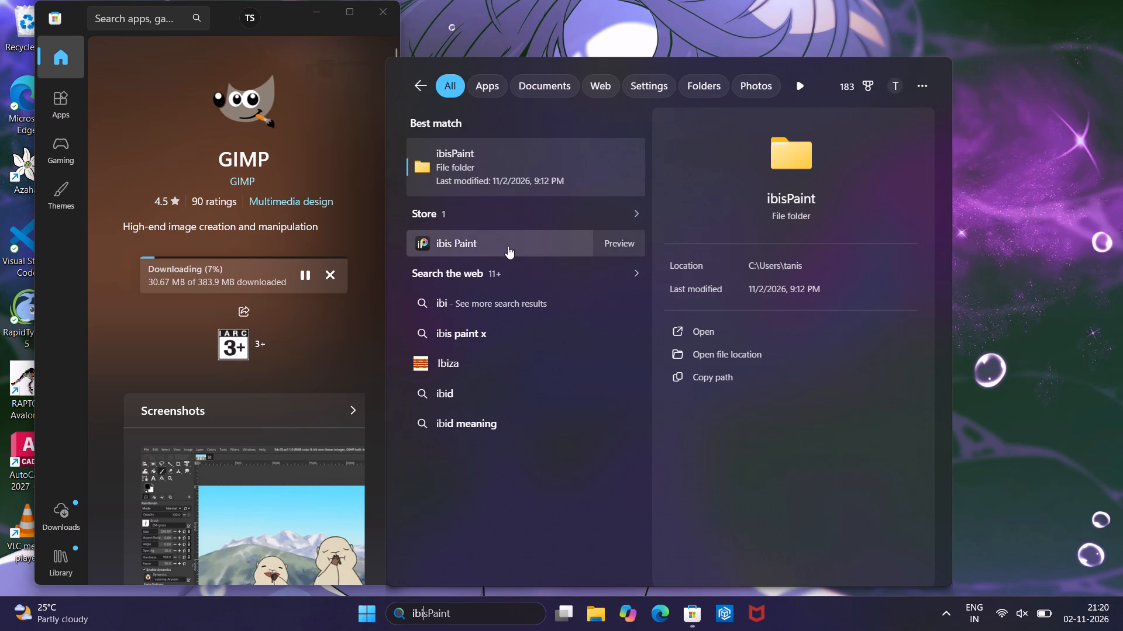
click(553, 245)
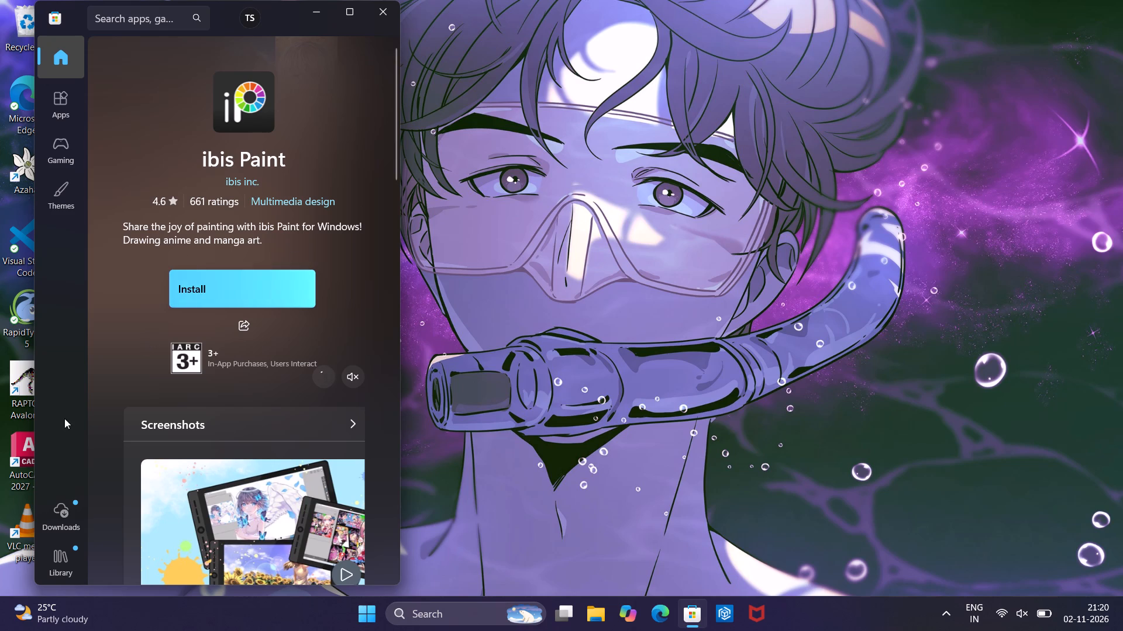
Check GIMP's download progress and the pending app updates in the Store's downloads list, and close the Store.
click(61, 513)
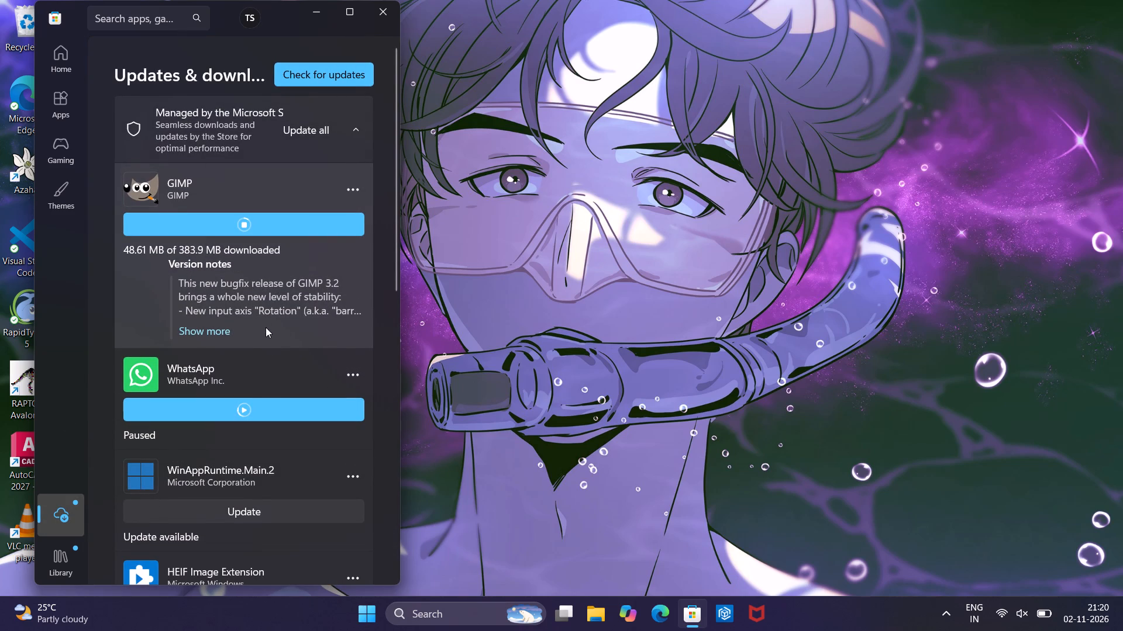
scroll(259, 321, down, 4)
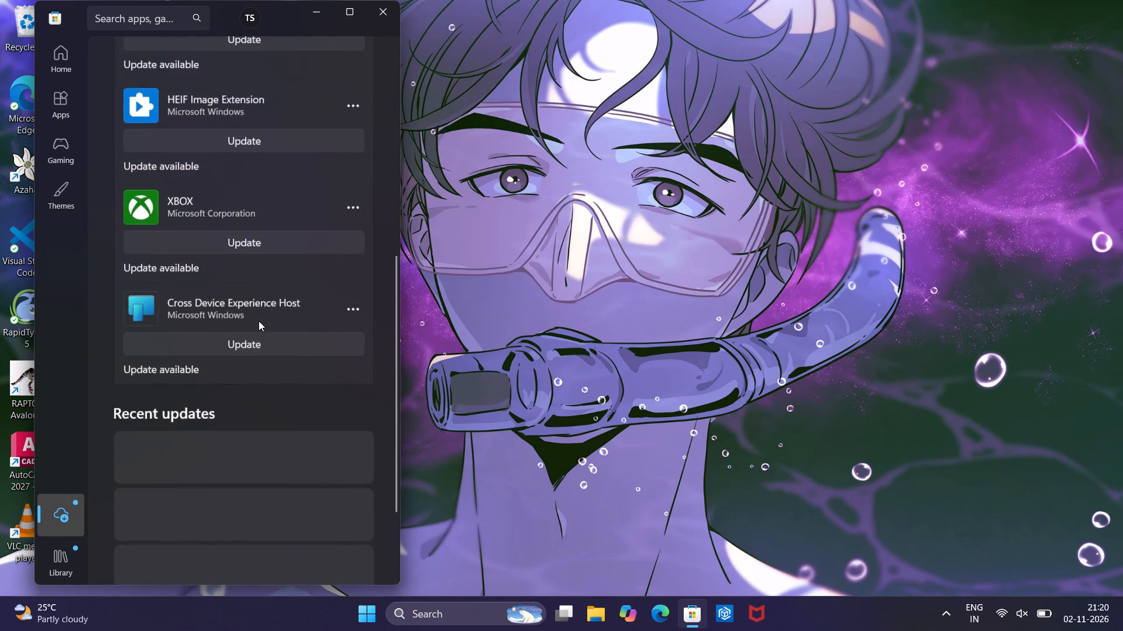
scroll(259, 321, down, 2)
scroll(259, 321, up, 4)
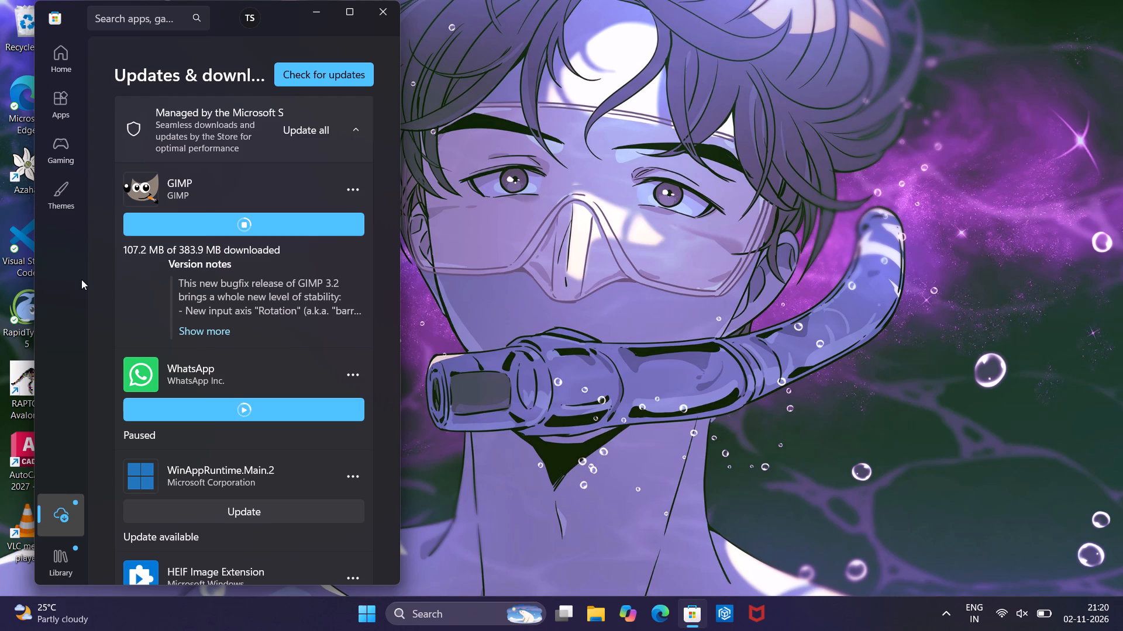
click(575, 355)
click(575, 355)
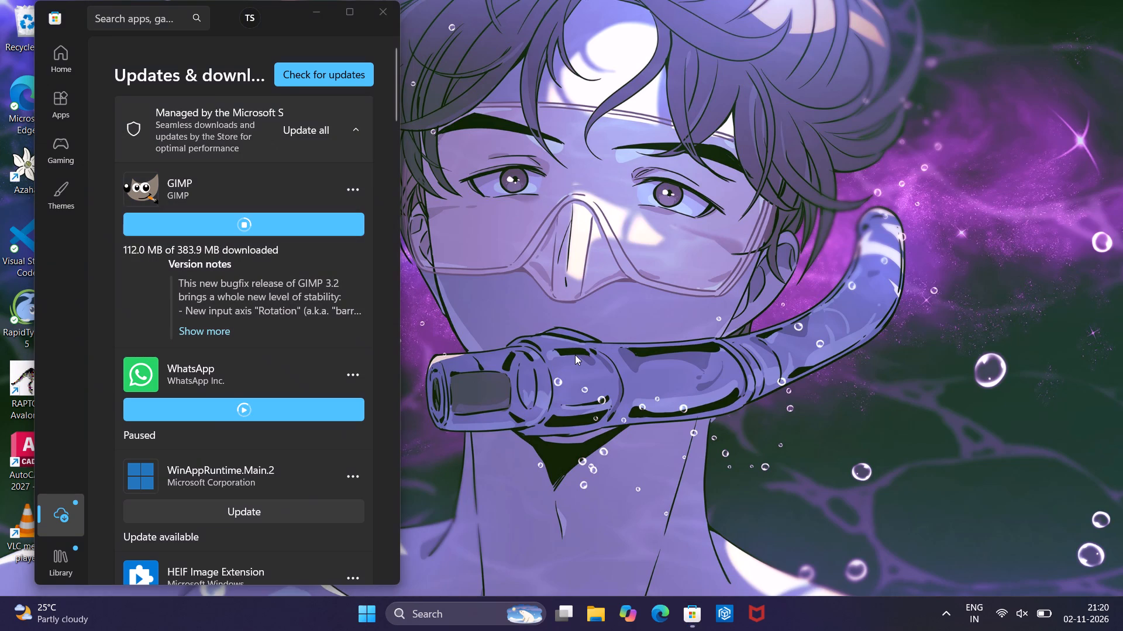
click(575, 355)
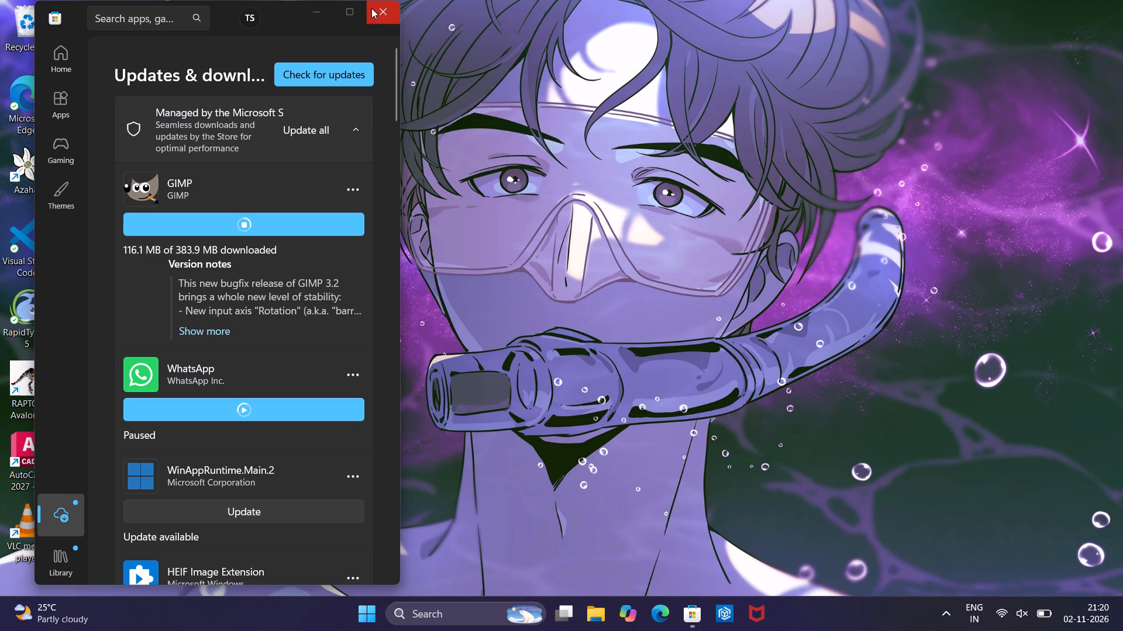
click(371, 8)
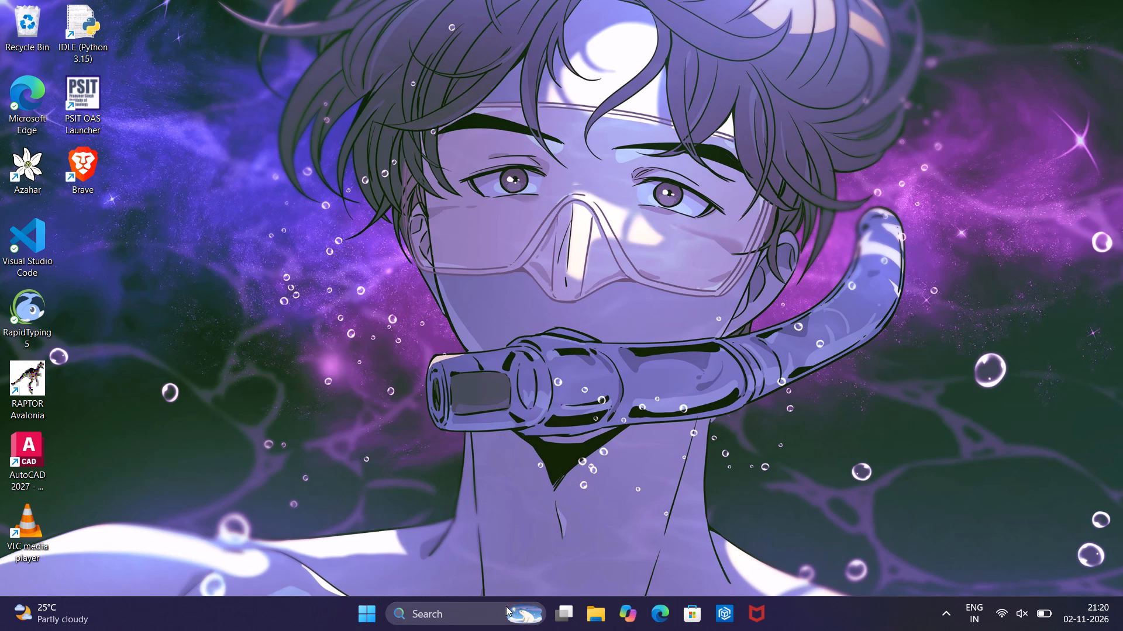
Search Windows for the Kuro app using "kur".
click(476, 613)
click(355, 502)
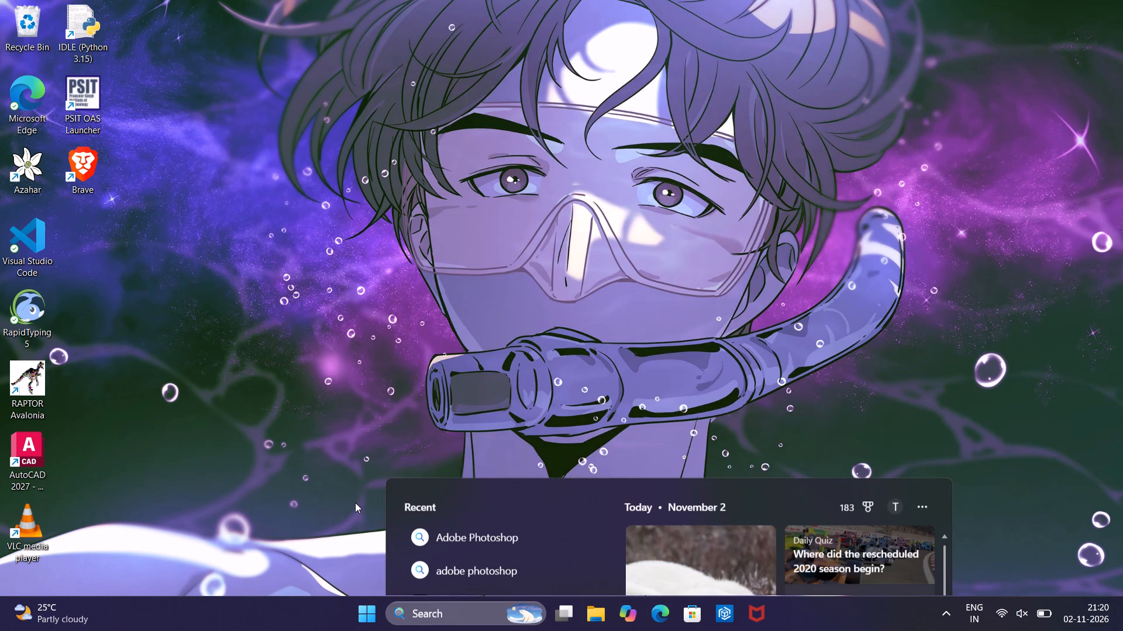
key(w)
text(ku)
click(448, 599)
click(448, 605)
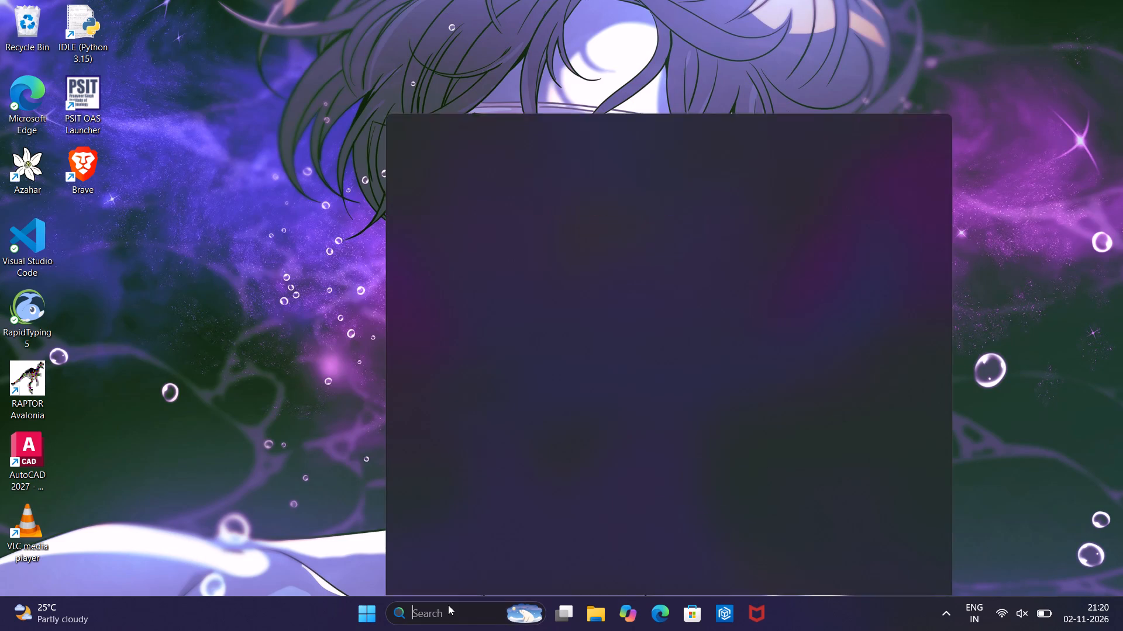
text(kur)
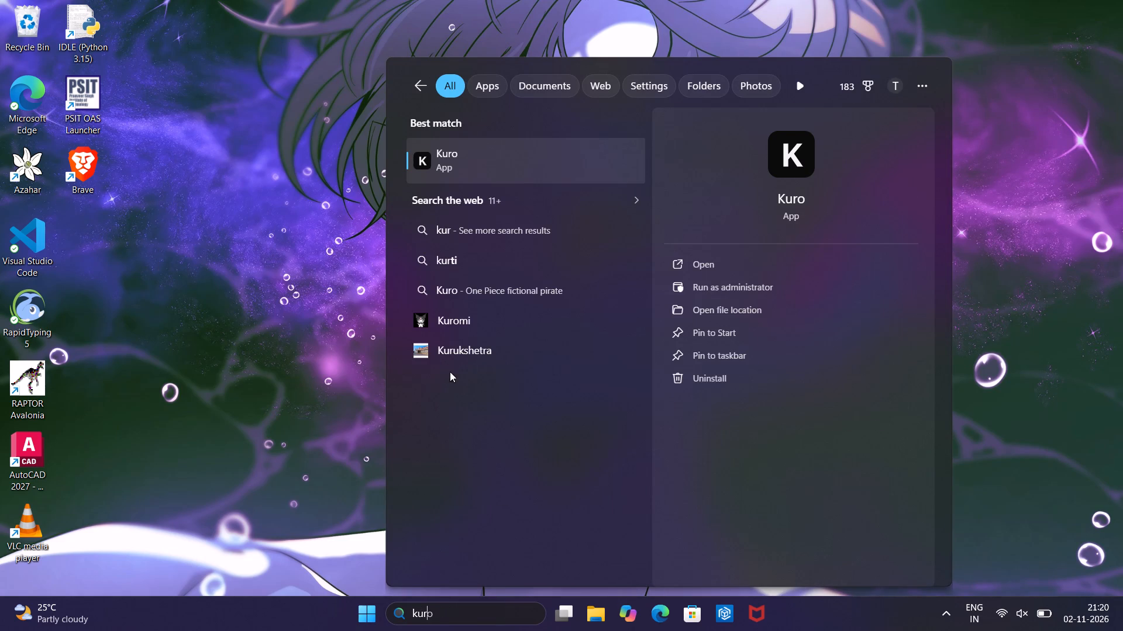
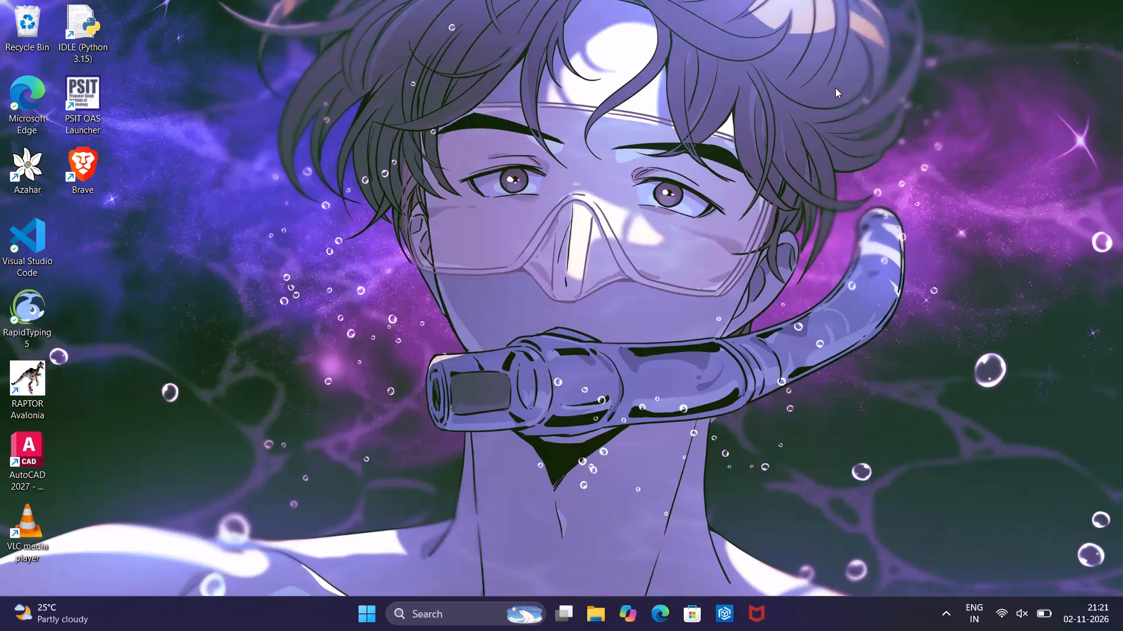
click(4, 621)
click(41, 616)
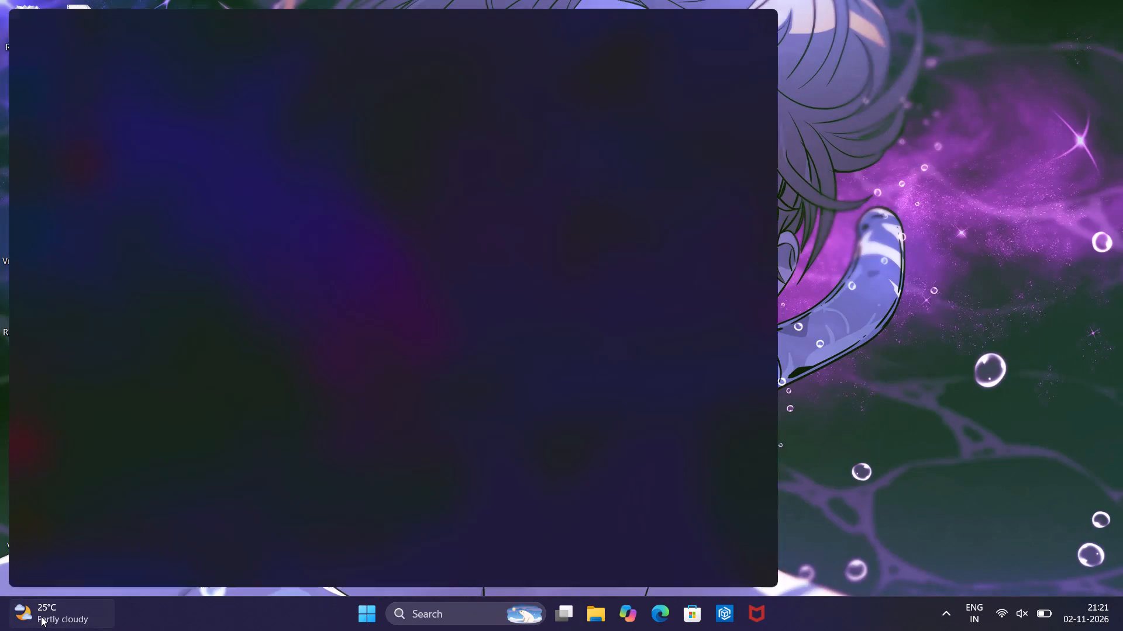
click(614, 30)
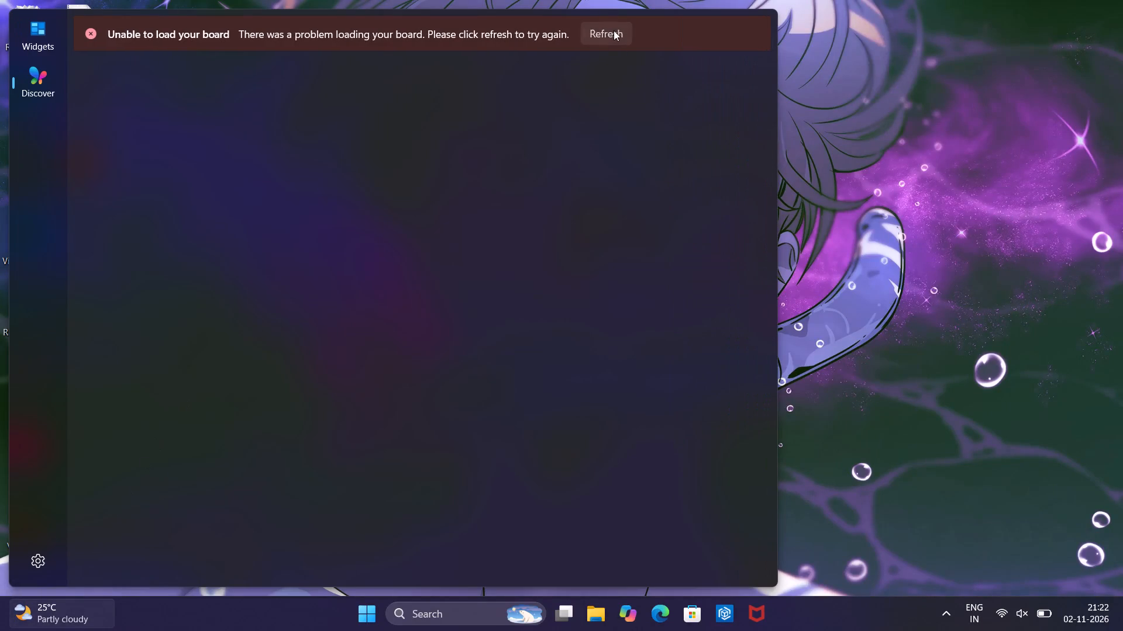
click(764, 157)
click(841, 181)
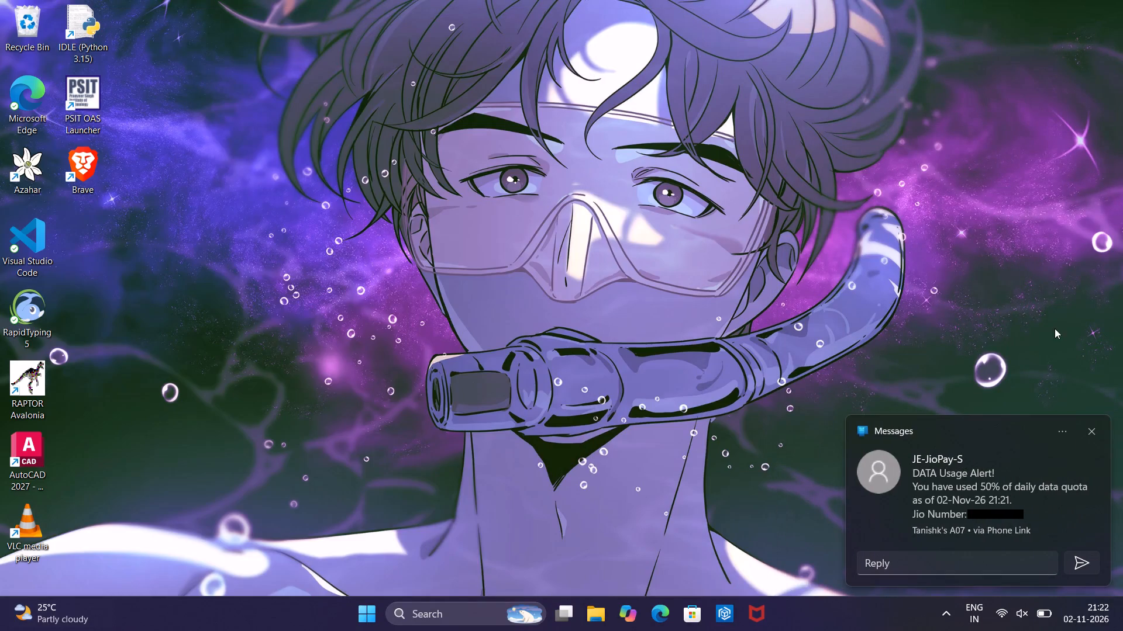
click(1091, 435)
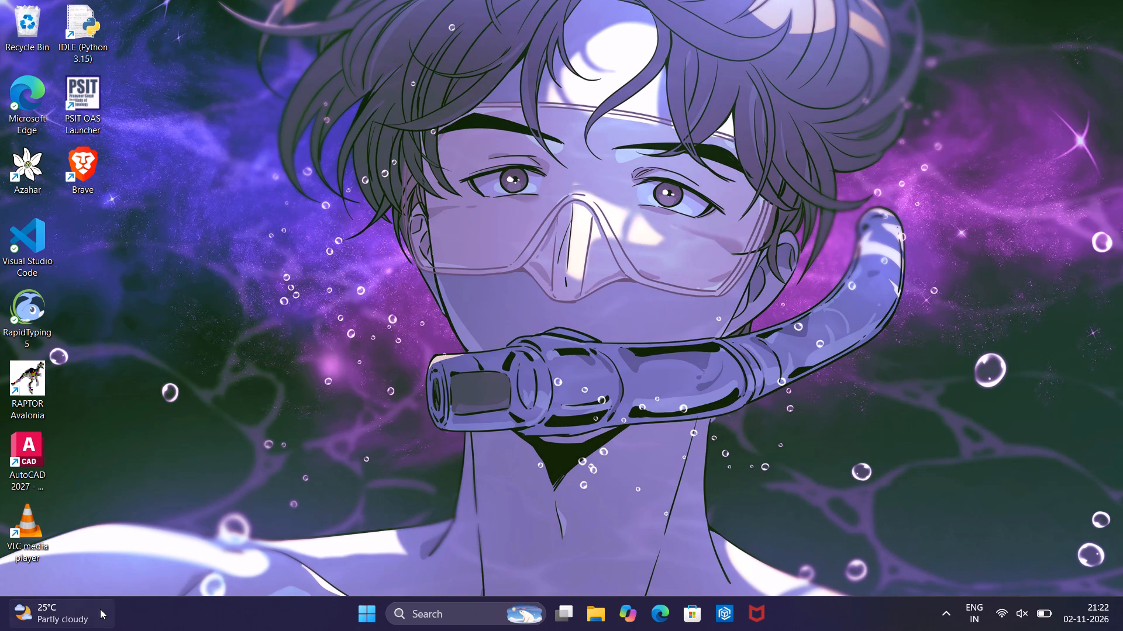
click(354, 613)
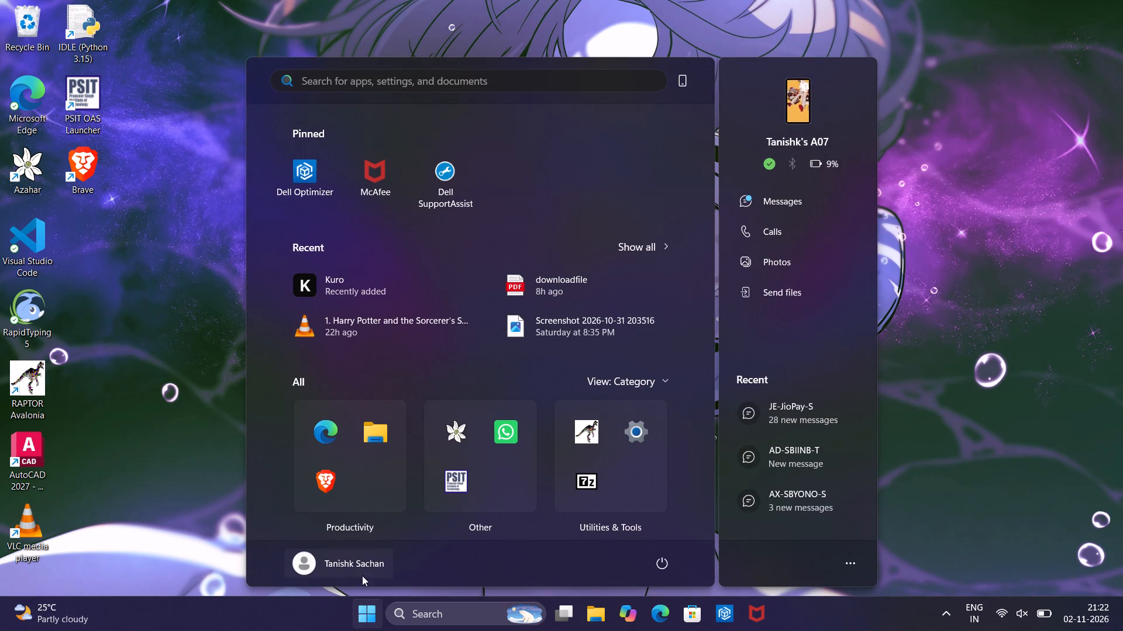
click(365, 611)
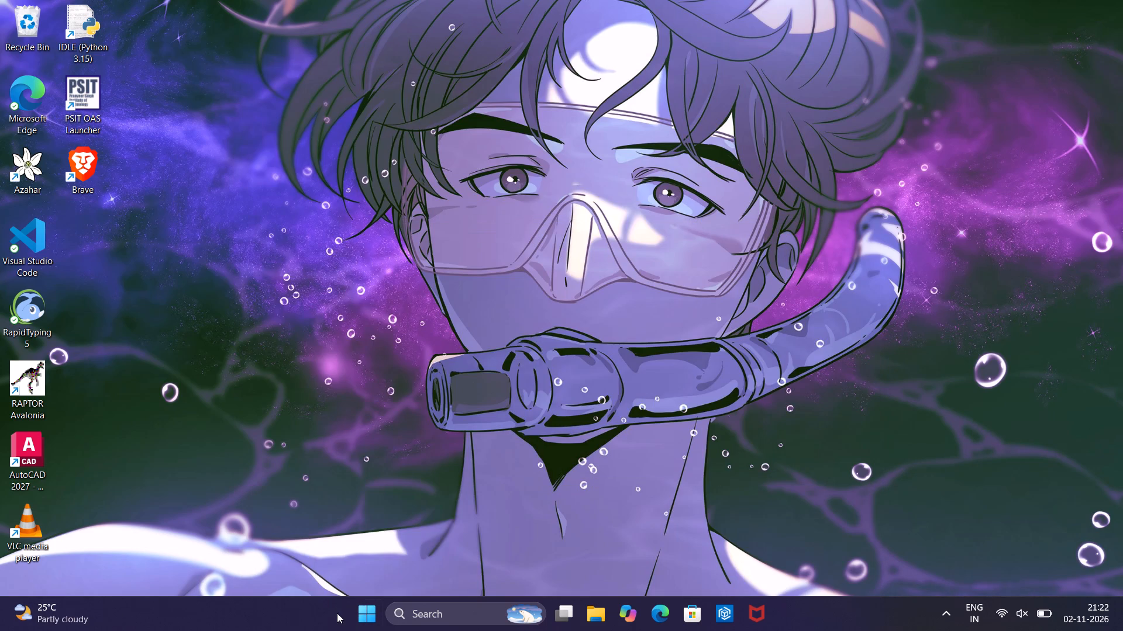
Open the Microsoft Store and check the GIMP installation on its downloads page.
click(716, 620)
click(691, 607)
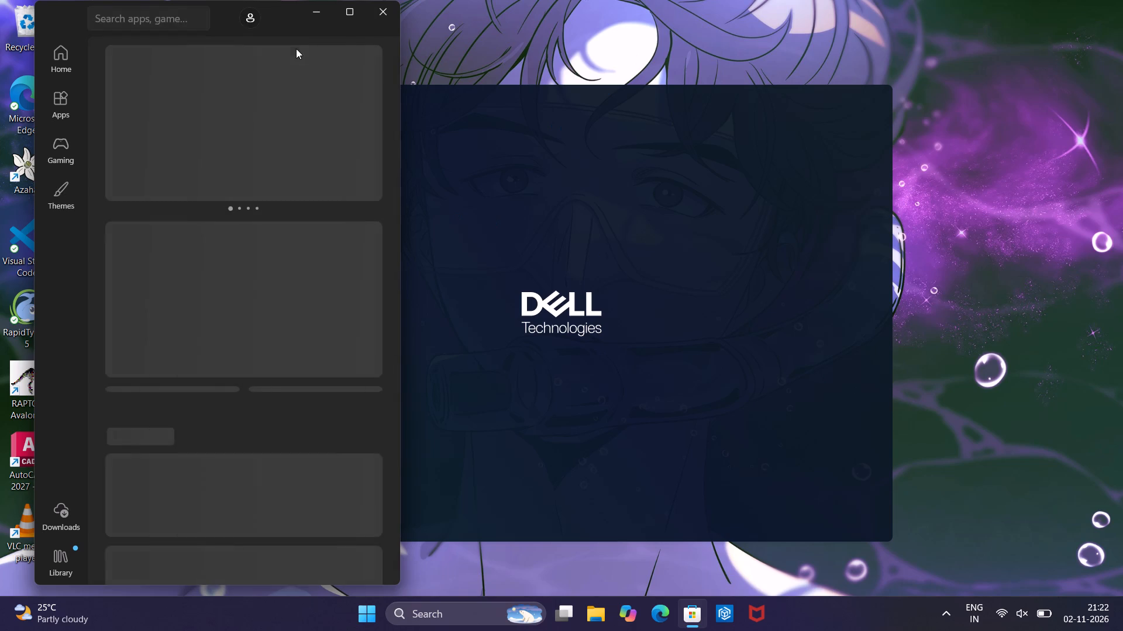
click(56, 507)
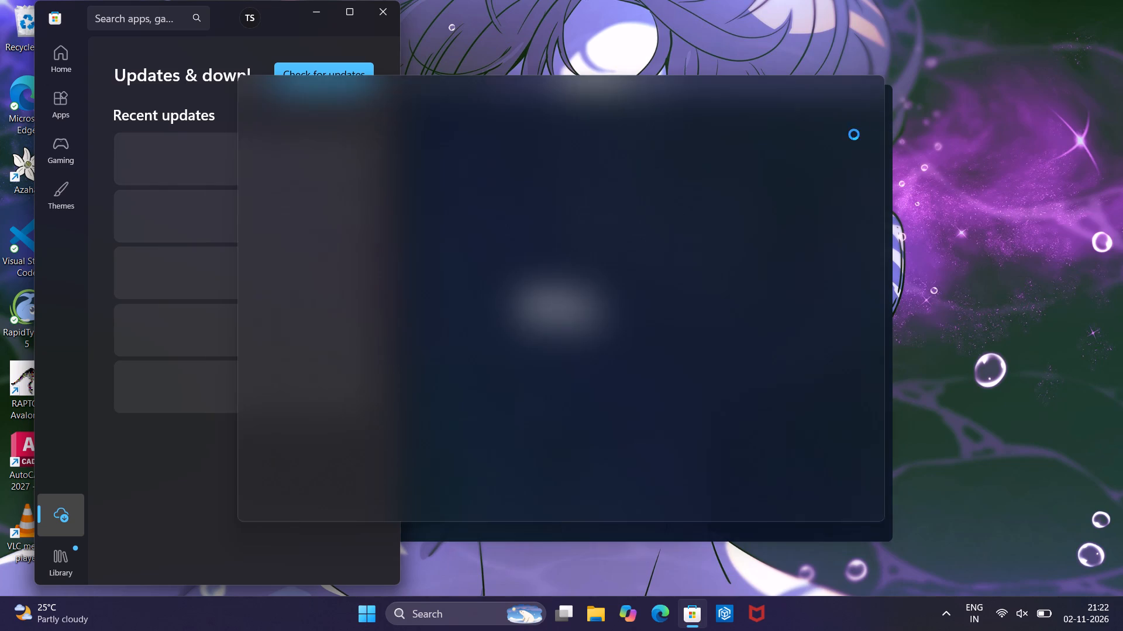
Close the window opening over the Microsoft Store, and close the Store.
click(863, 90)
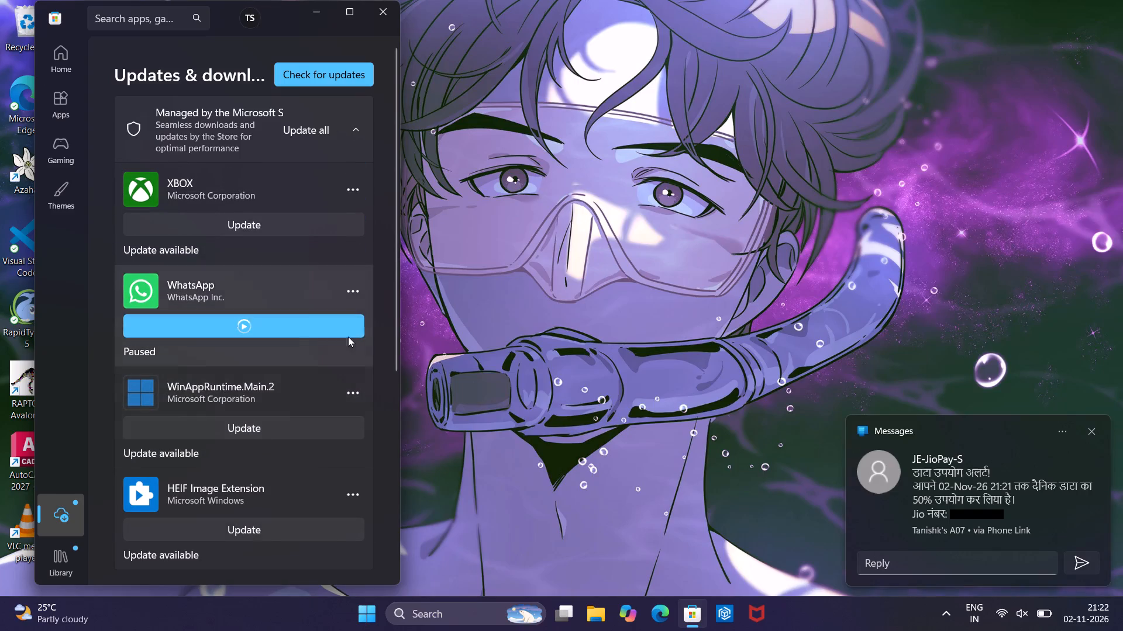
click(435, 342)
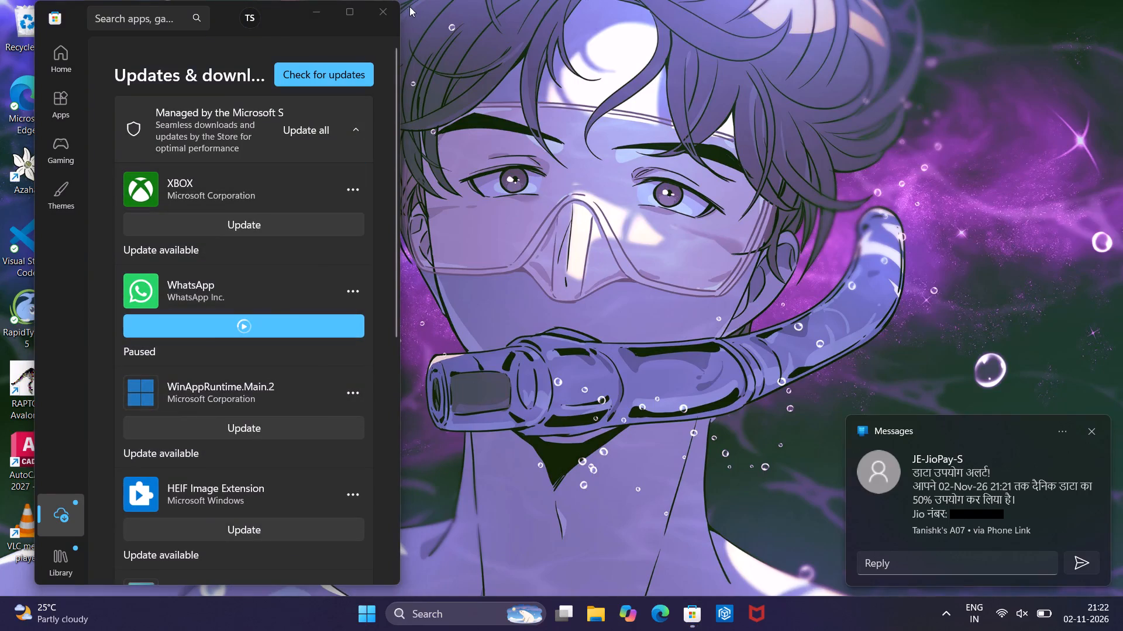
click(395, 9)
Find GIMP with the Windows search using "gimp" and launch it.
click(430, 613)
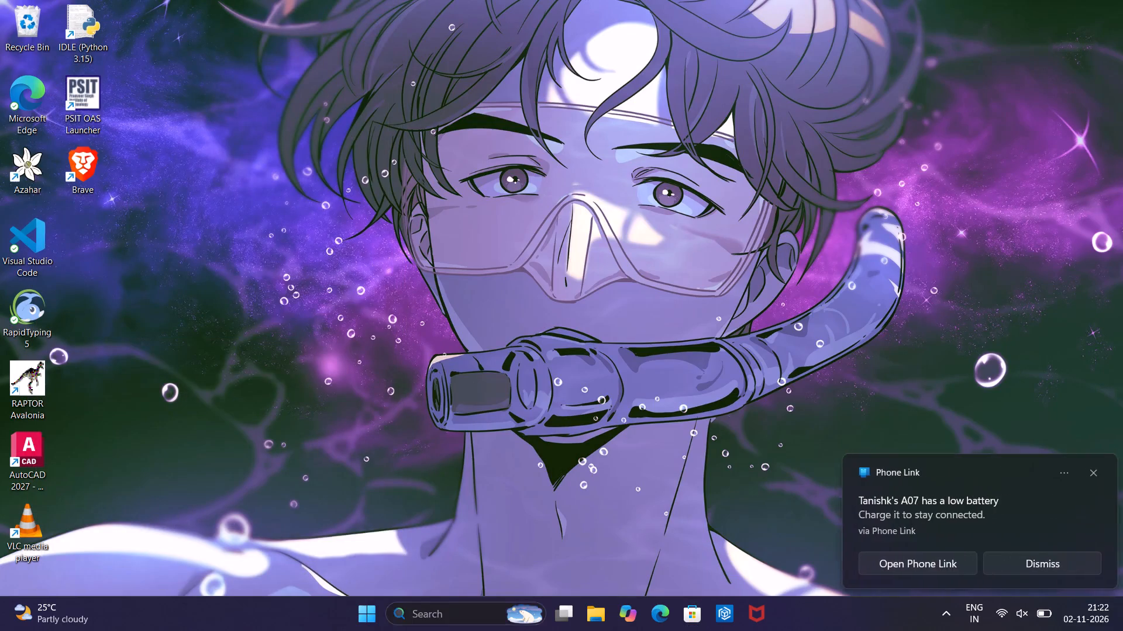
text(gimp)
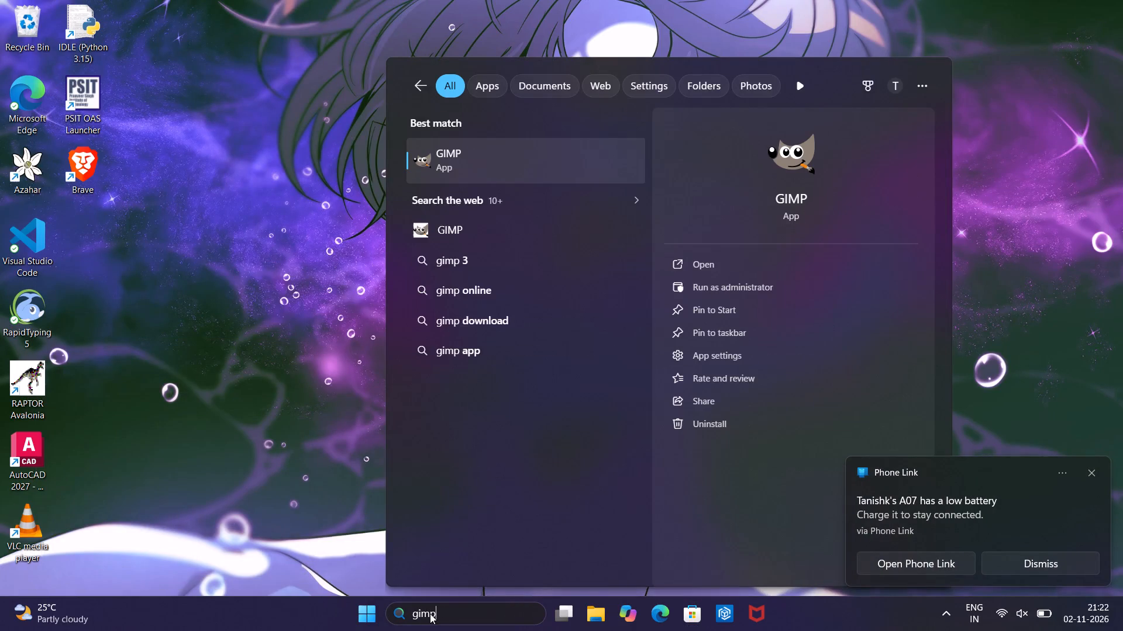
click(762, 258)
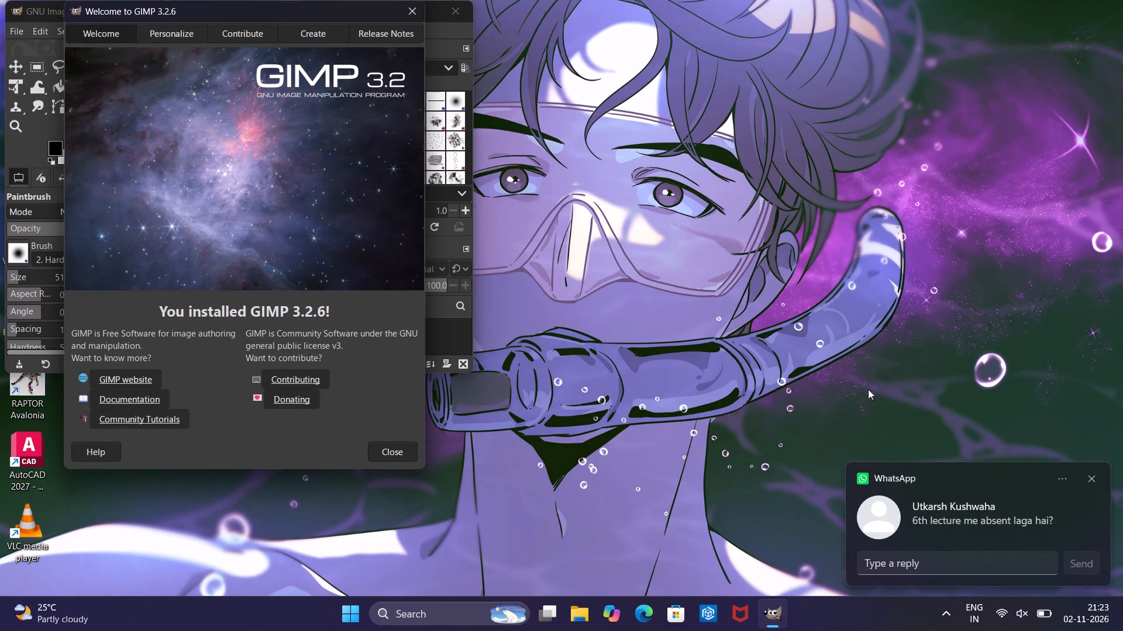
Dismiss the WhatsApp notification and close GIMP's welcome dialog to reach the main window.
click(1091, 480)
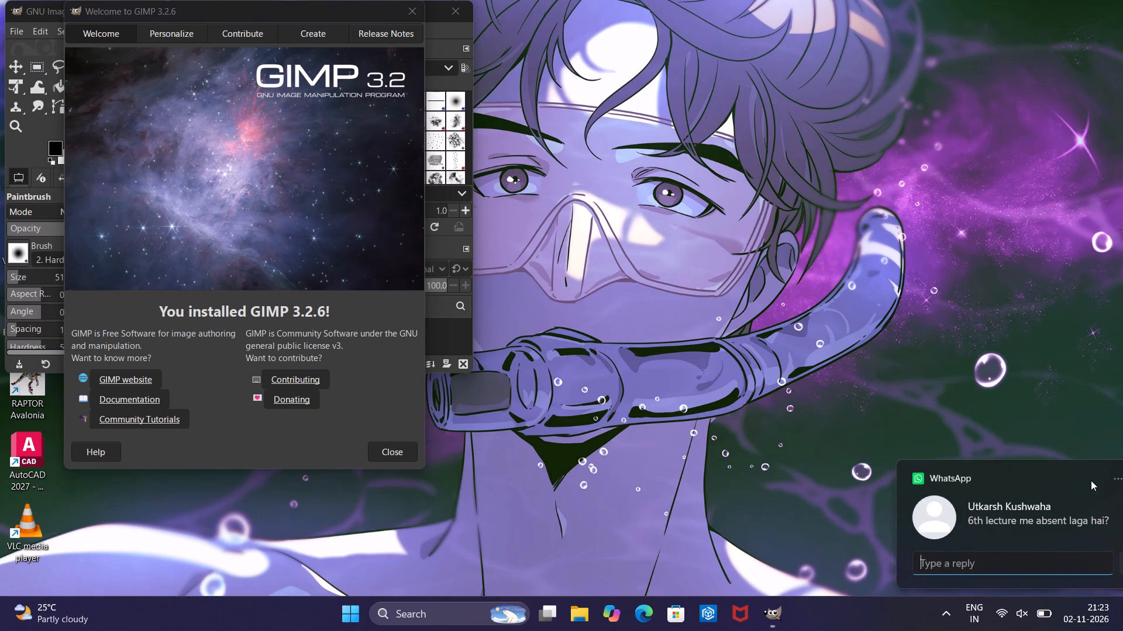
click(386, 252)
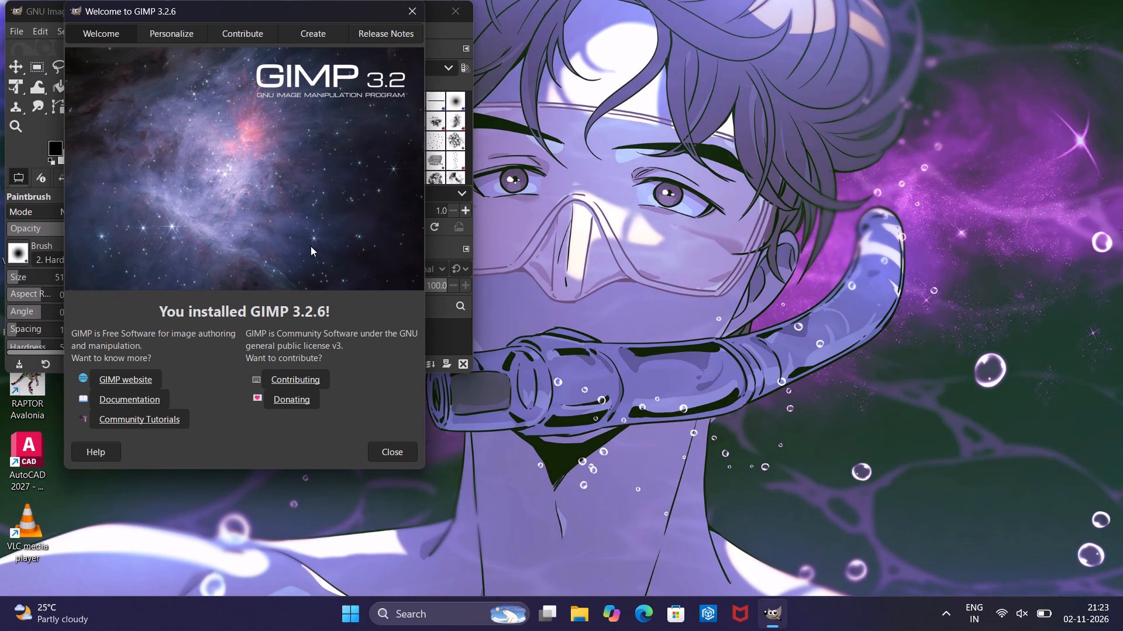
click(394, 447)
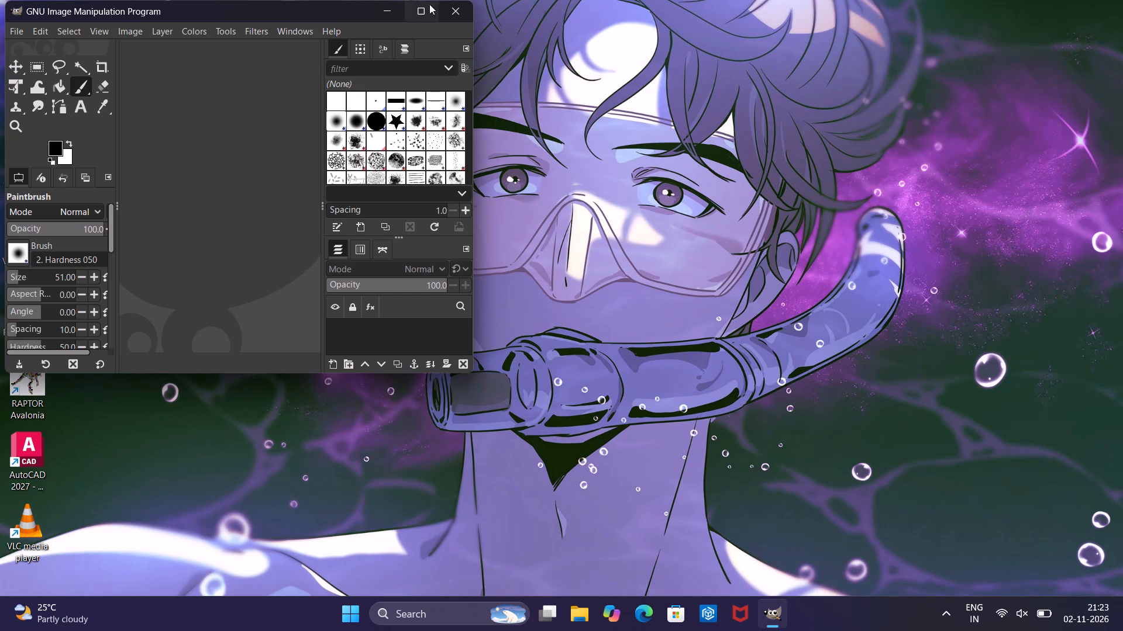
Maximize the GIMP window.
click(426, 5)
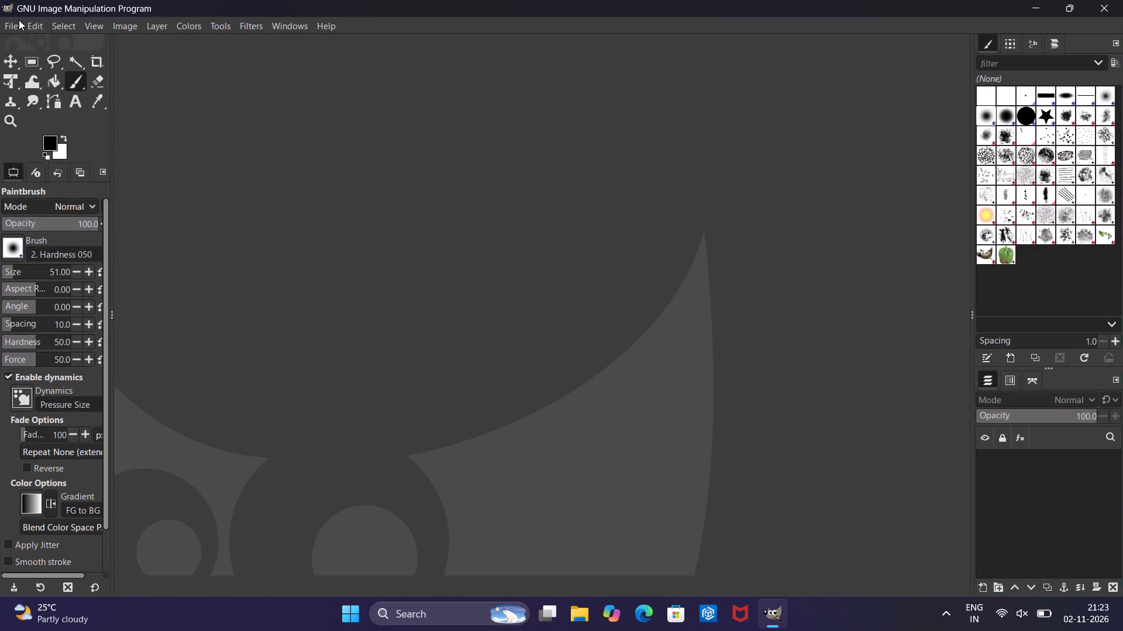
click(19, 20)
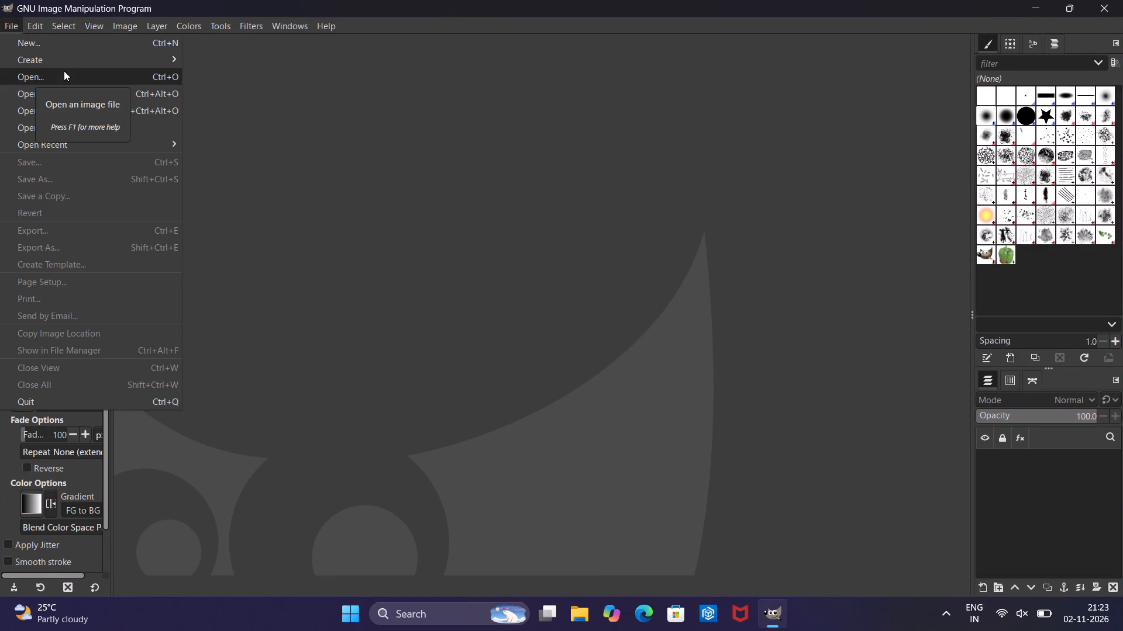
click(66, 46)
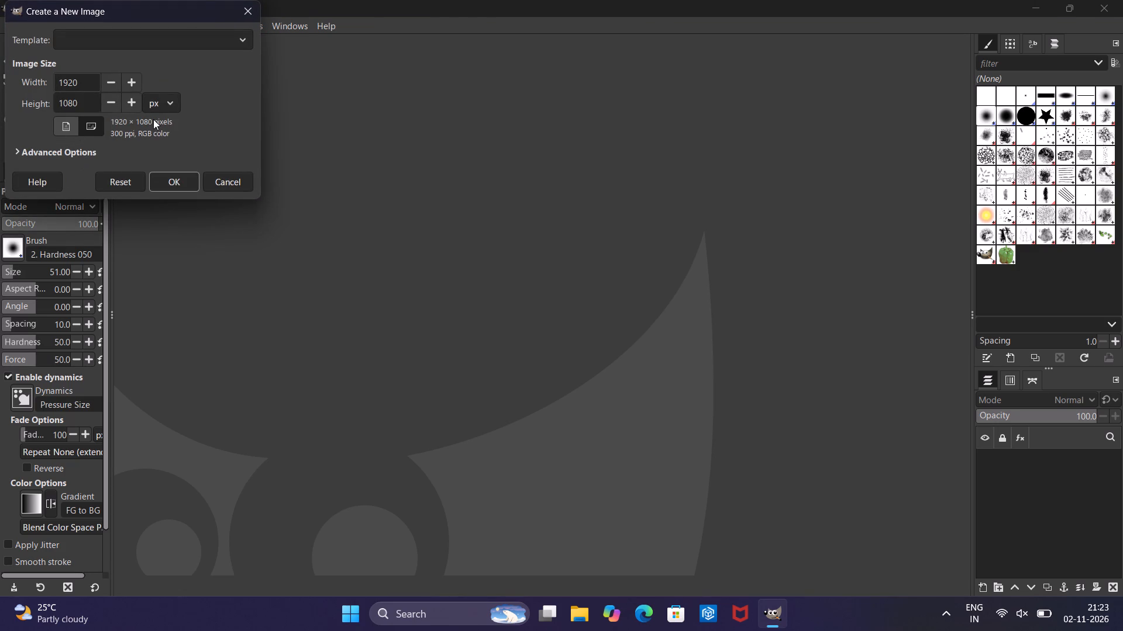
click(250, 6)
Start opening an existing image and browse Documents, Downloads, Music, Pictures, Videos, the C: drive, System32 and Desktop for a file.
click(16, 26)
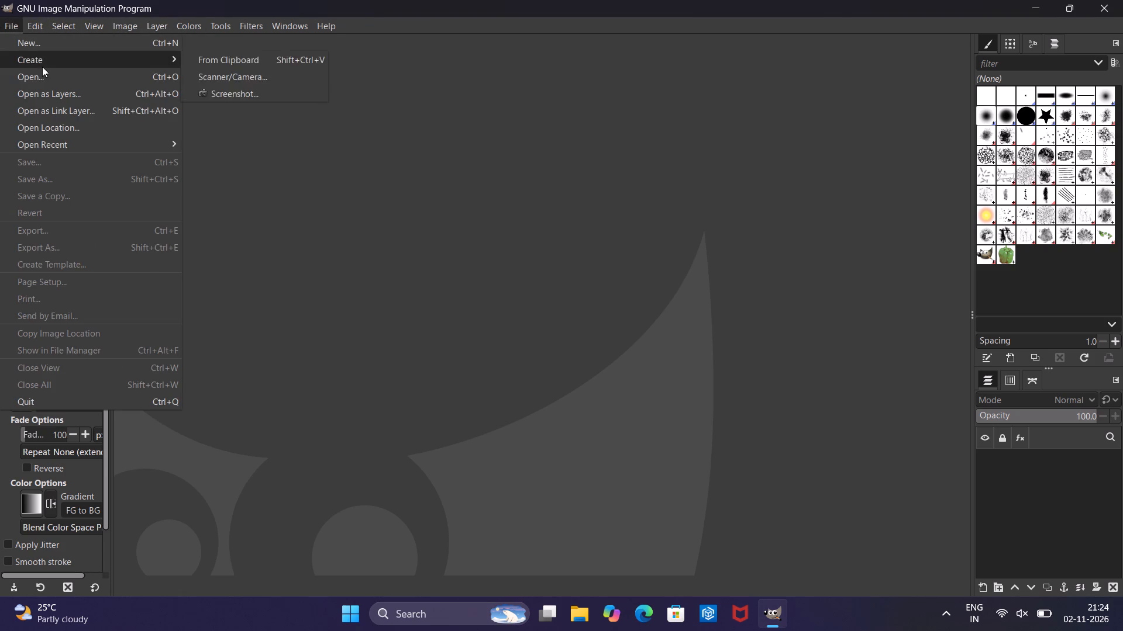
click(47, 76)
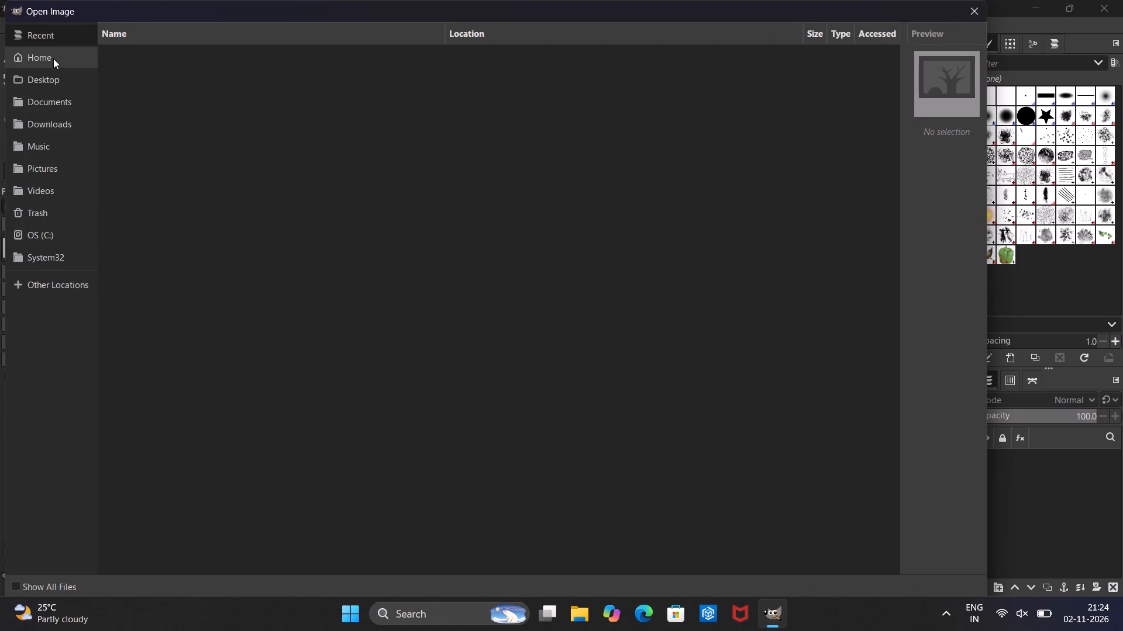
click(64, 106)
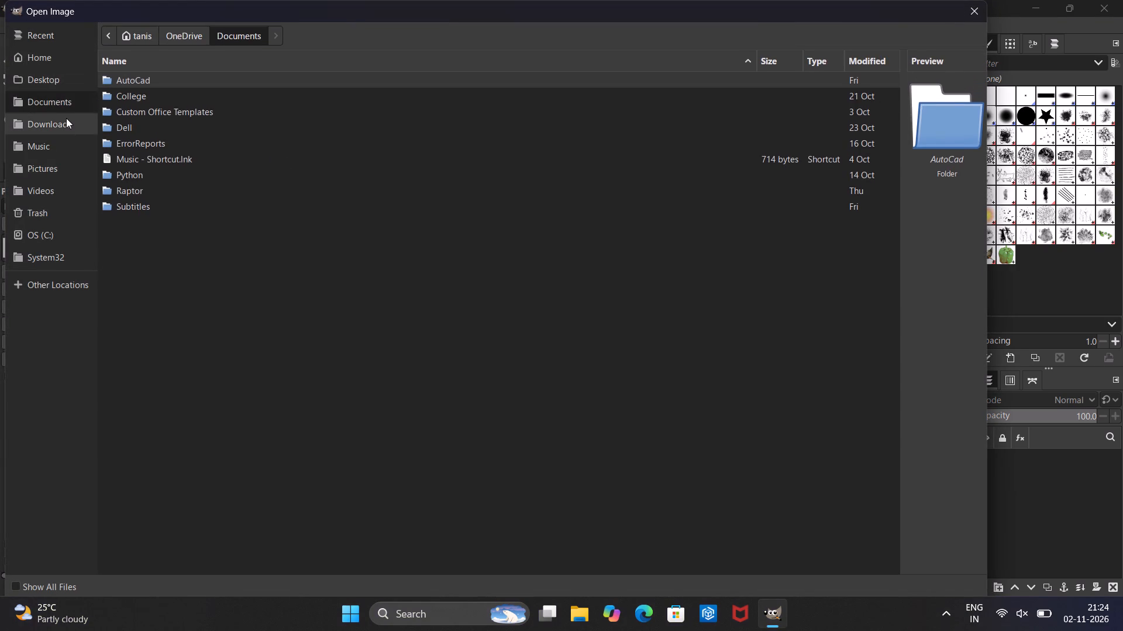
click(66, 118)
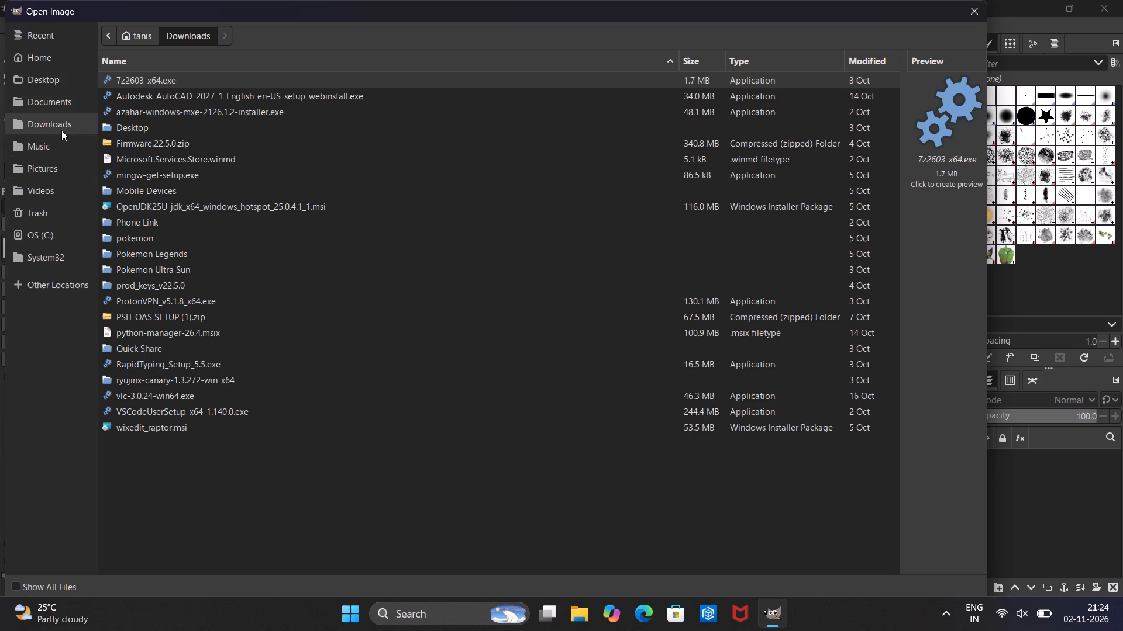
click(60, 147)
click(64, 244)
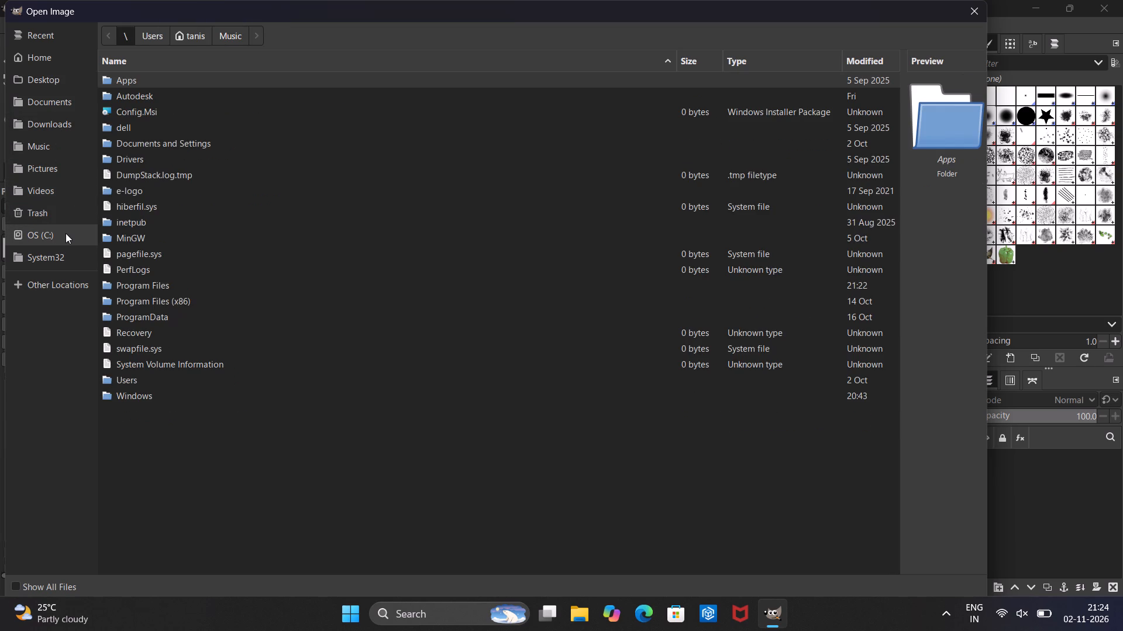
click(66, 233)
click(53, 171)
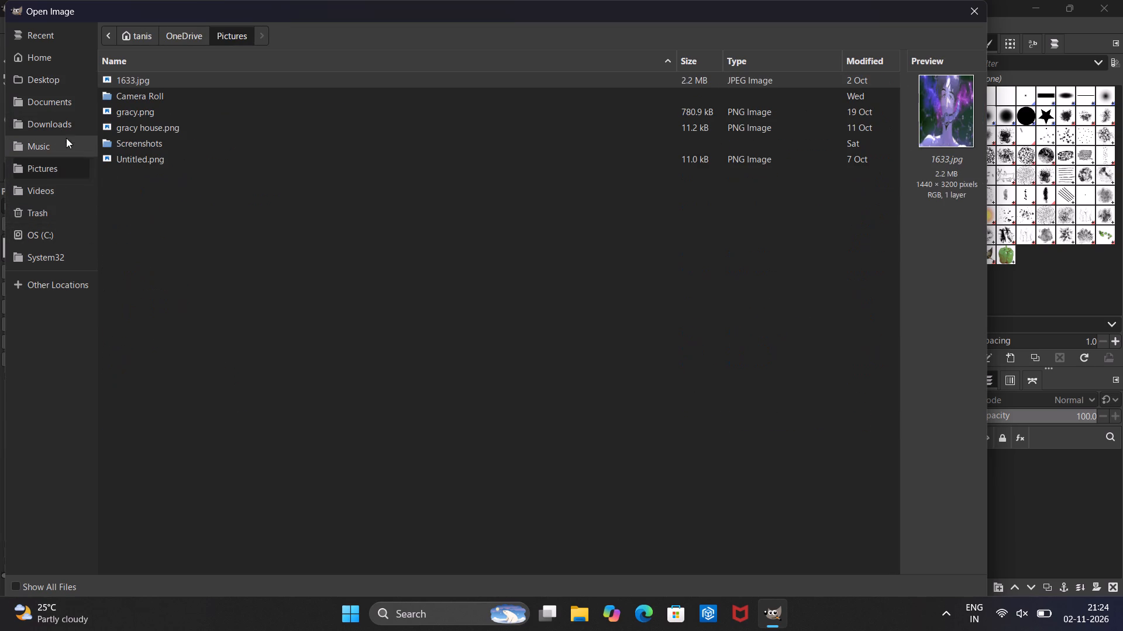
click(64, 195)
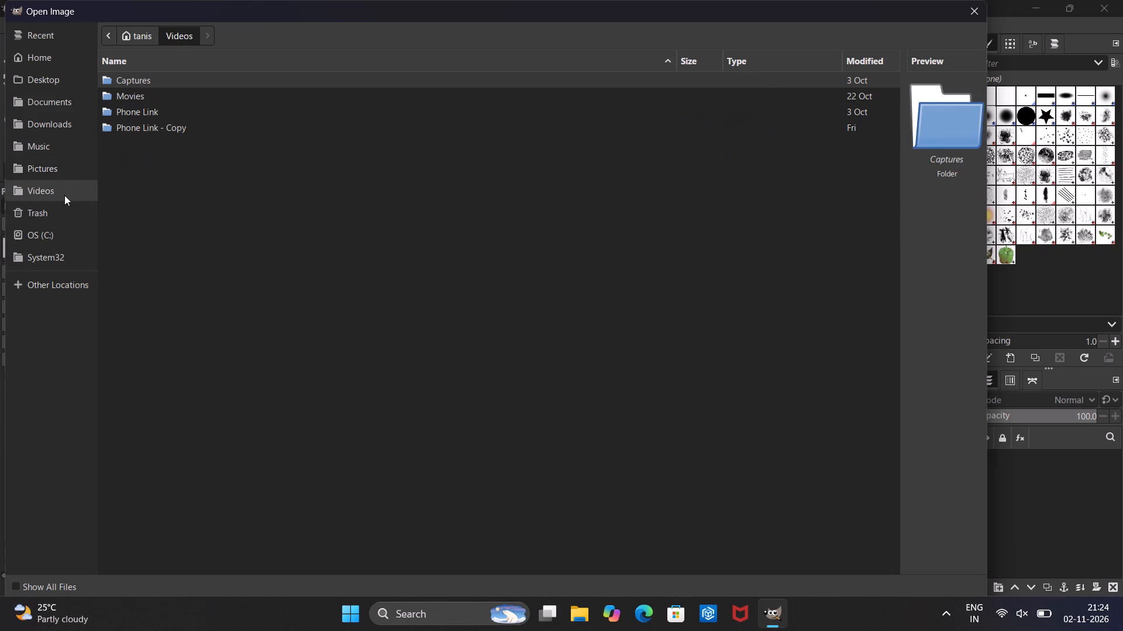
click(63, 168)
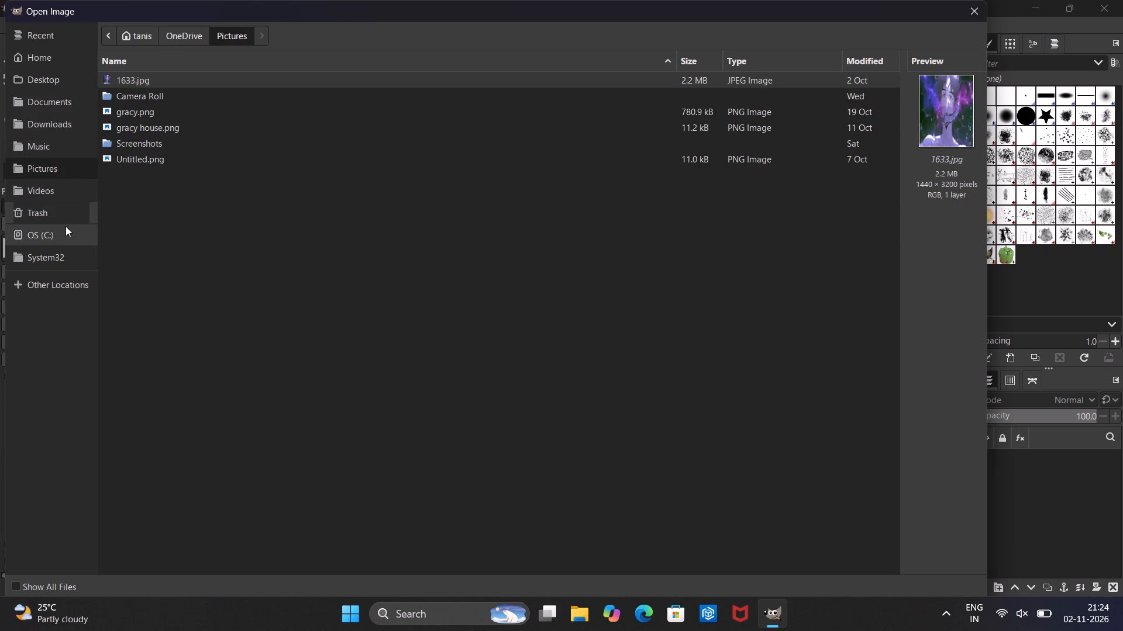
click(68, 231)
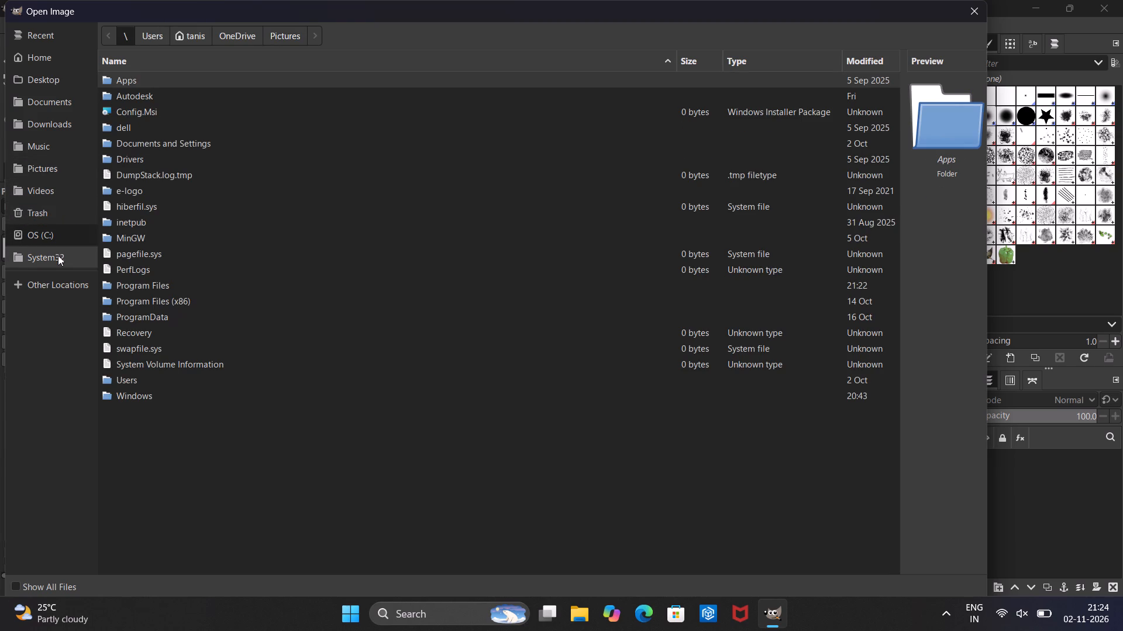
click(58, 255)
click(54, 80)
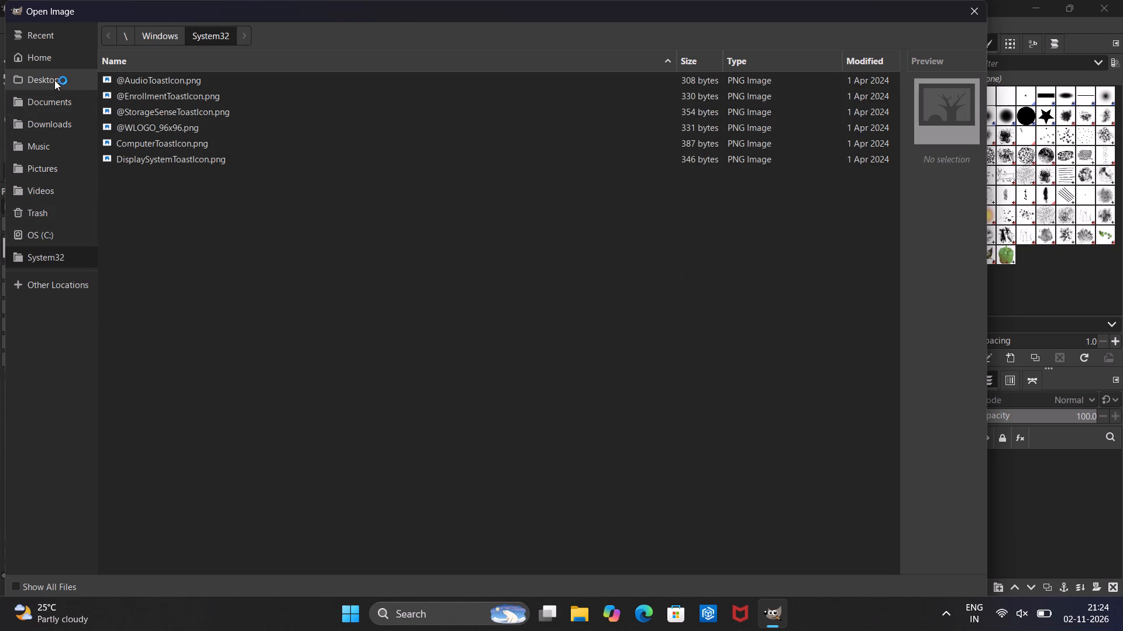
Look for an image in the Phone Link folder inside Downloads, and go back up to the home folder.
drag(58, 138, 60, 125)
click(60, 125)
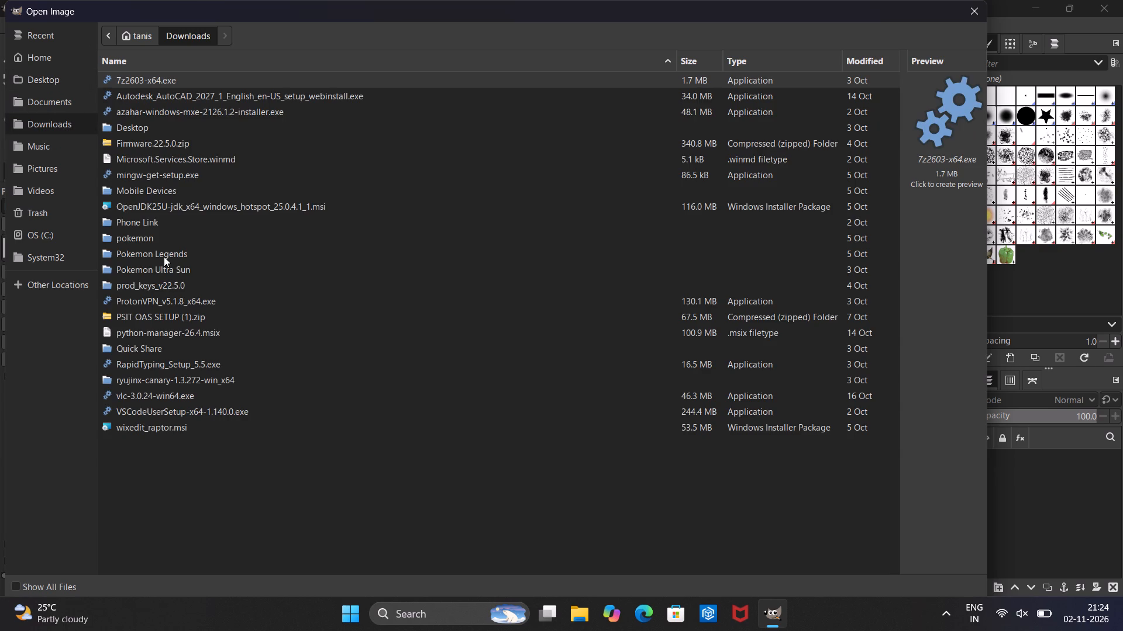
click(161, 221)
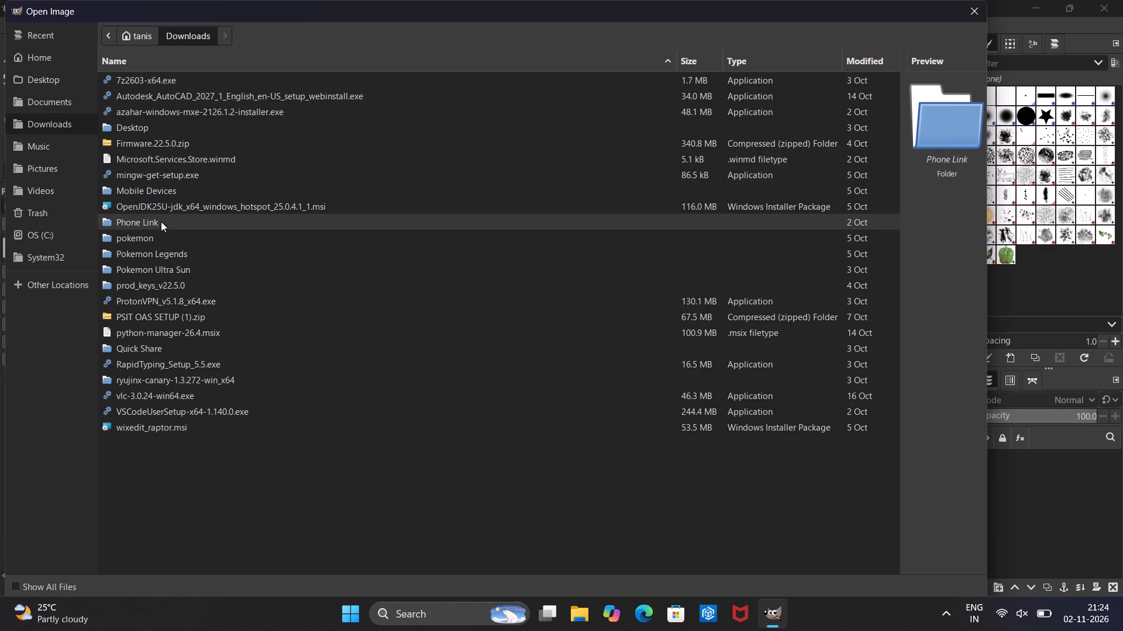
click(161, 221)
double_click(161, 221)
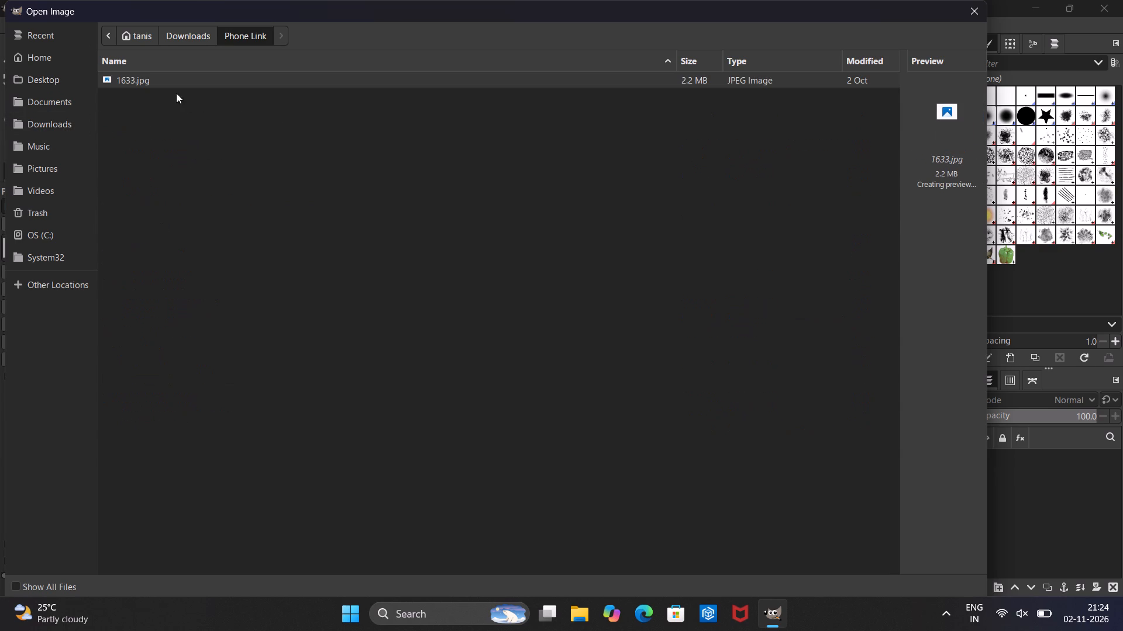
scroll(254, 34, left, 1)
click(209, 37)
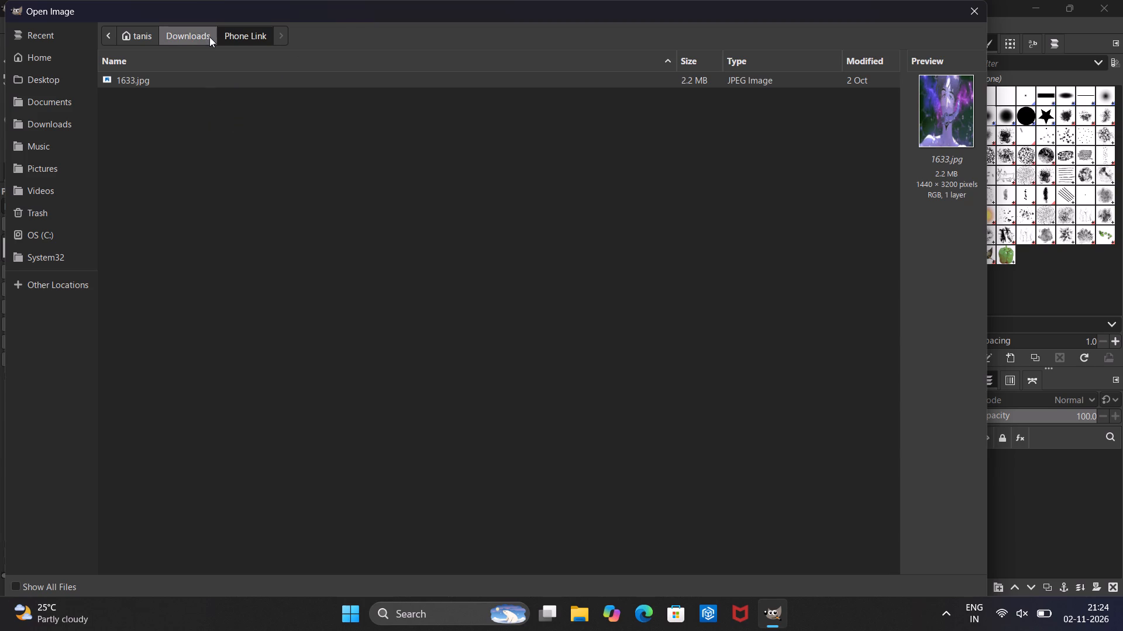
click(145, 32)
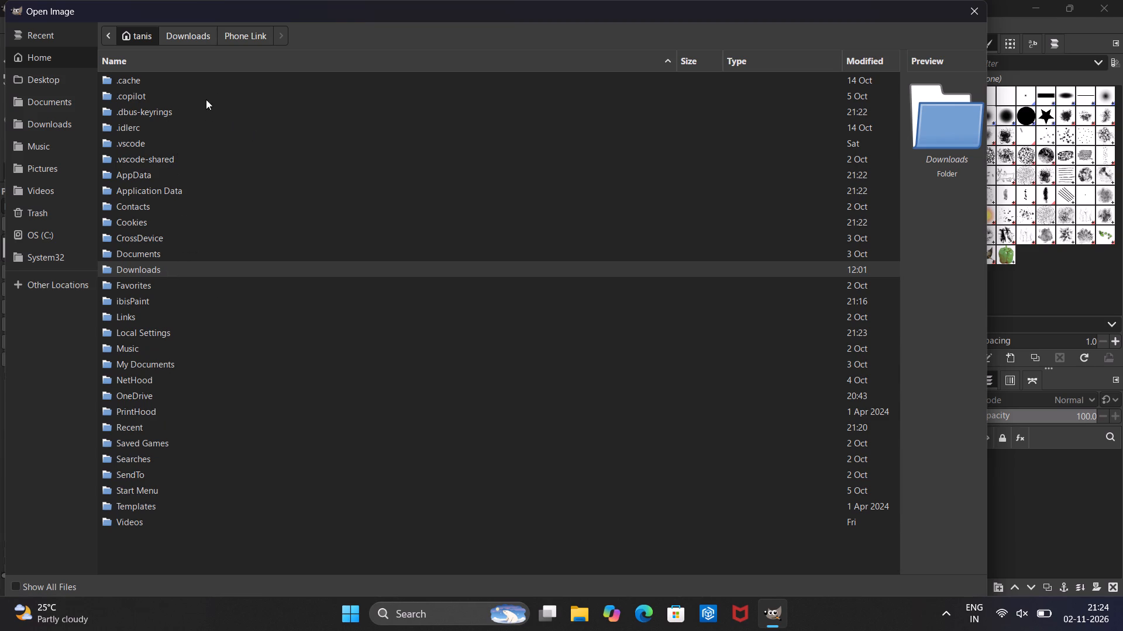
Browse System32, Desktop, Documents, Downloads, Music and Pictures in the Open Image dialog for the image file.
click(52, 256)
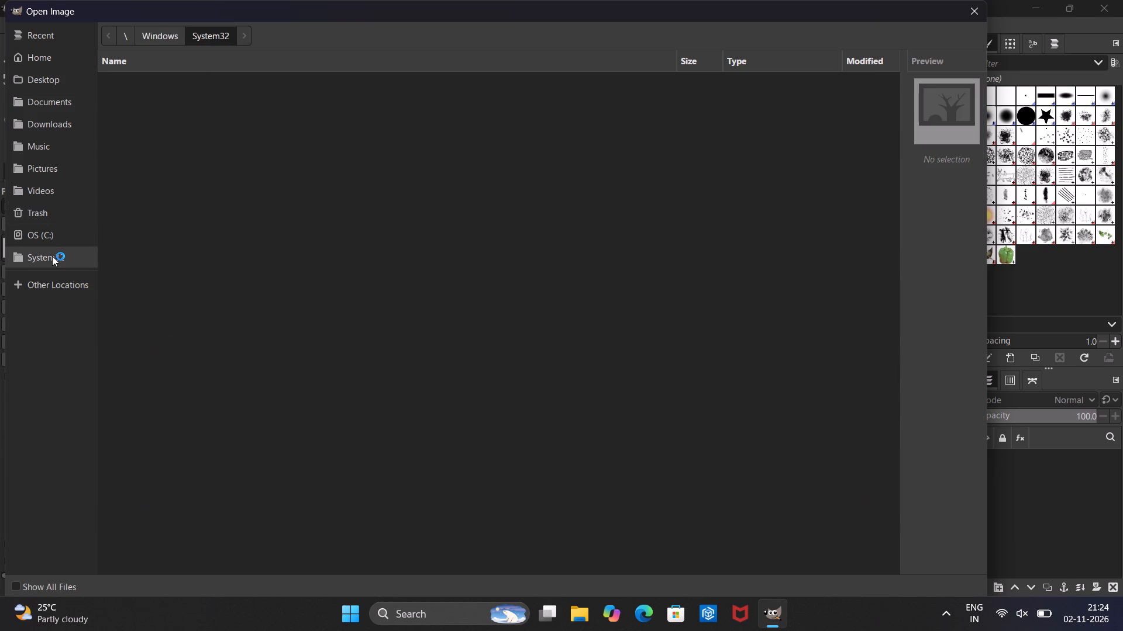
click(164, 38)
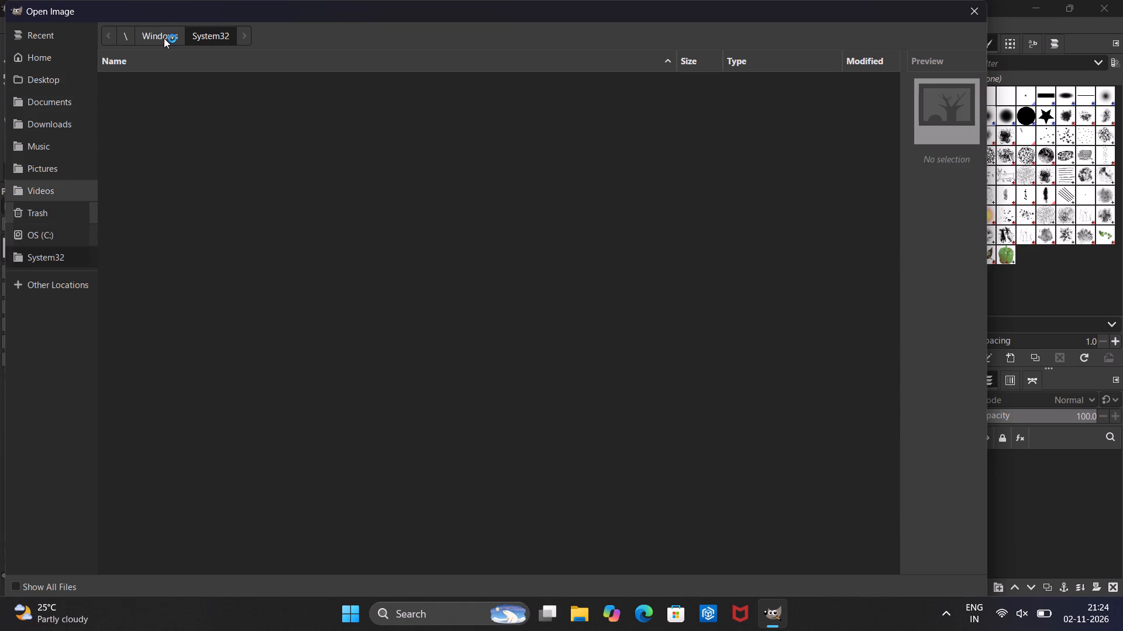
click(57, 98)
click(63, 68)
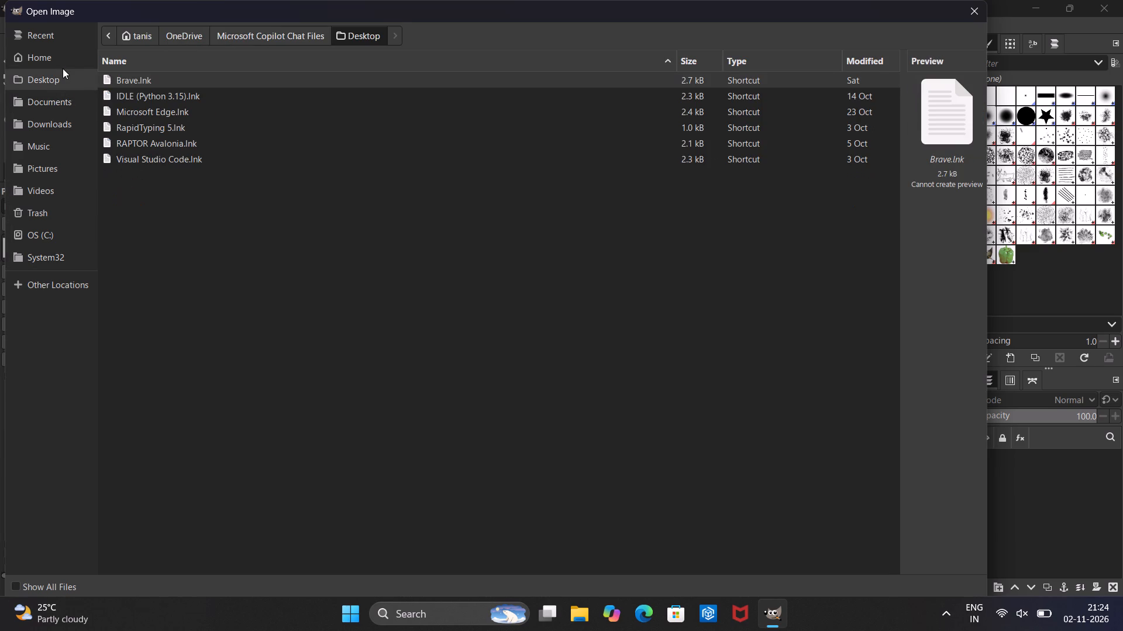
click(50, 106)
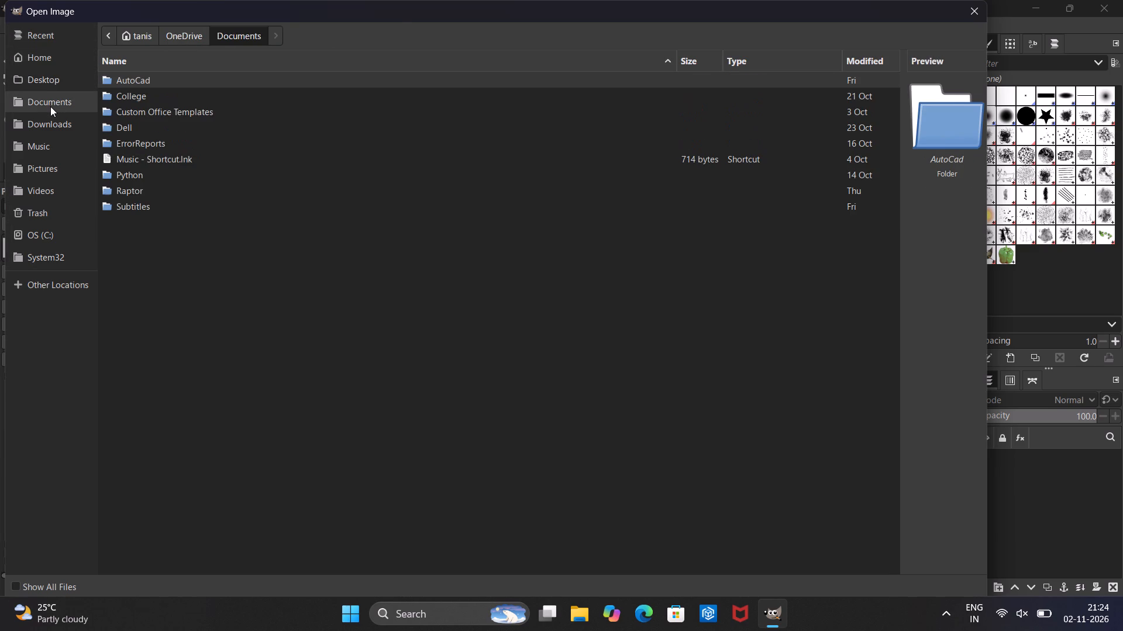
click(46, 135)
click(46, 127)
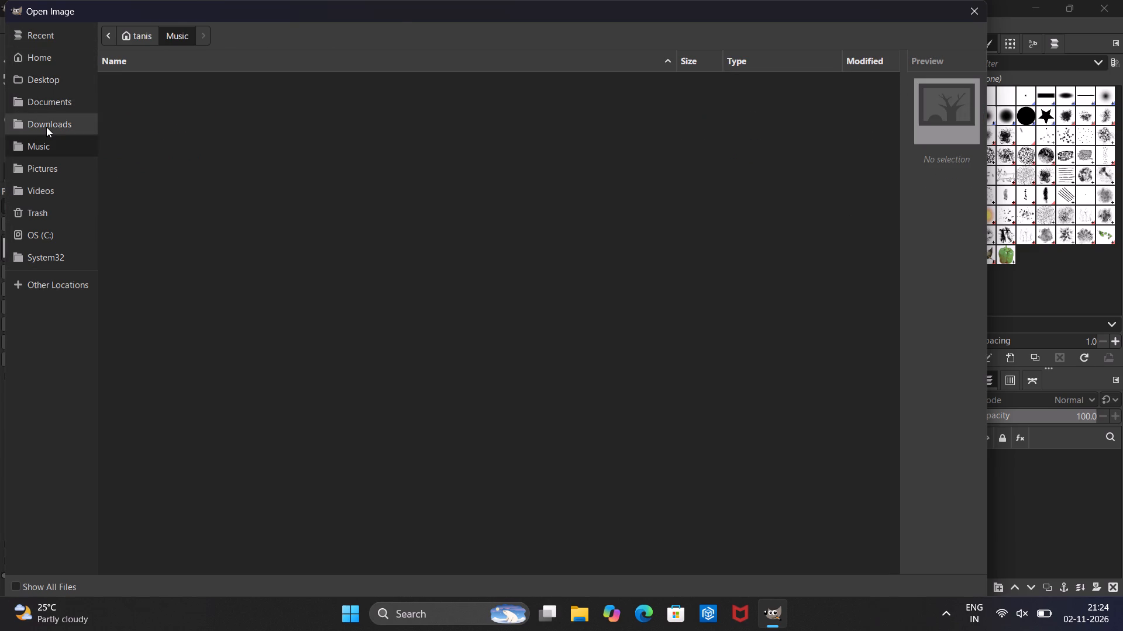
click(49, 150)
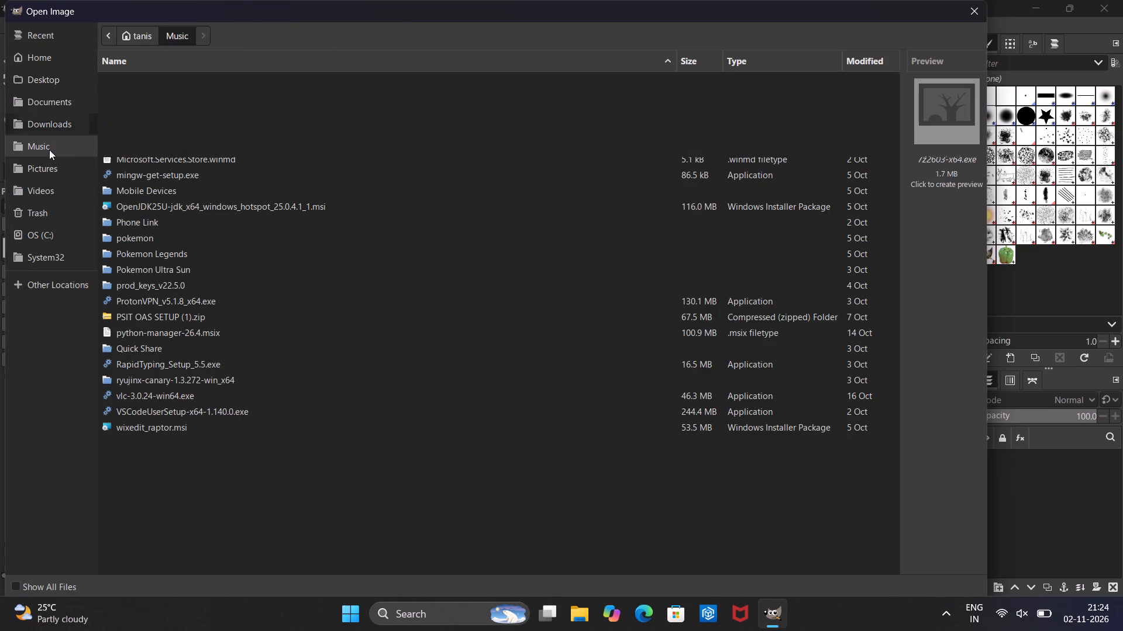
click(49, 168)
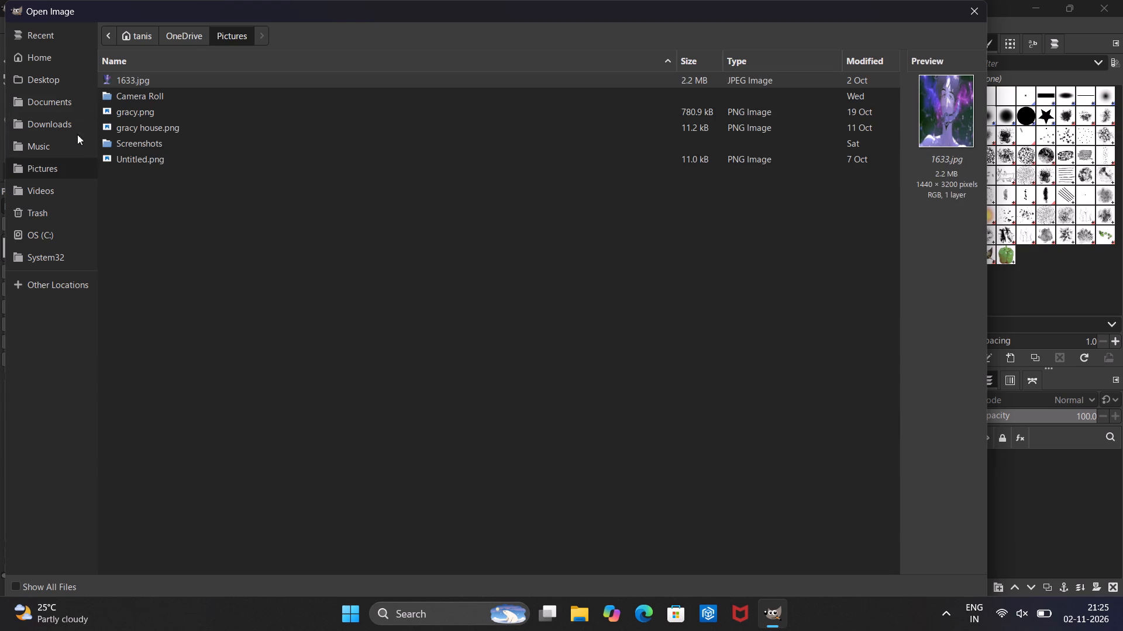
drag(73, 185, 92, 310)
Switch to File Explorer, open the connected A07 phone's storage and search it for "tomodachi".
click(586, 630)
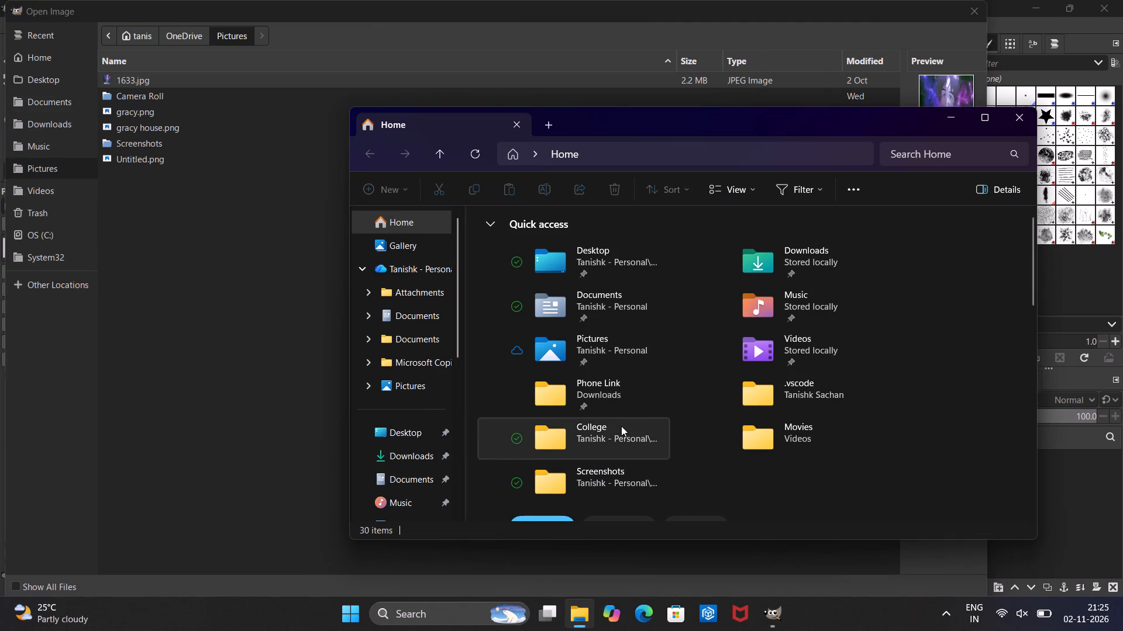
click(384, 491)
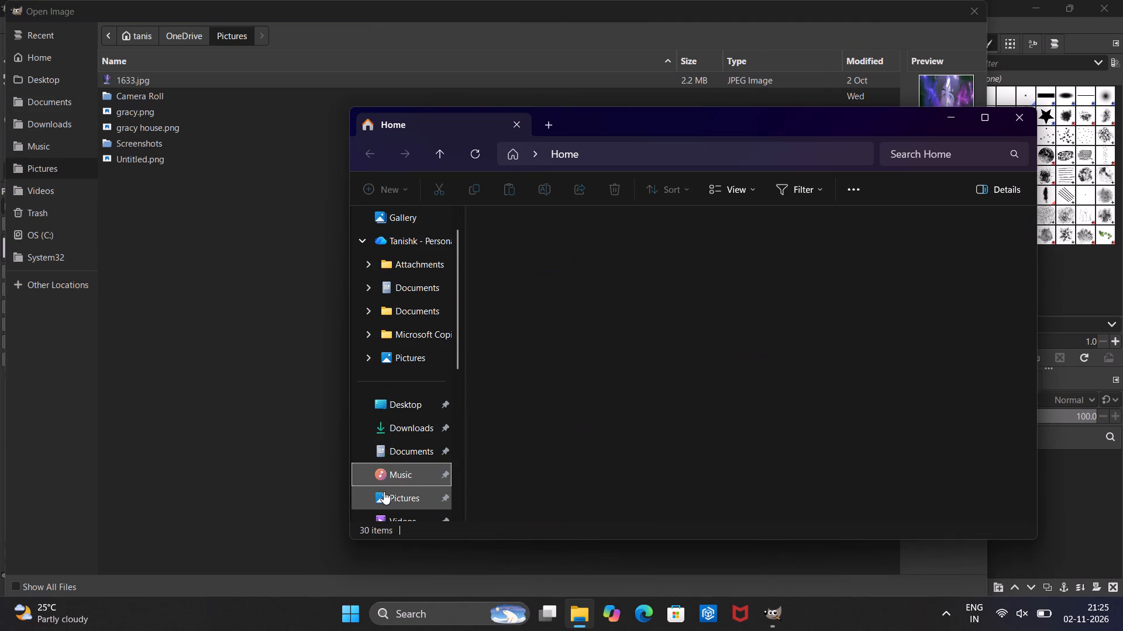
scroll(401, 490, down, 1)
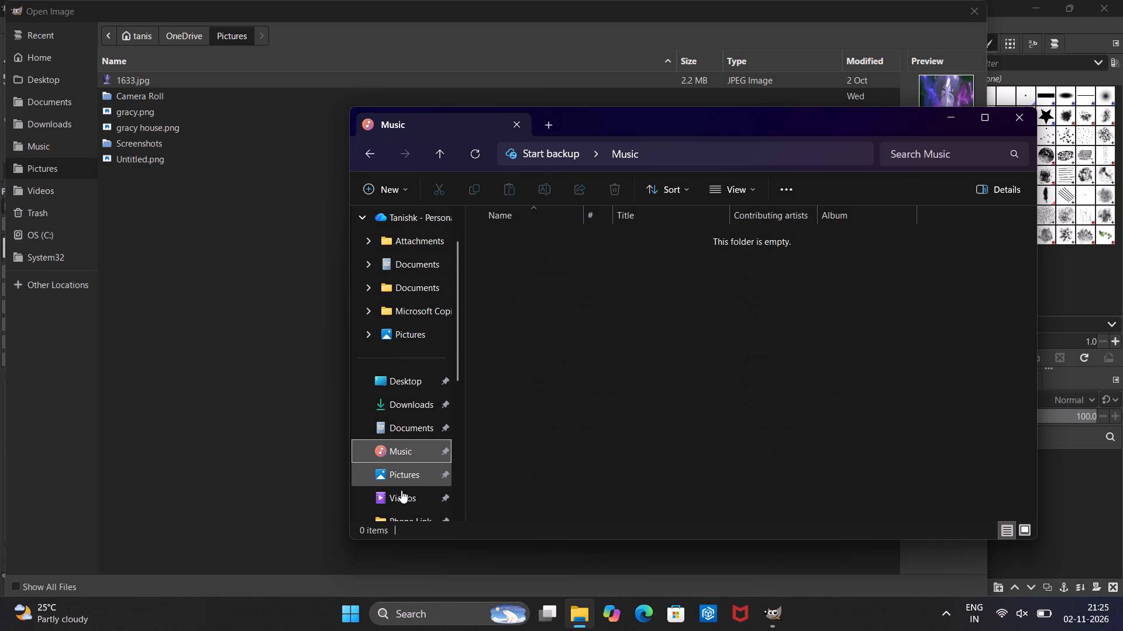
scroll(401, 490, down, 1)
click(399, 500)
scroll(402, 472, down, 1)
click(404, 502)
scroll(404, 502, down, 2)
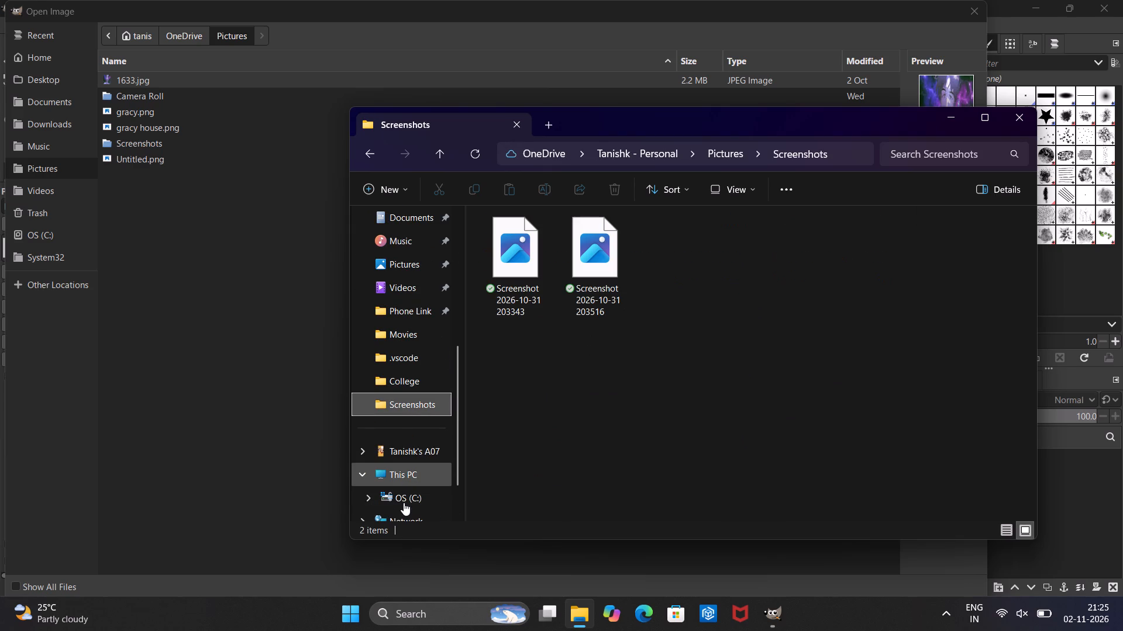
scroll(404, 502, down, 1)
click(404, 462)
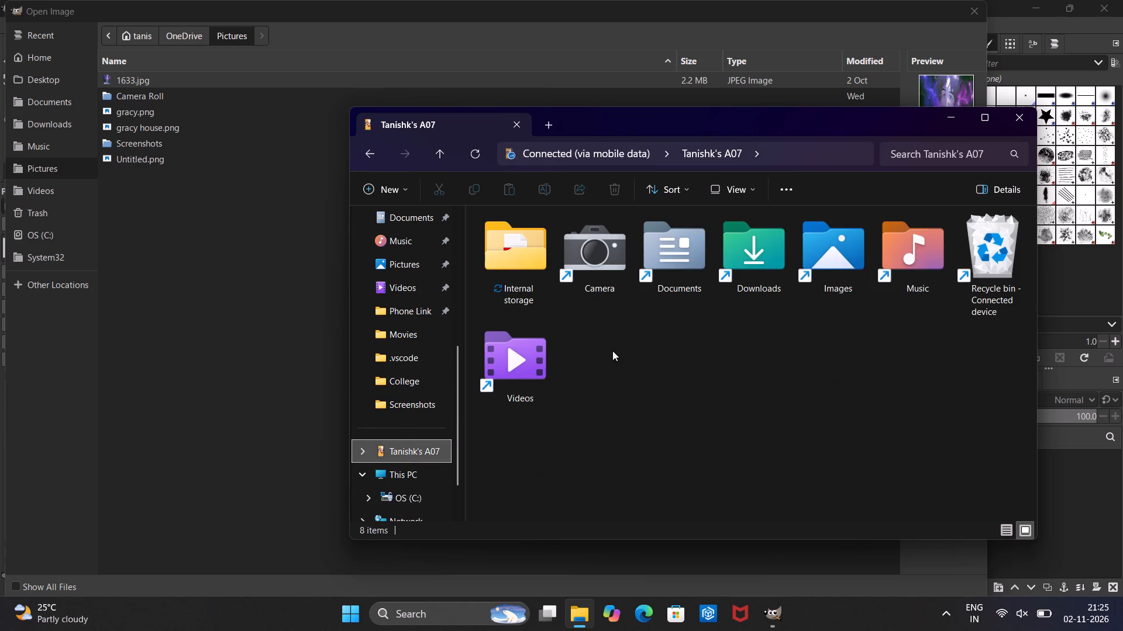
click(954, 161)
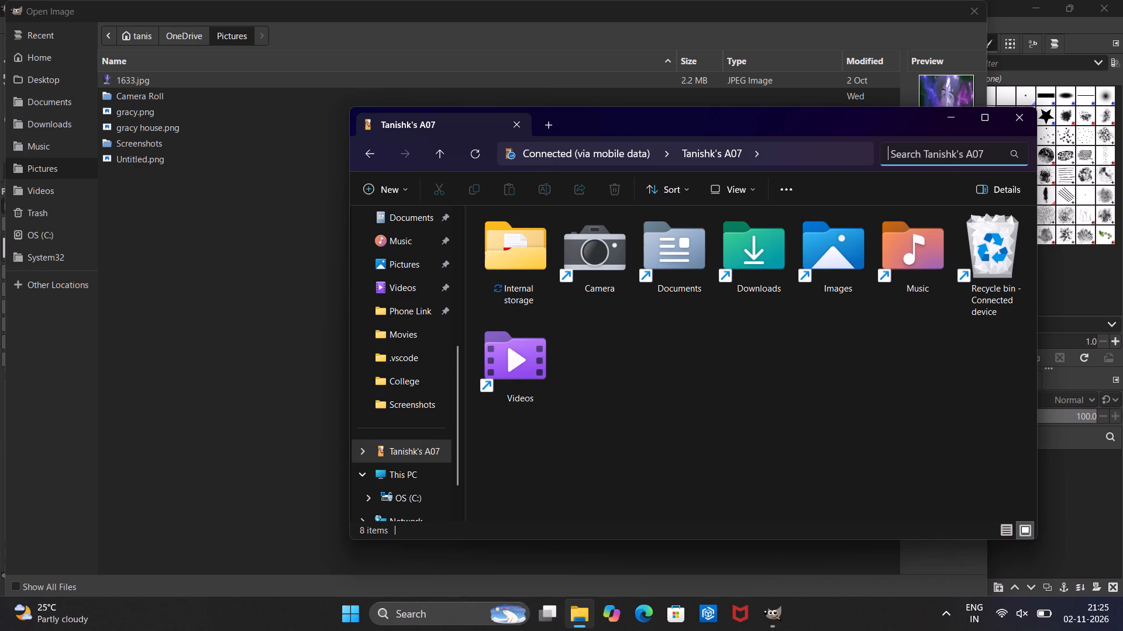
text(tomodachi)
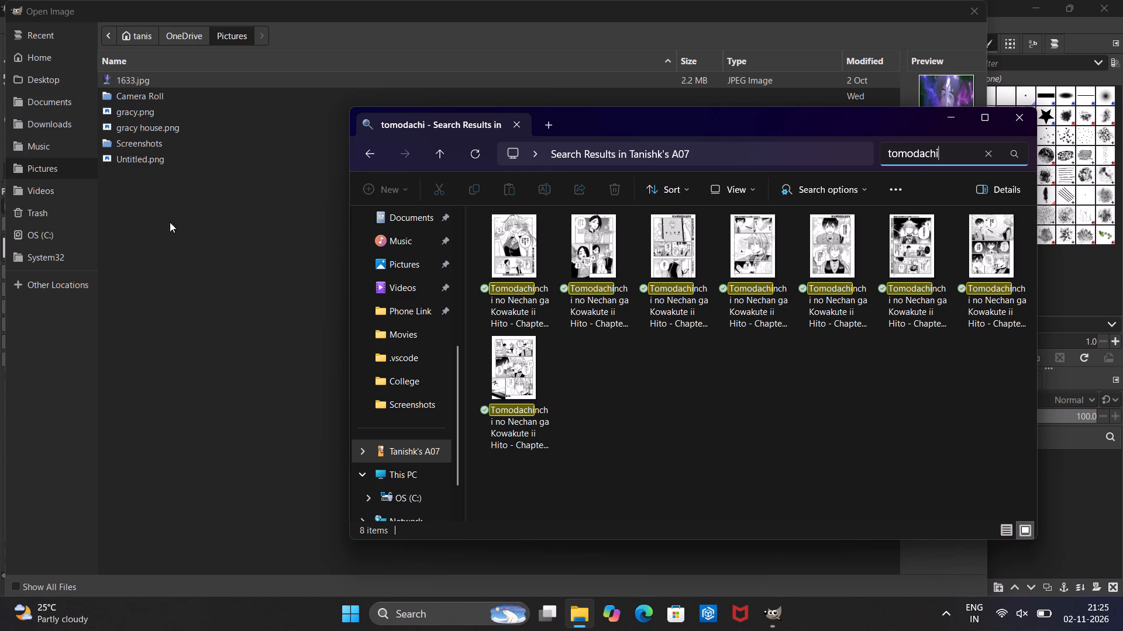
Return to GIMP's Open Image dialog and look for the image in Desktop, Home, Documents, Trash, Music, Pictures and Videos.
click(57, 72)
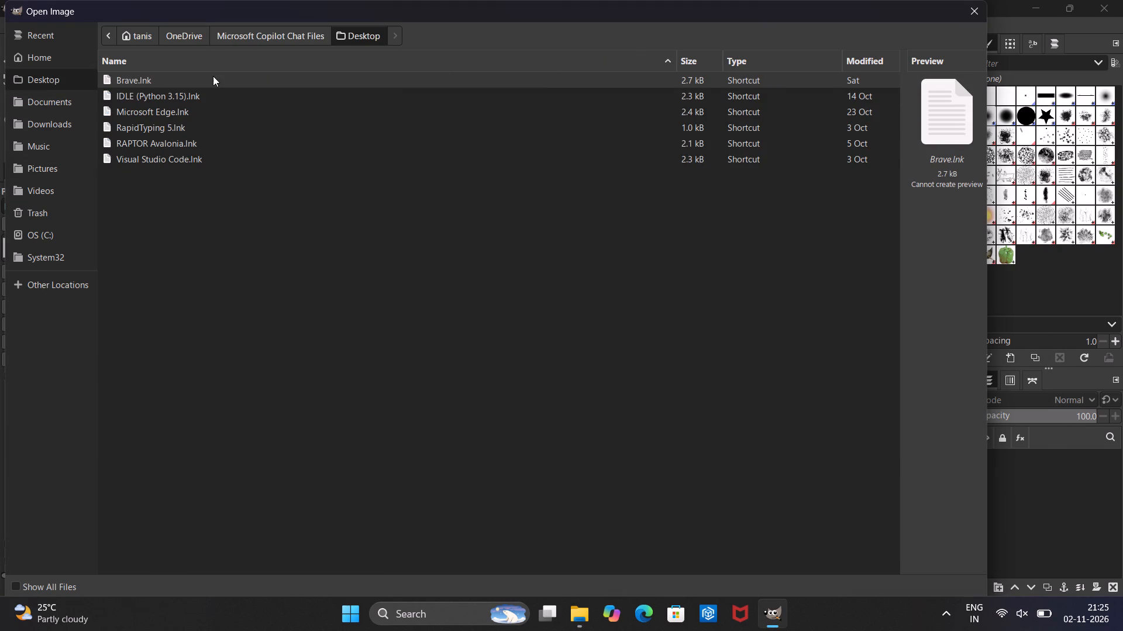
click(46, 54)
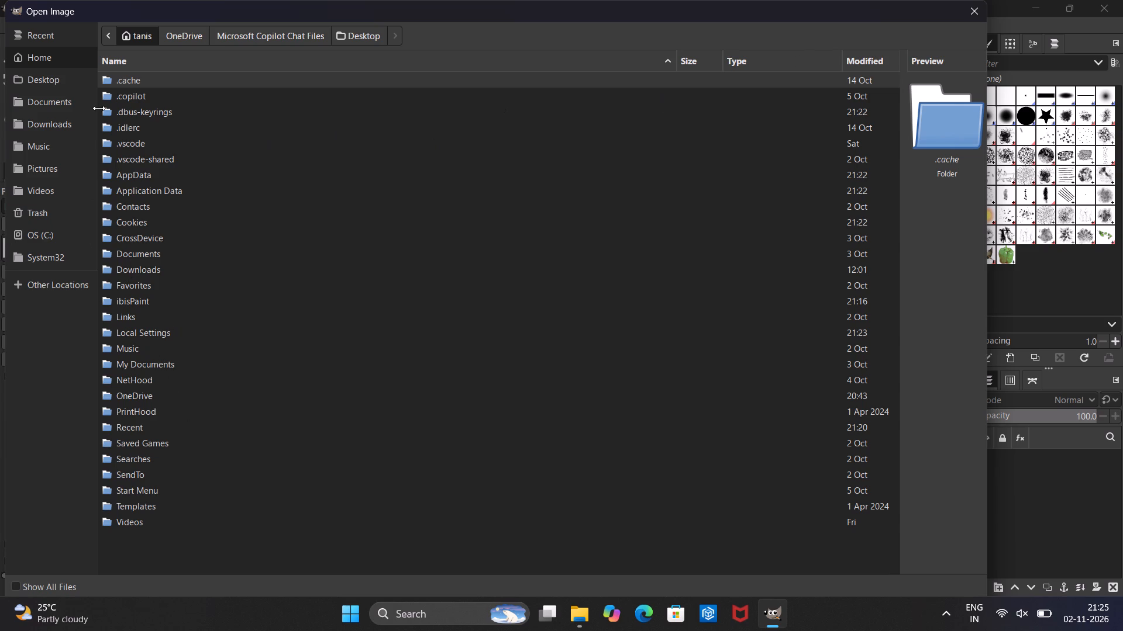
click(47, 101)
click(55, 202)
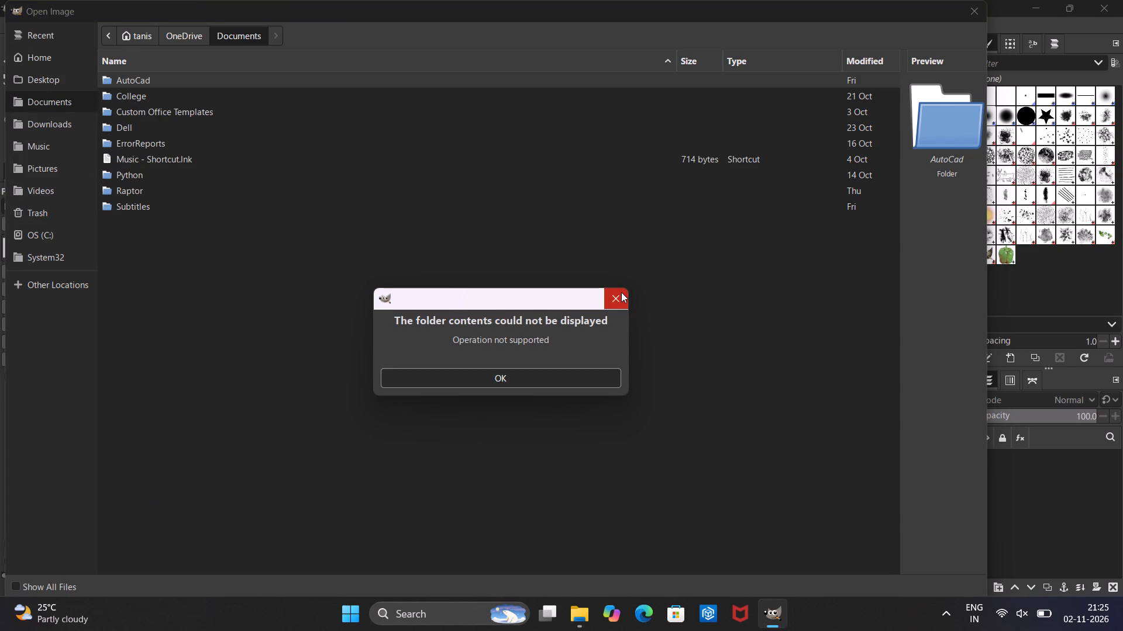
click(621, 292)
click(30, 138)
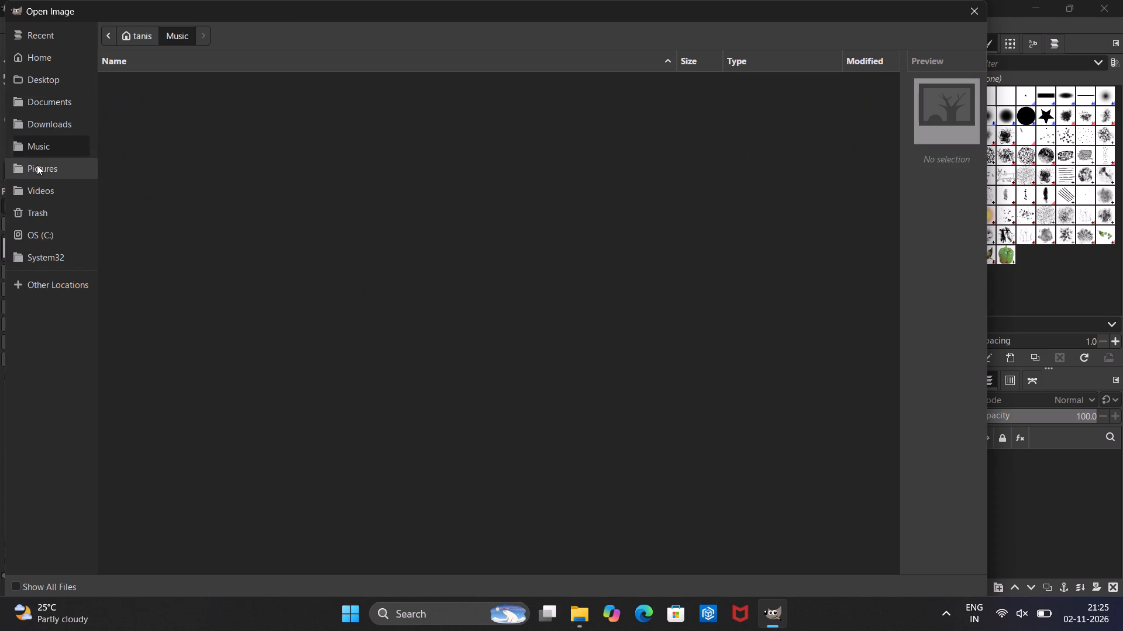
click(37, 165)
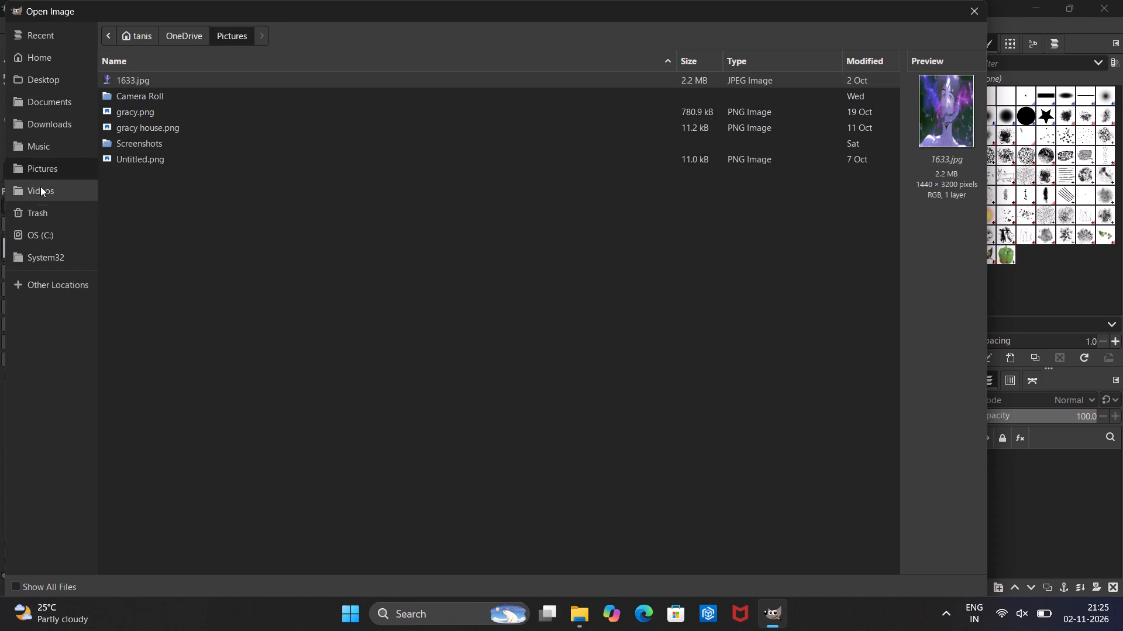
click(40, 186)
click(44, 217)
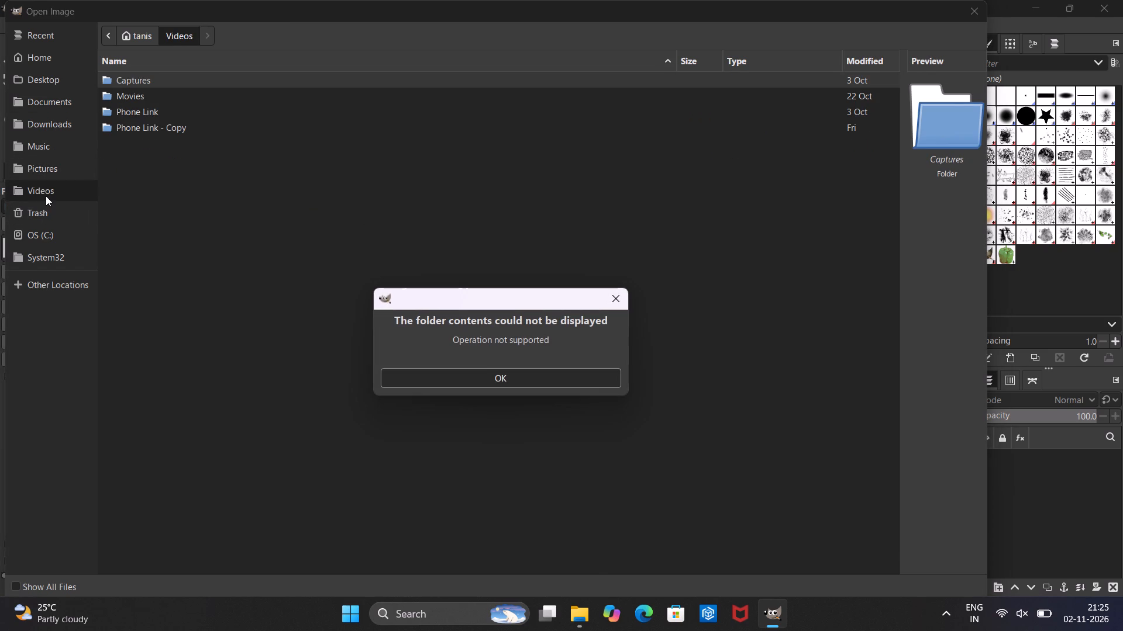
click(46, 196)
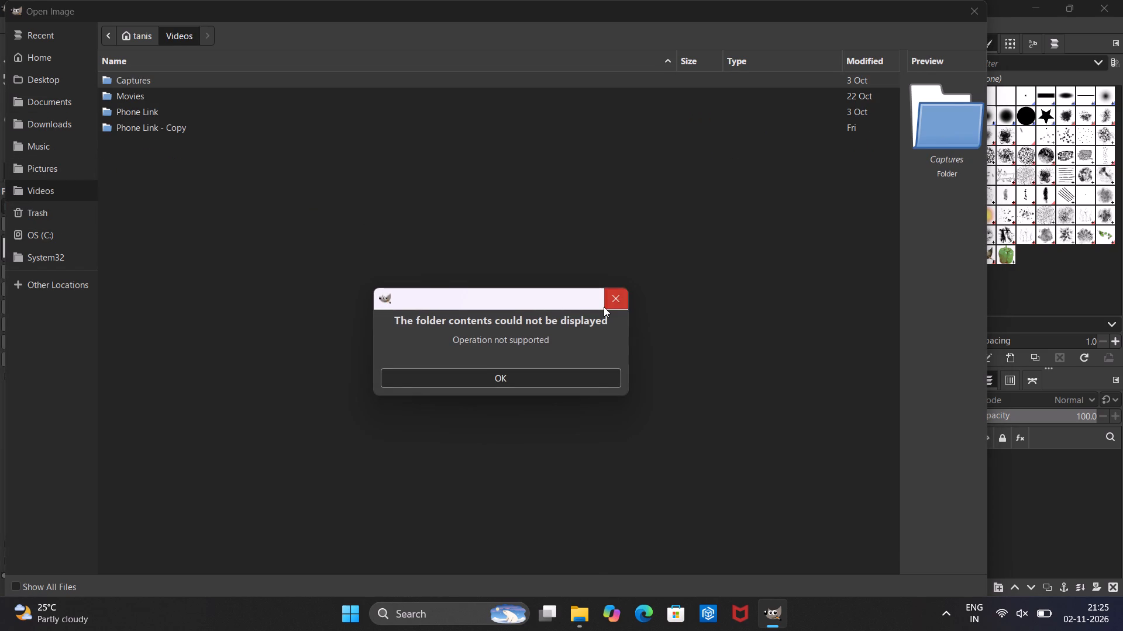
click(604, 307)
click(87, 235)
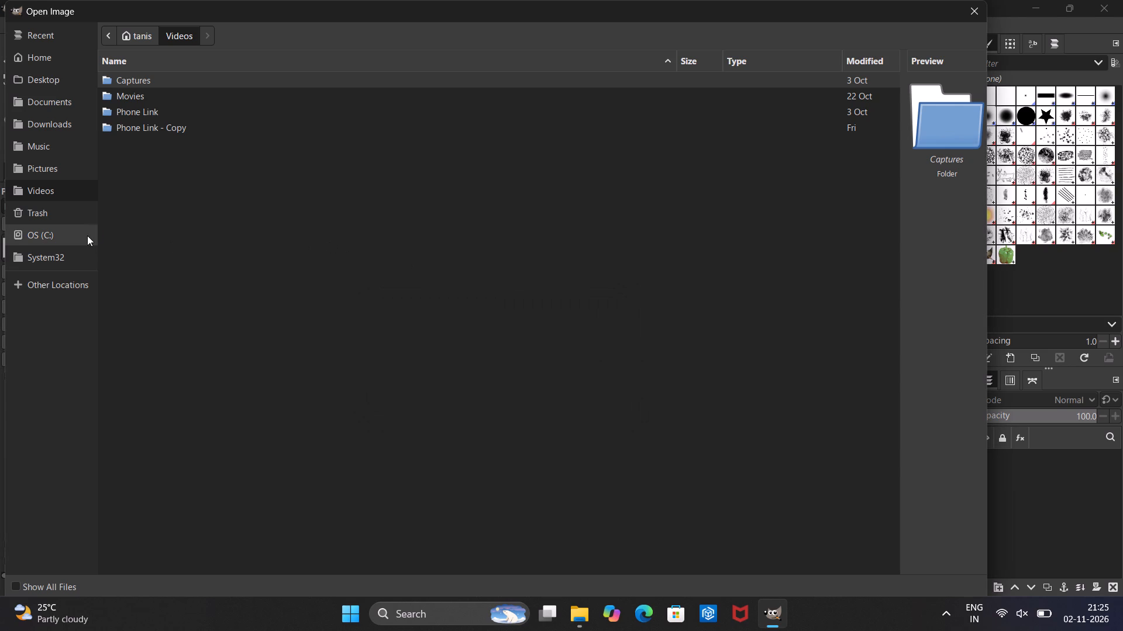
Check Downloads, its Phone Link folder, Documents, Desktop, Recent and Home for the image, and close the Open Image dialog.
click(66, 122)
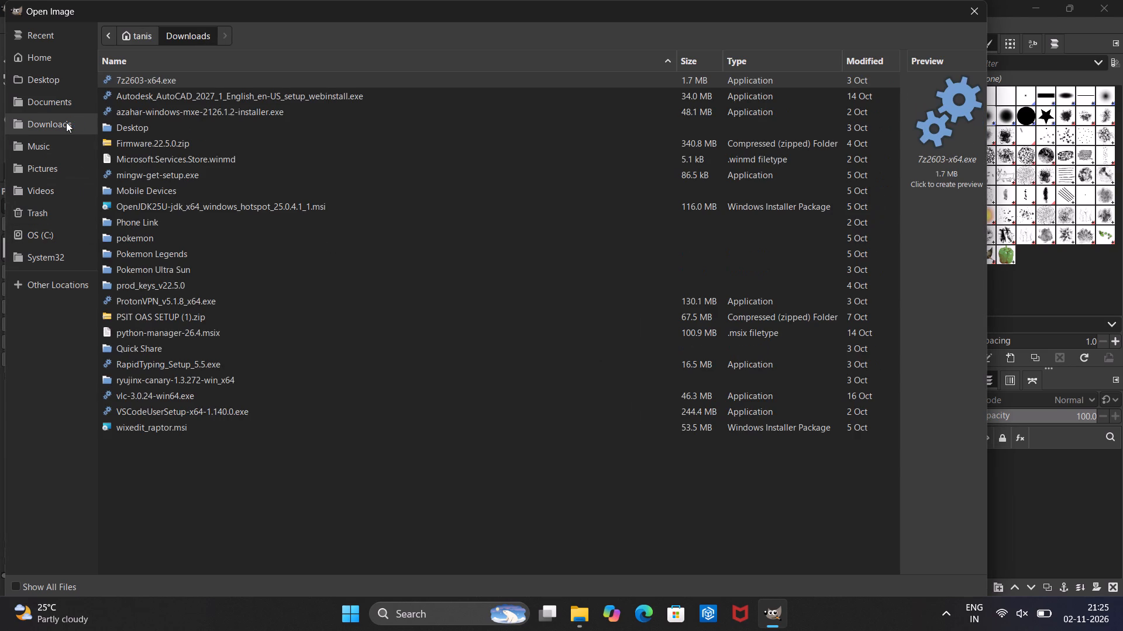
double_click(163, 224)
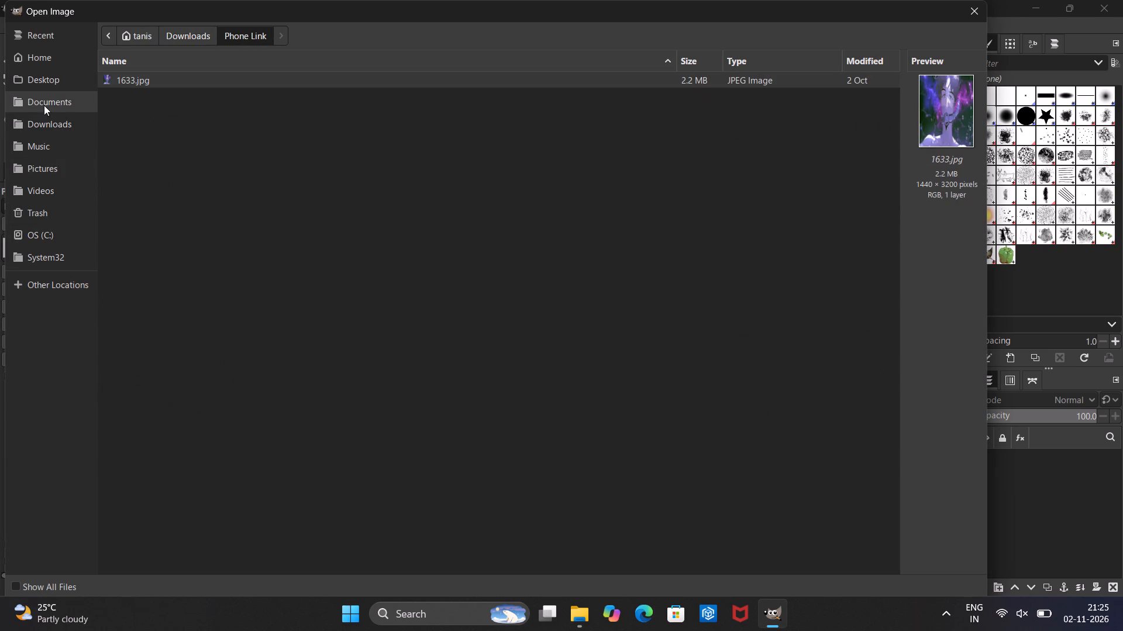
click(44, 104)
click(46, 70)
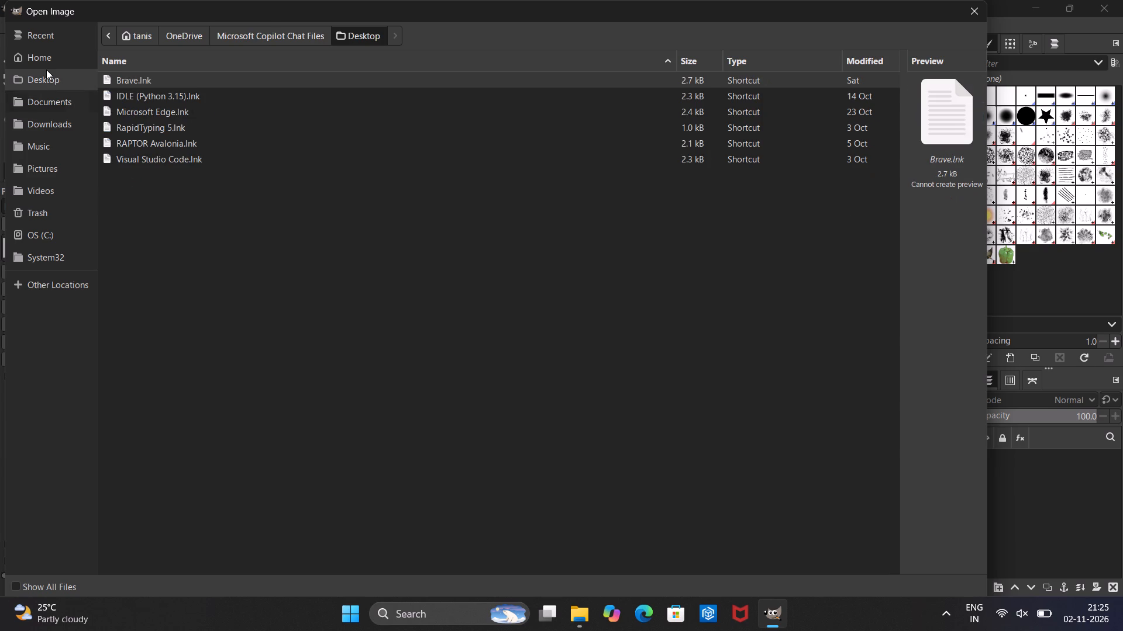
click(48, 36)
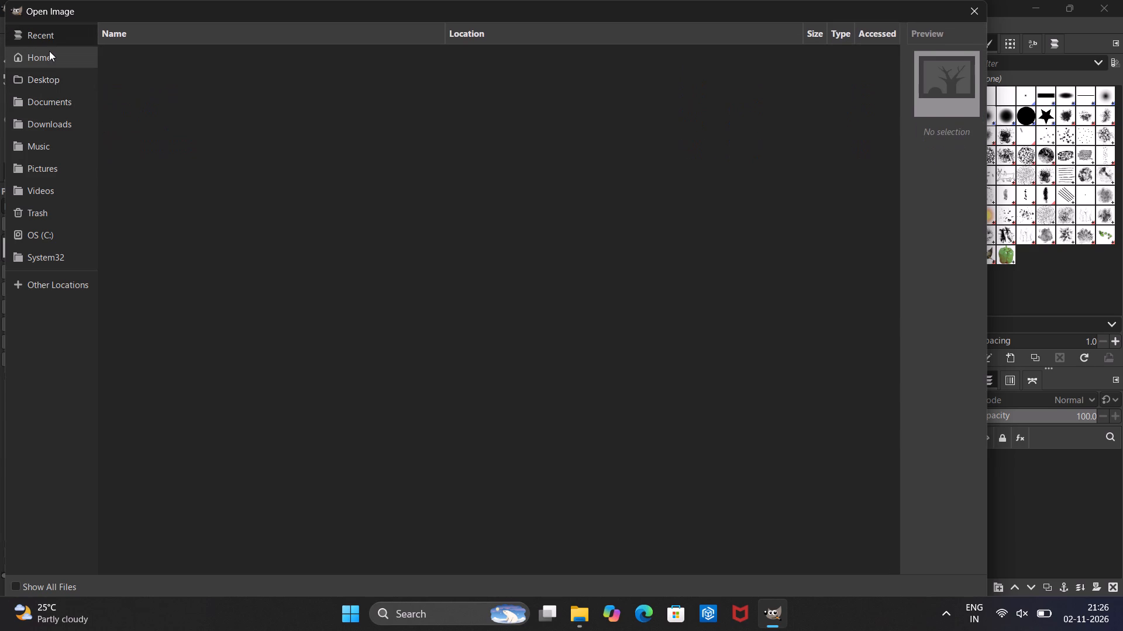
click(49, 52)
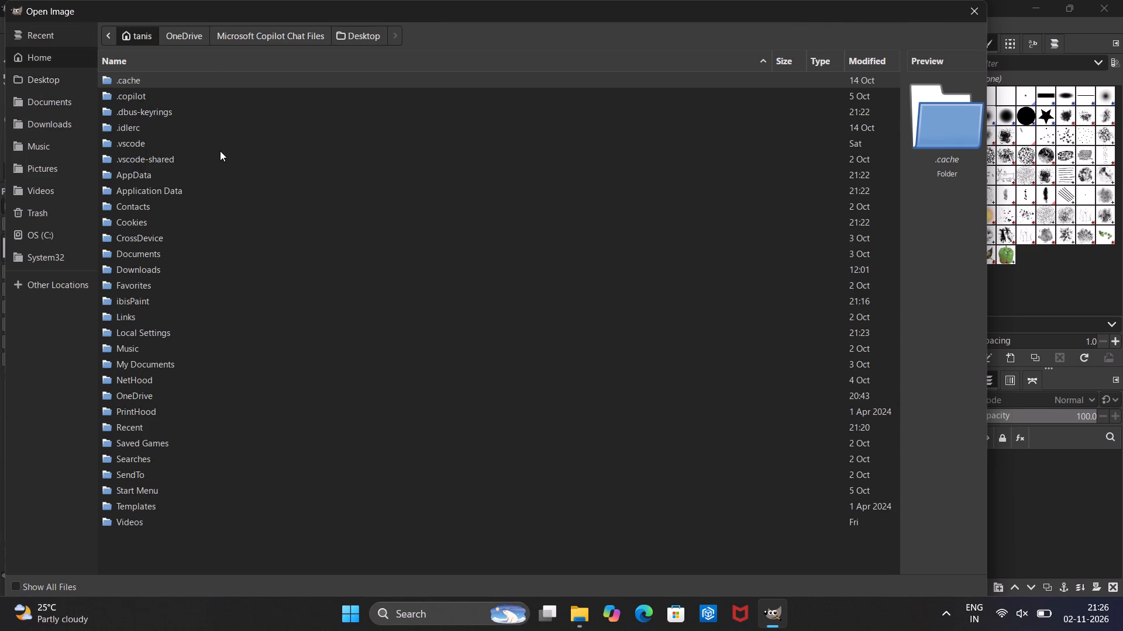
double_click(169, 268)
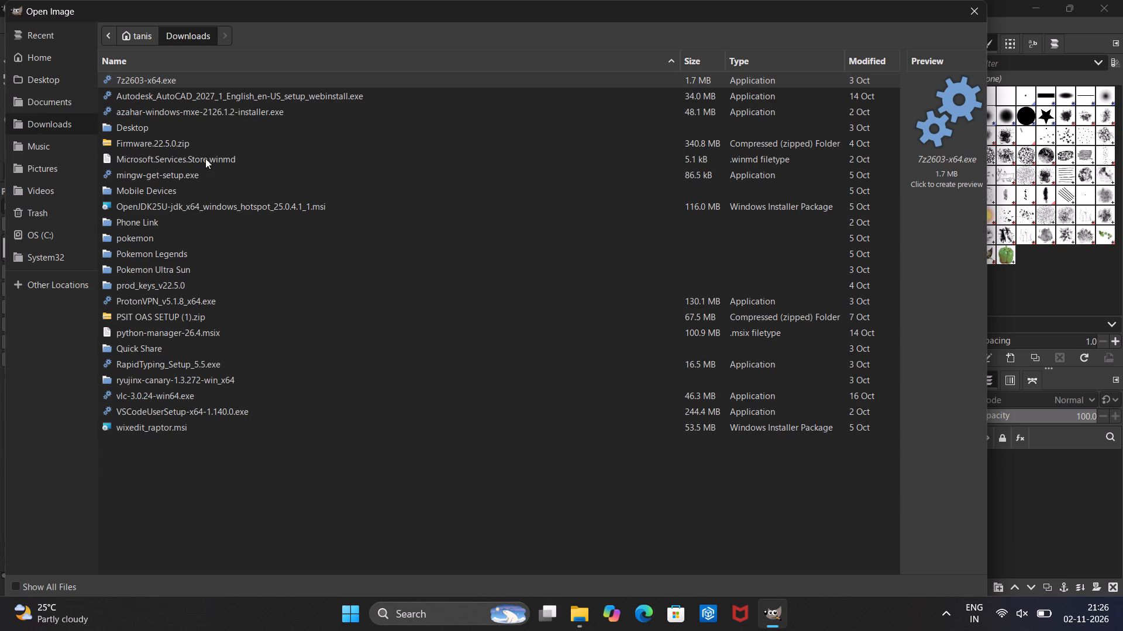
scroll(245, 247, right, 2)
click(971, 4)
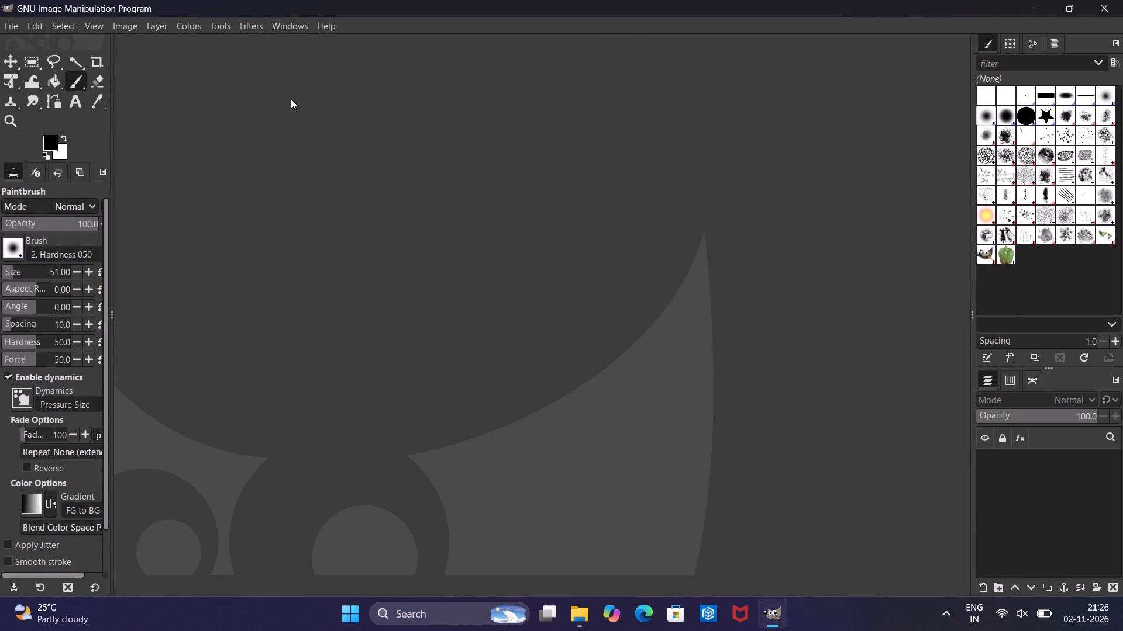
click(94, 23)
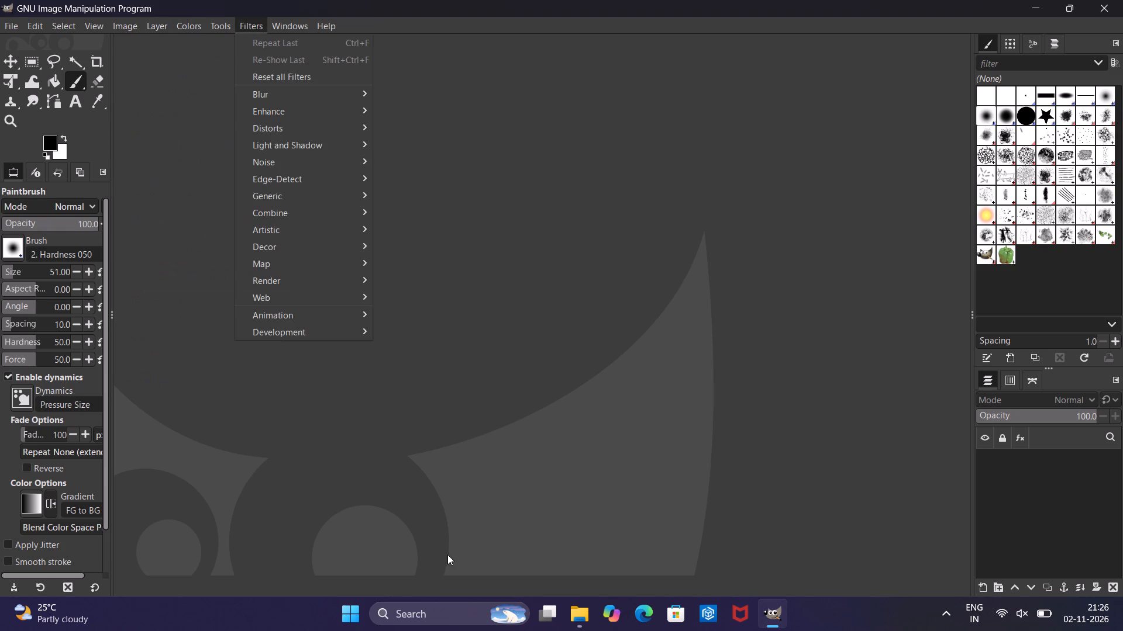
Switch to File Explorer, check the College folder, and search the connected A07 phone for "tomo".
click(567, 619)
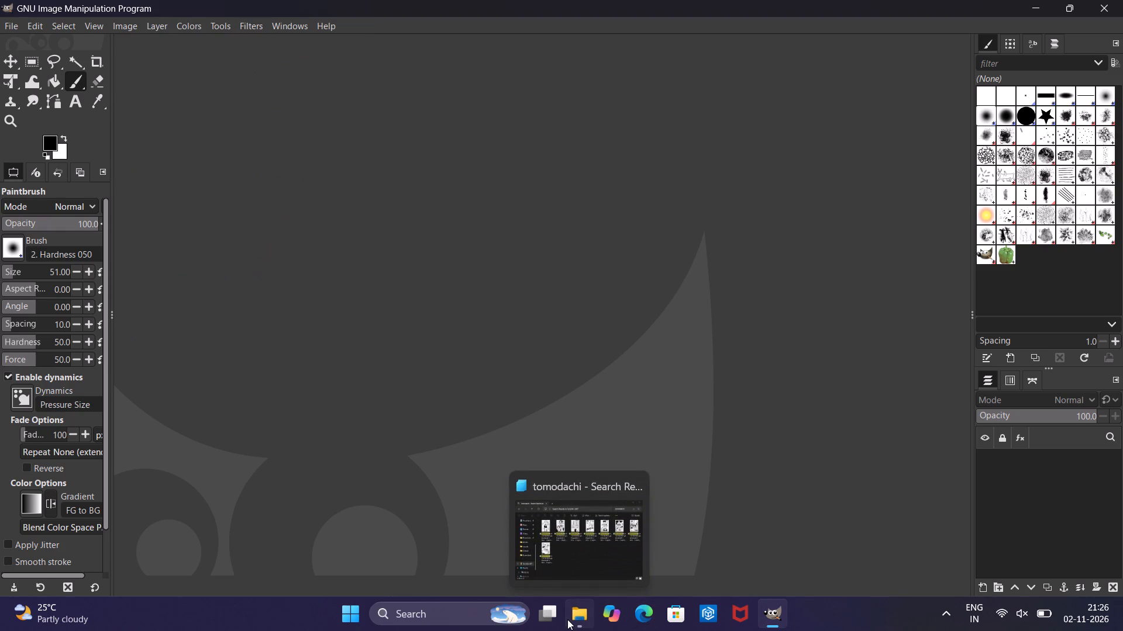
click(443, 391)
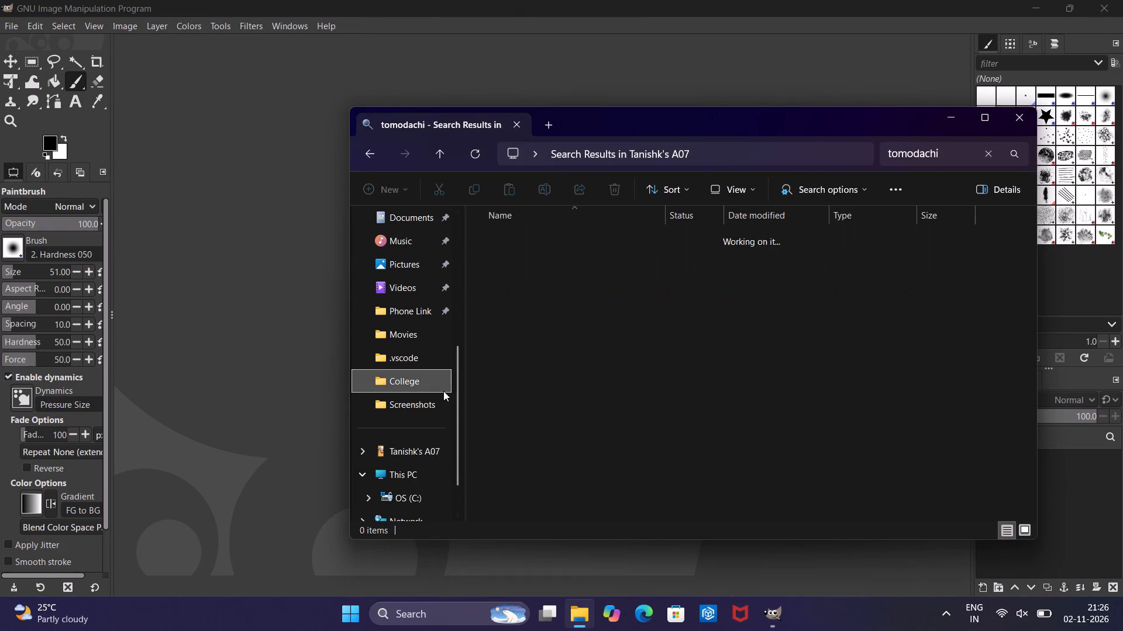
click(420, 408)
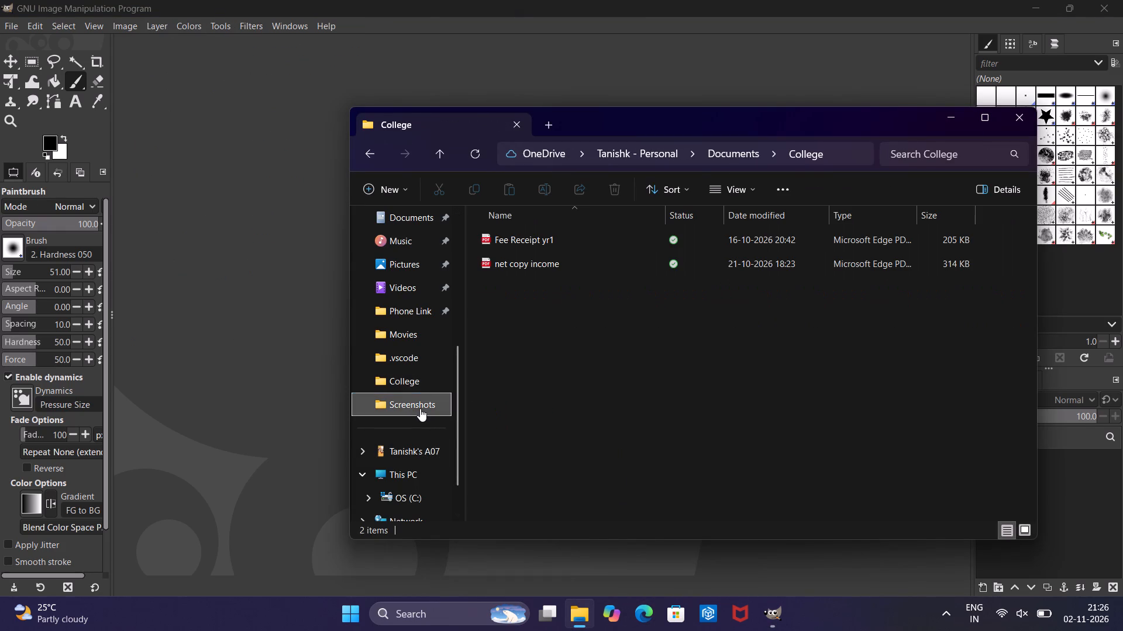
click(420, 390)
click(420, 396)
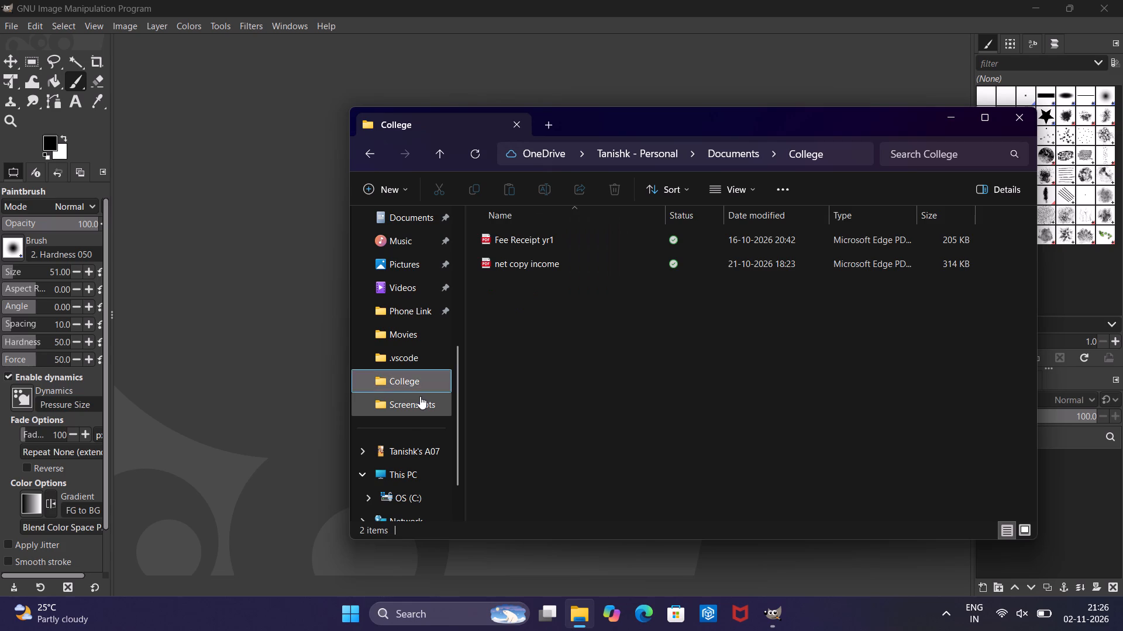
click(418, 373)
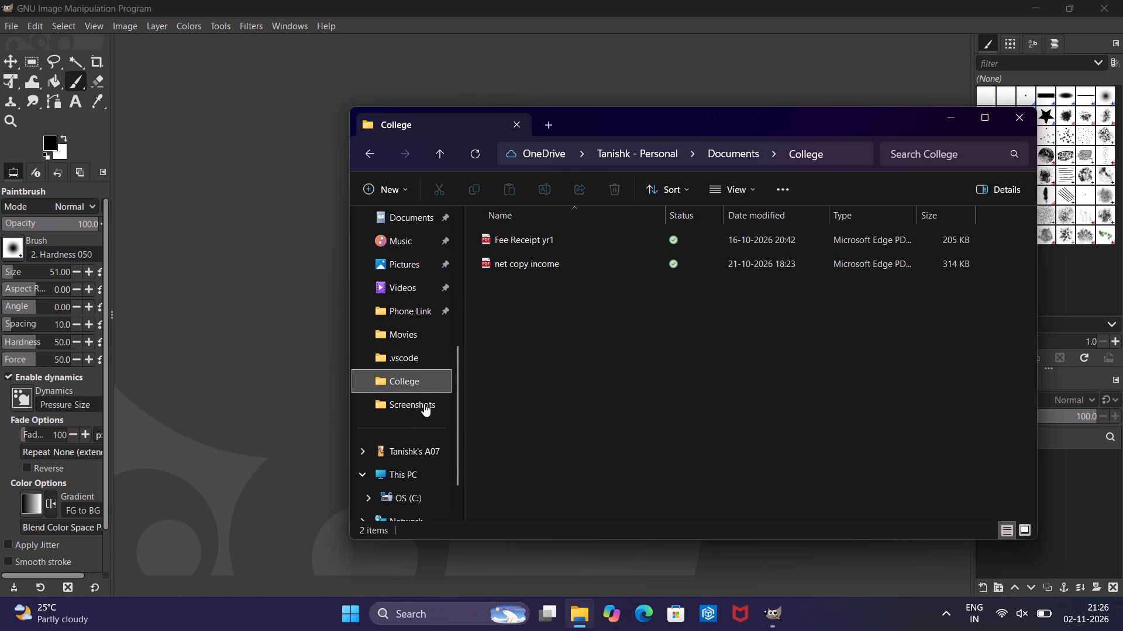
click(416, 444)
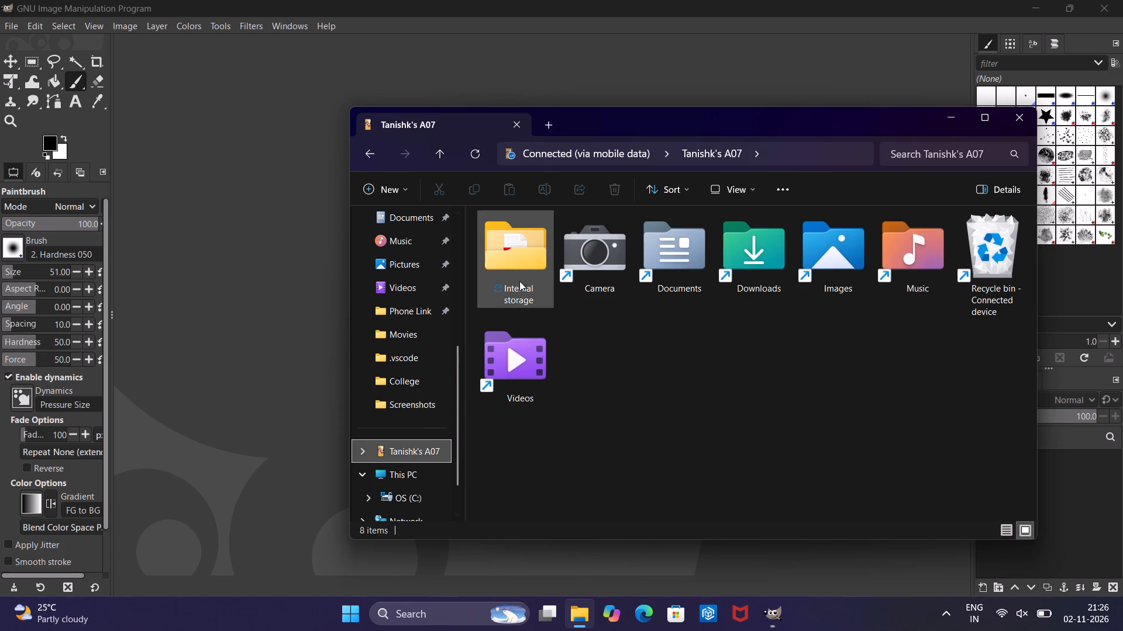
double_click(508, 264)
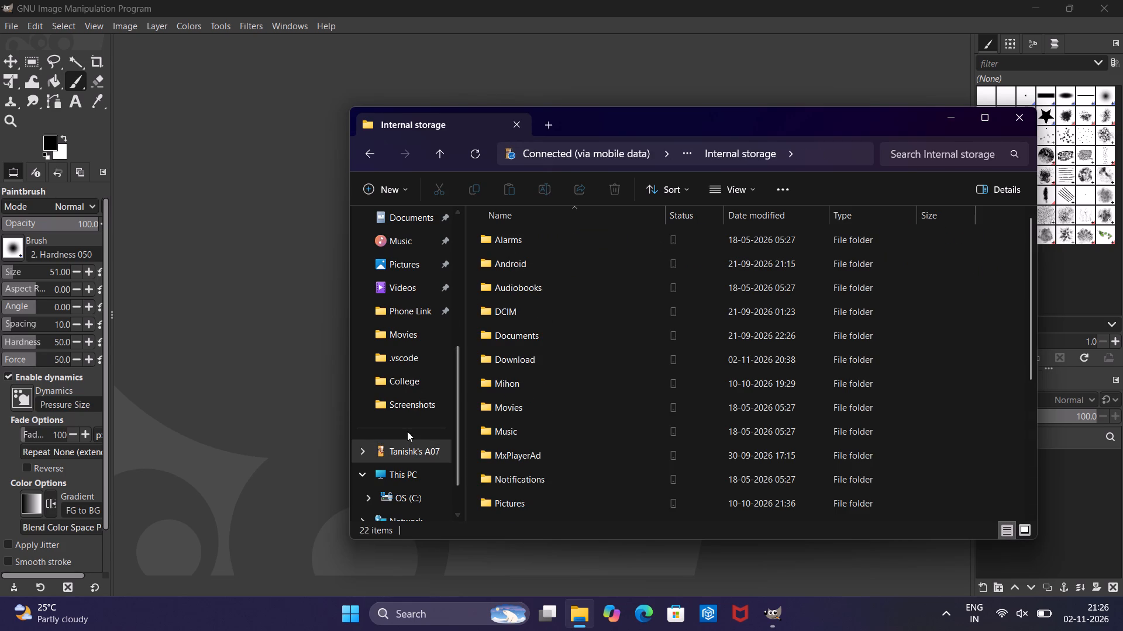
click(408, 445)
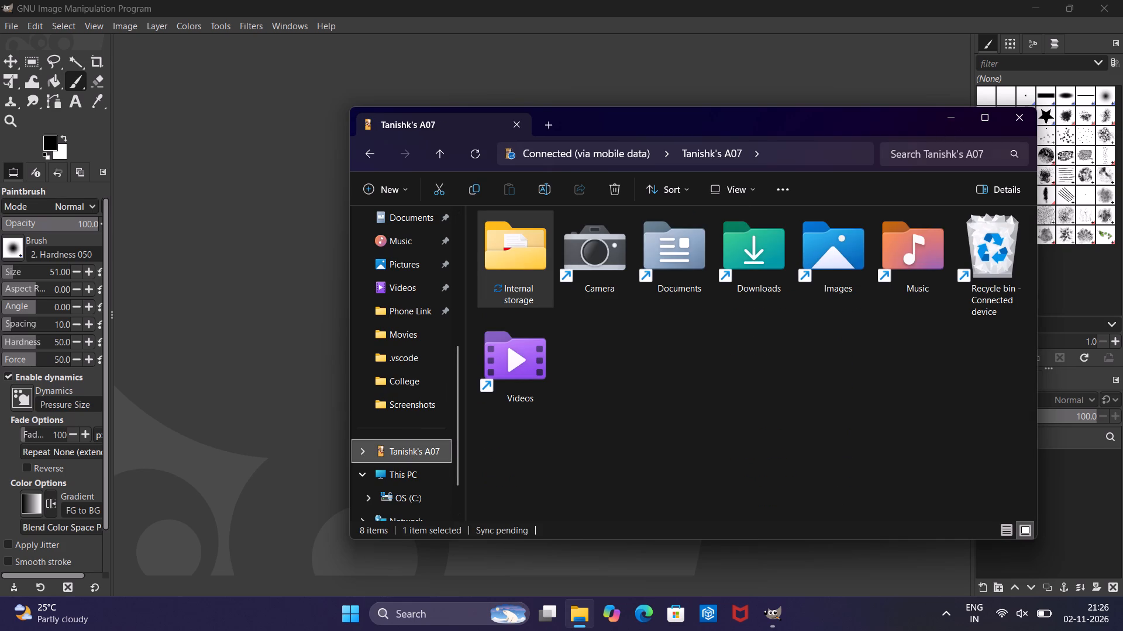
click(941, 147)
text(tomo)
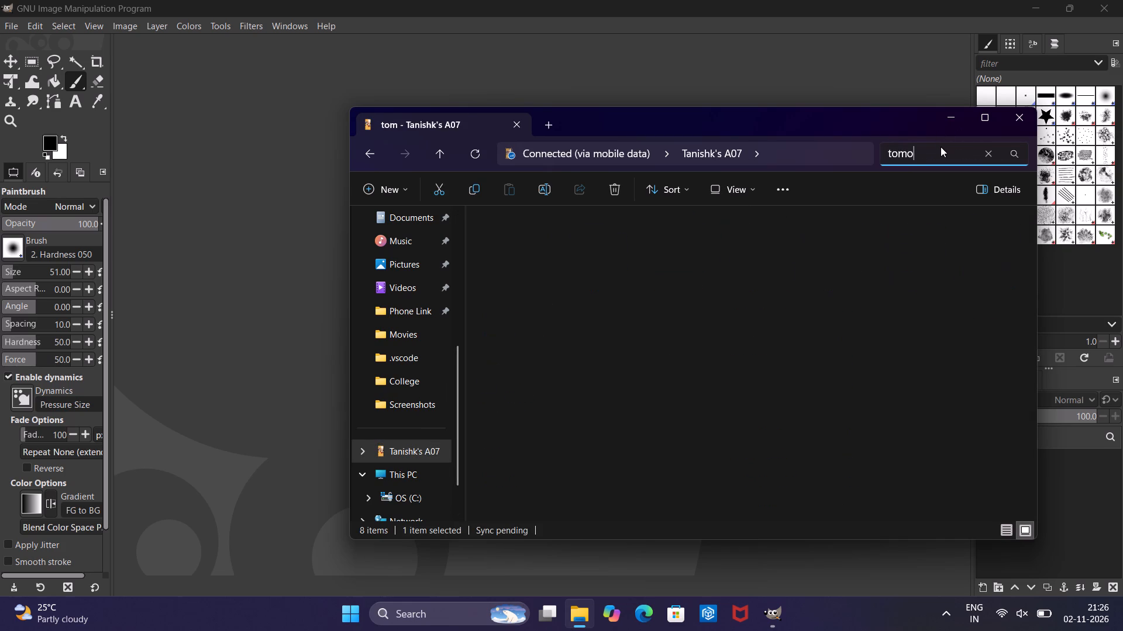
Select all the Tomodachinchi manga page images in the phone search results and copy them.
right_click(545, 268)
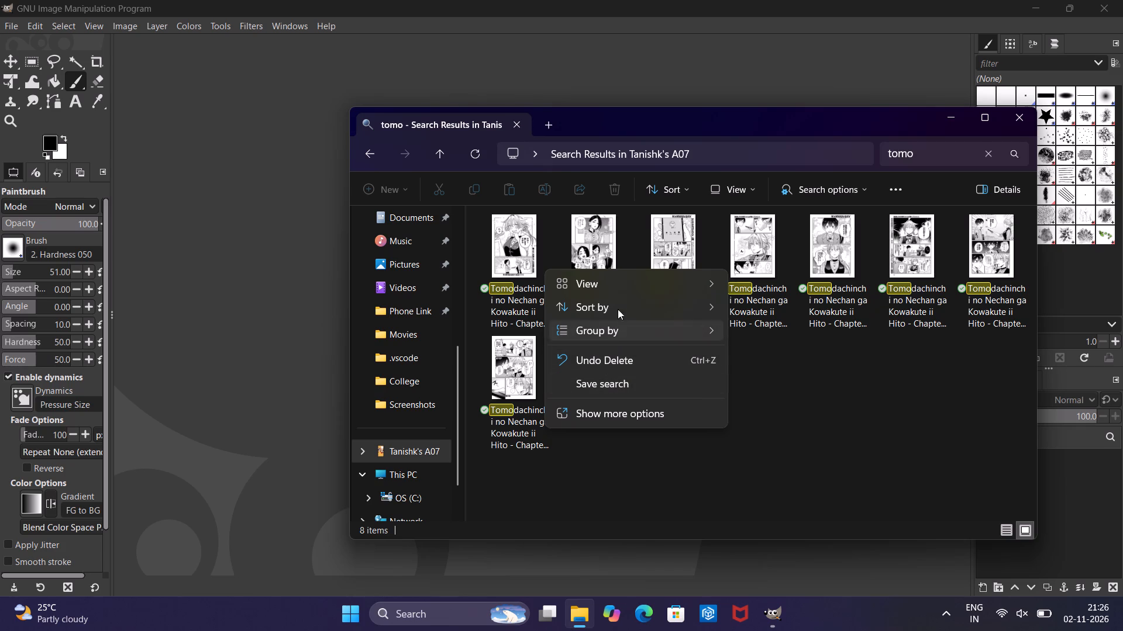
click(795, 444)
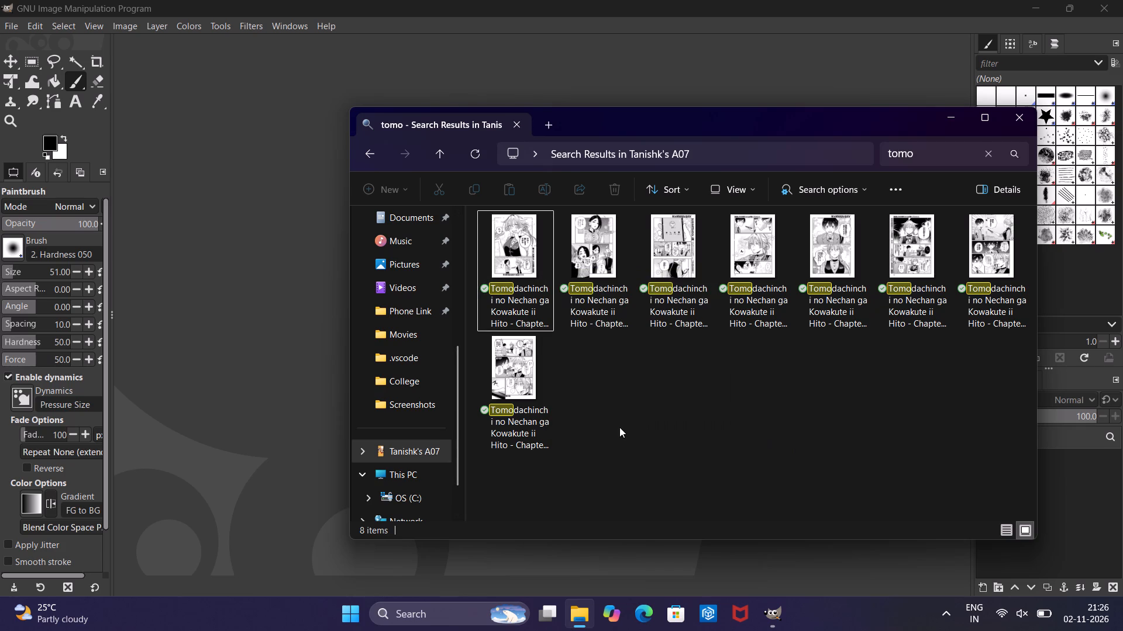
drag(554, 427, 508, 239)
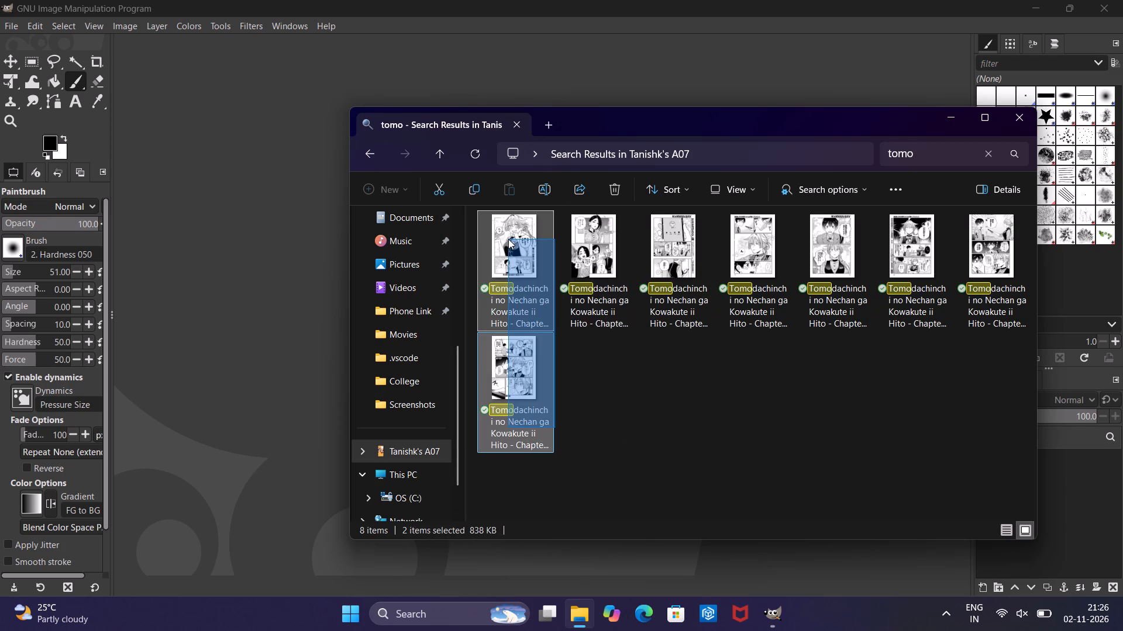
drag(508, 239, 868, 310)
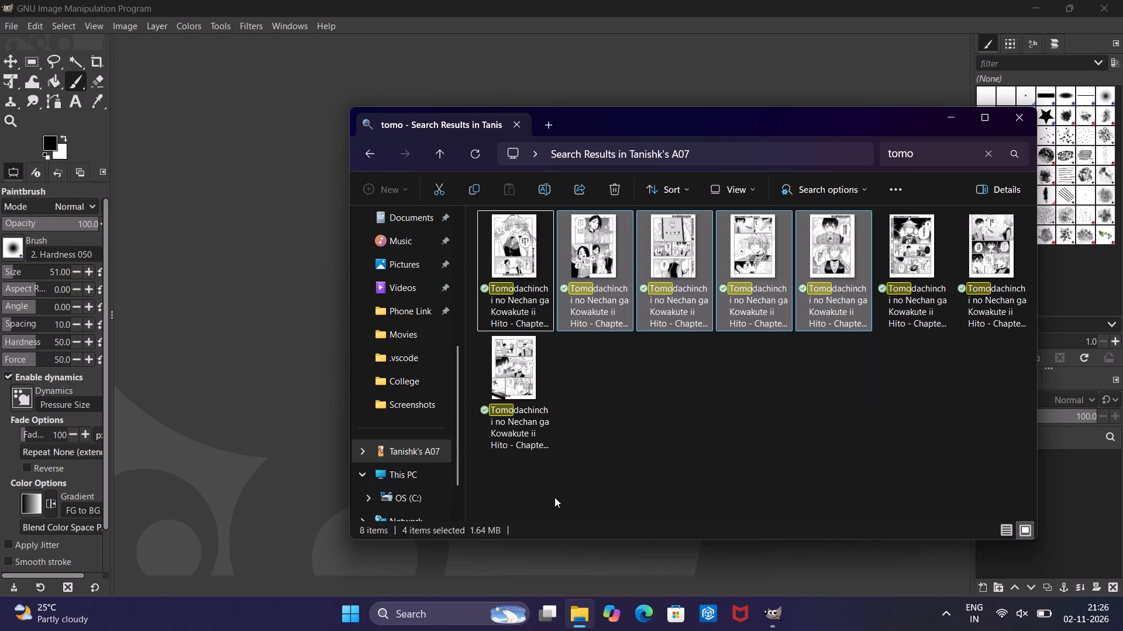
drag(531, 499, 971, 241)
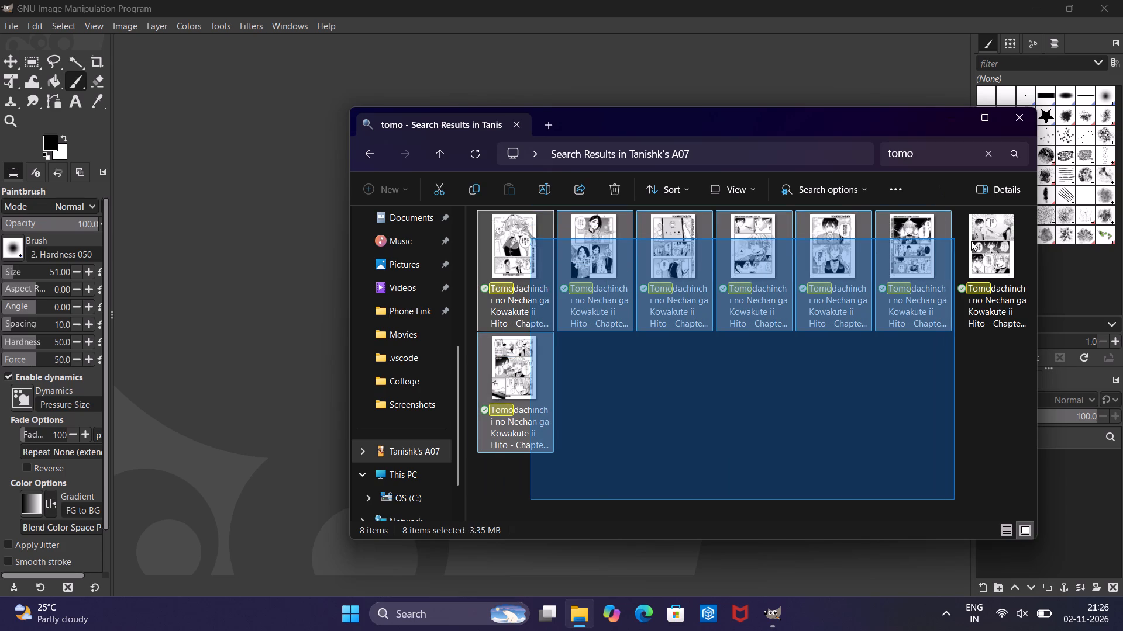
drag(971, 241, 979, 241)
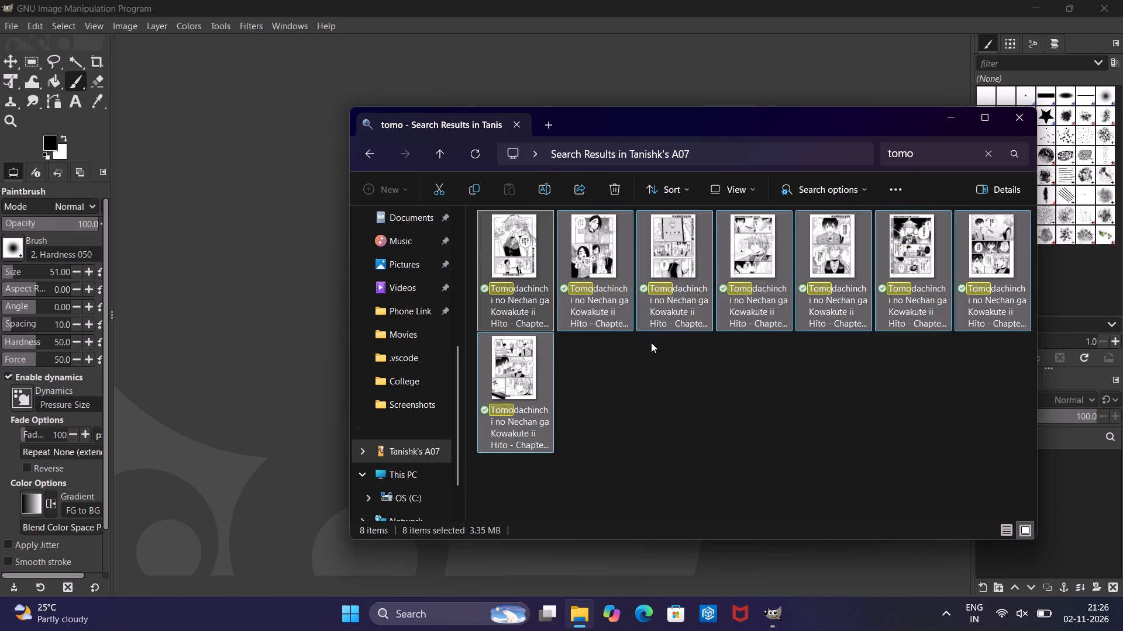
key(ctrl+c)
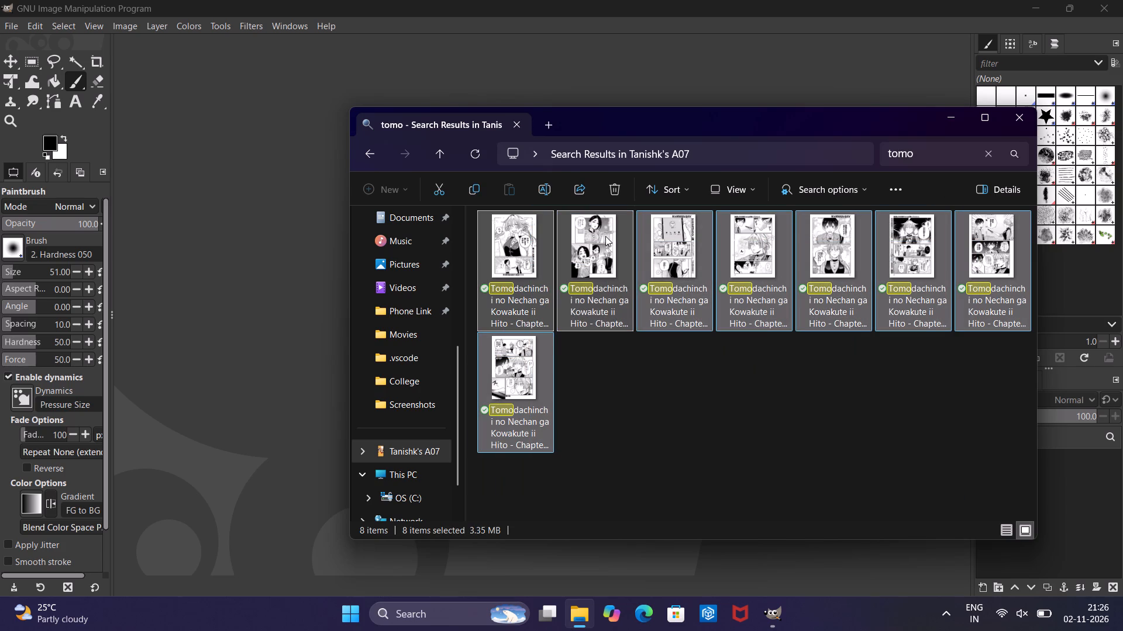
Create a folder named "Raws" in the OneDrive Pictures folder.
click(415, 326)
click(421, 257)
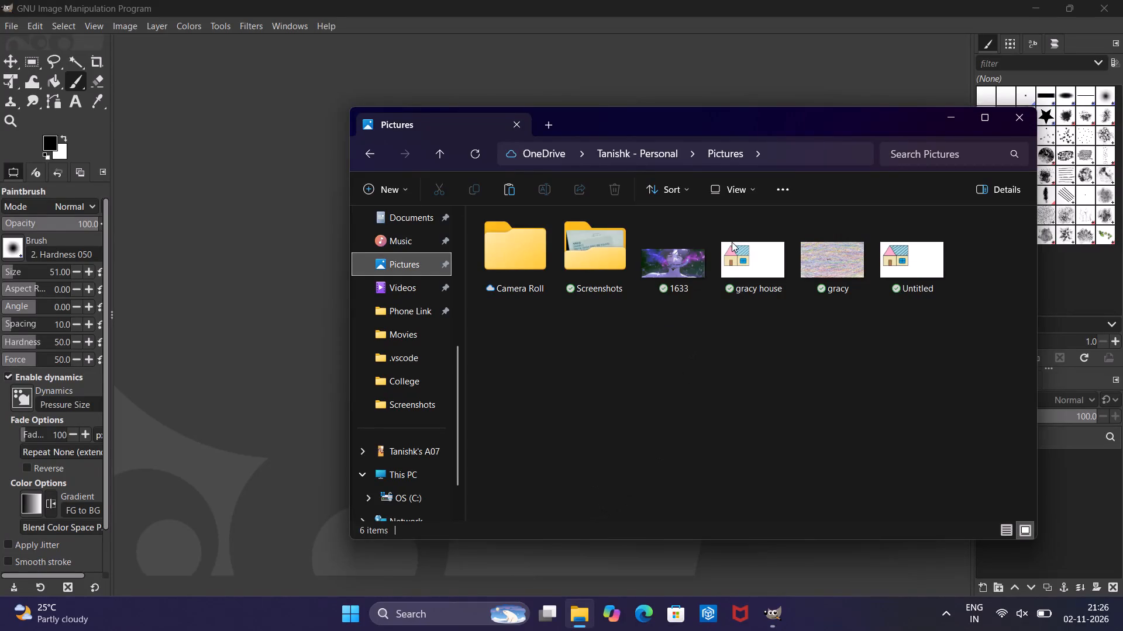
drag(623, 128, 685, 73)
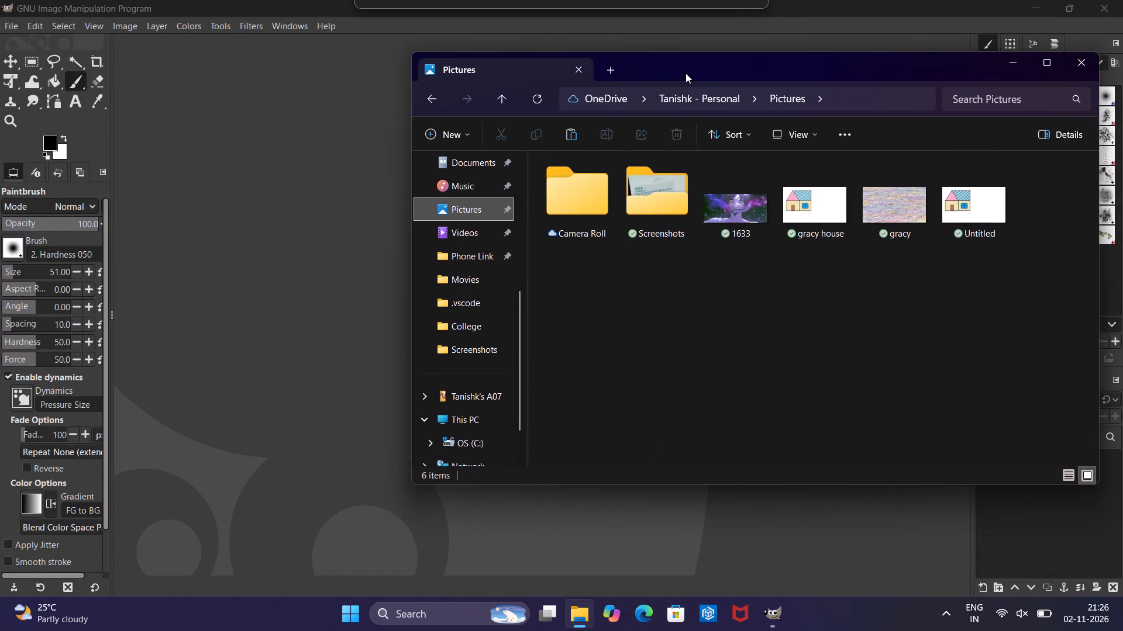
drag(685, 73, 695, 50)
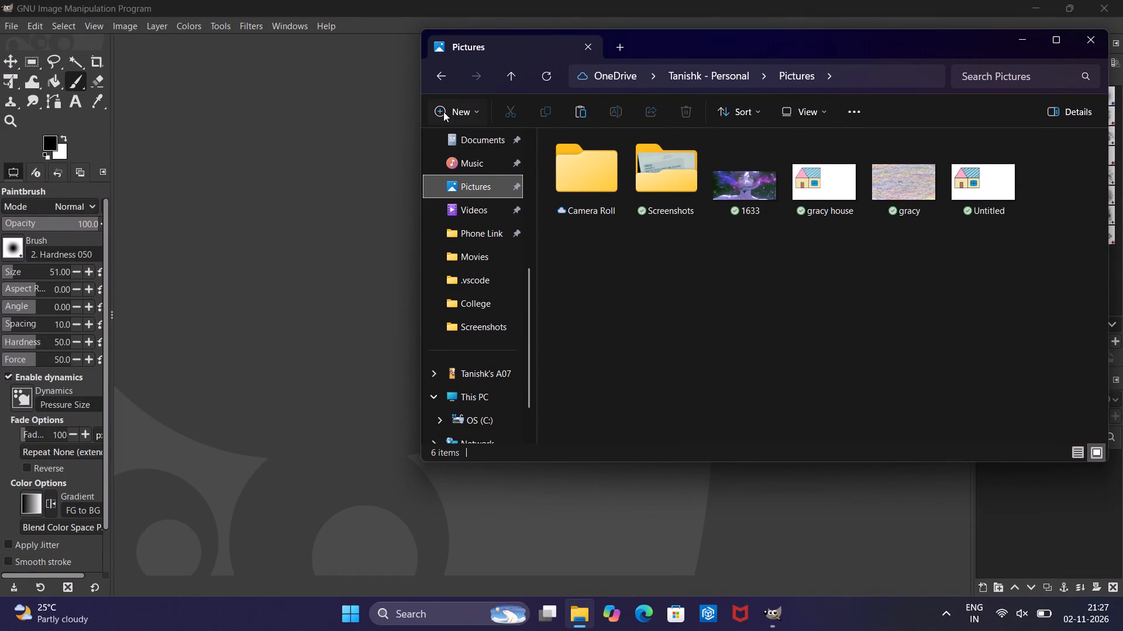
click(443, 112)
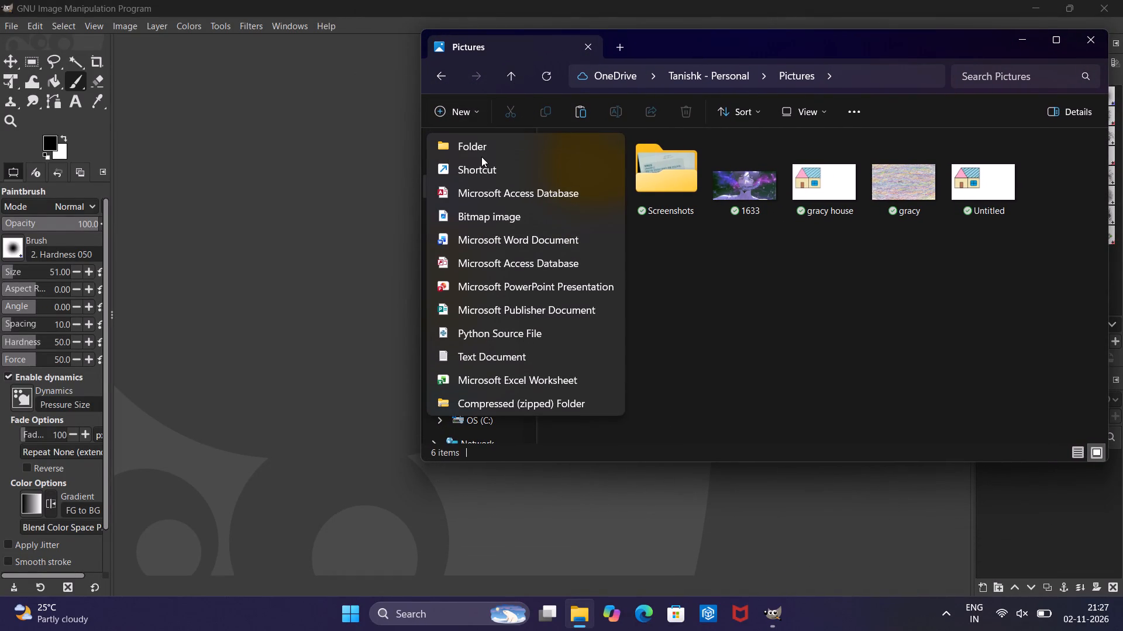
click(480, 148)
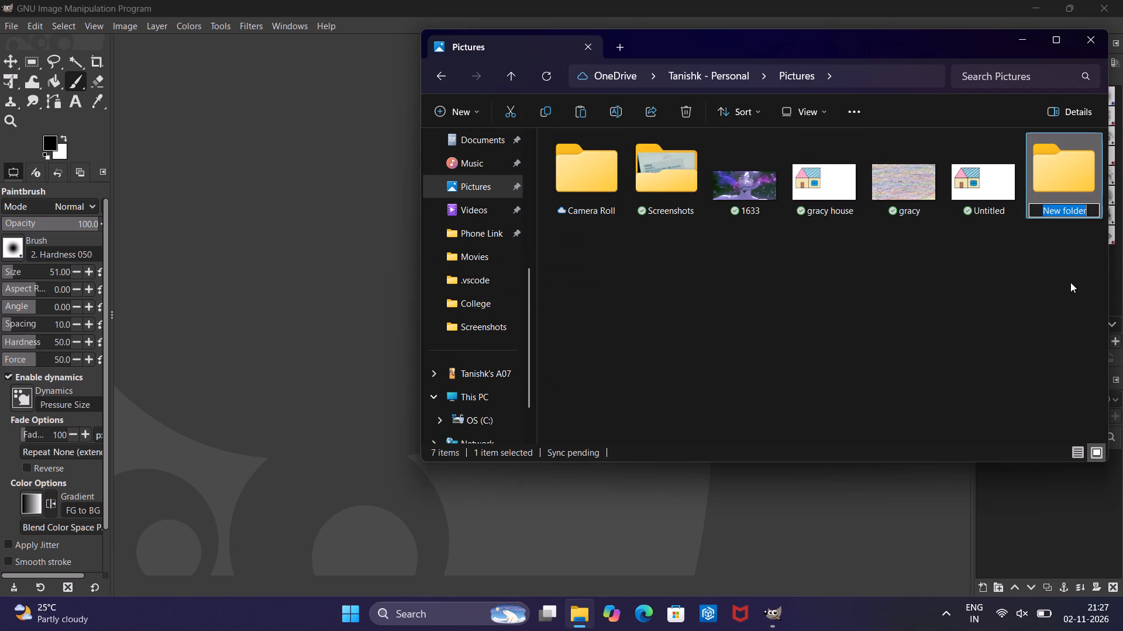
text(raws)
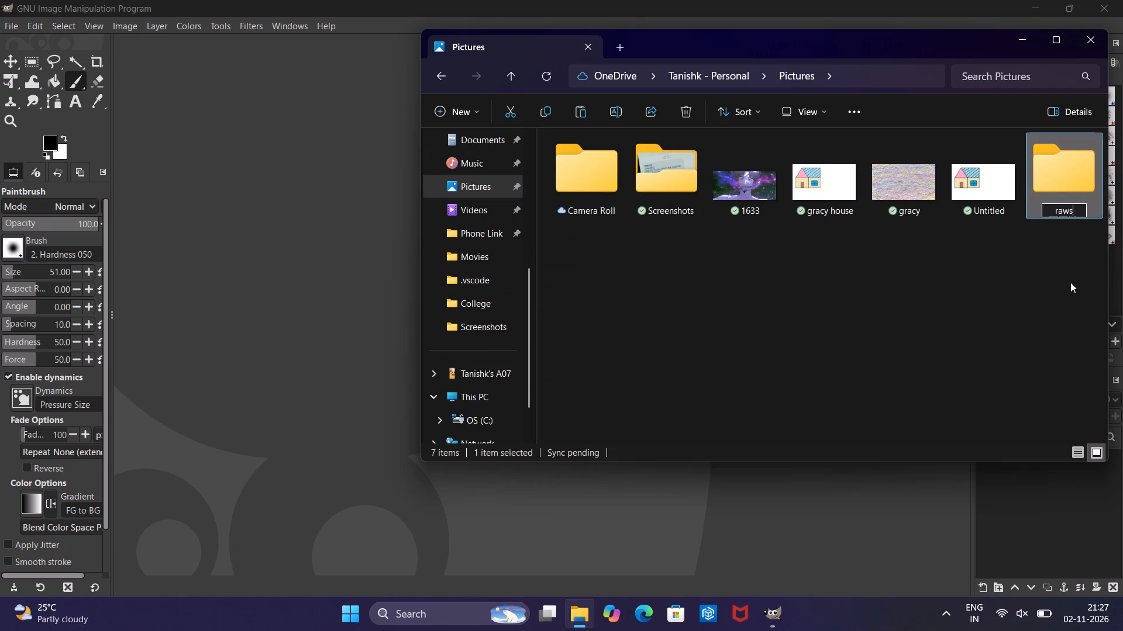
key(BackSpace)
key(BackSpace)
key(BackSpace)
key(BackSpace)
text(Raws)
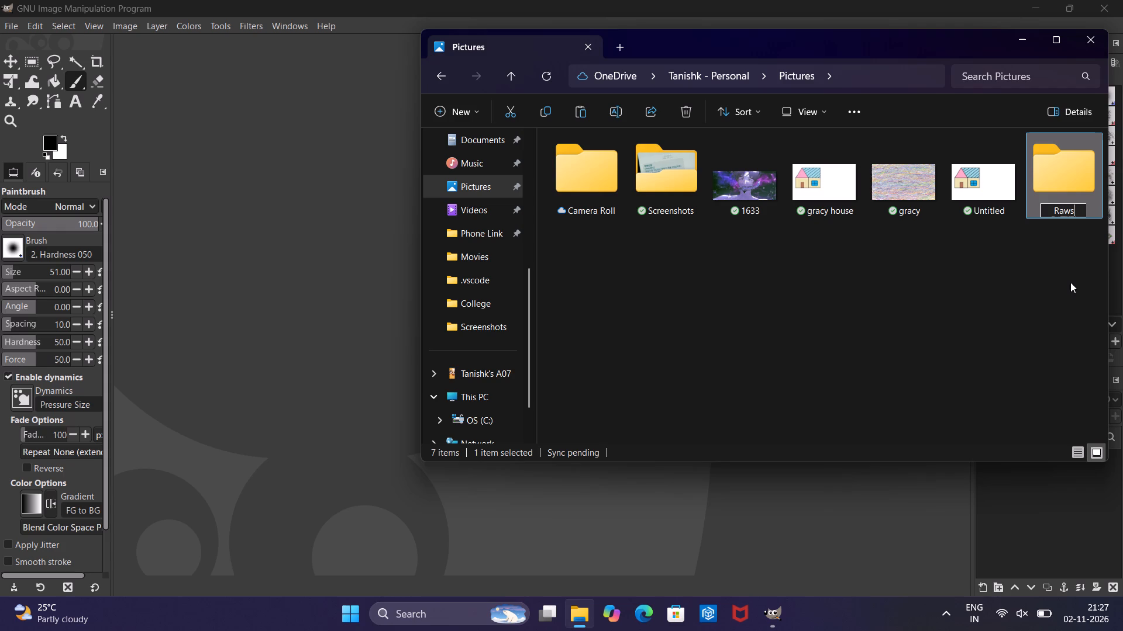
key(Return)
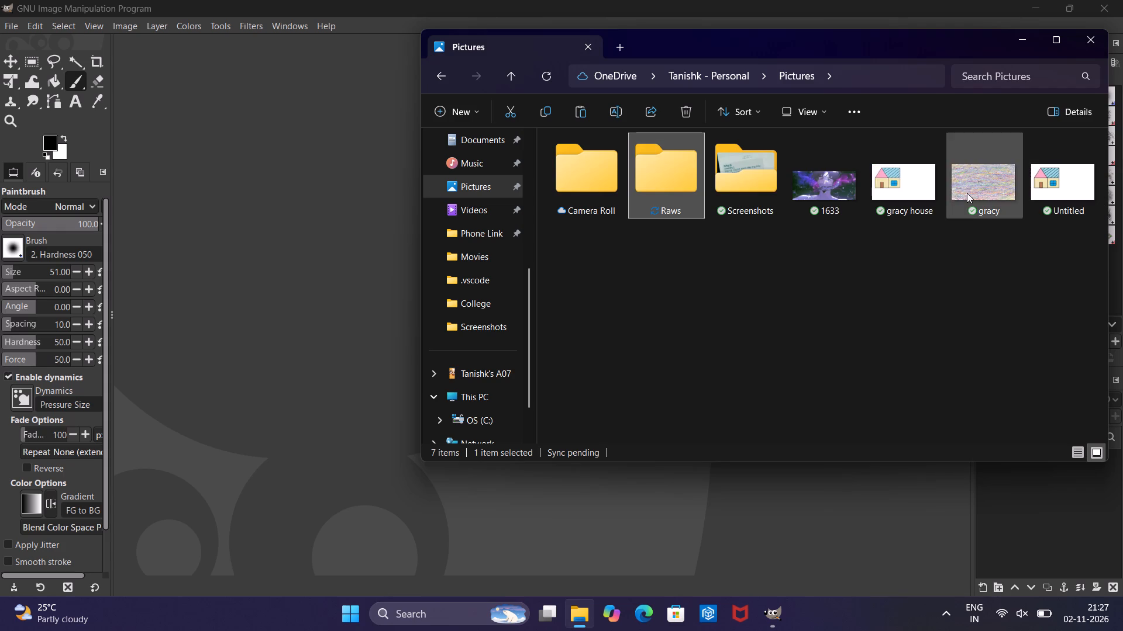
Open the Raws folder and create a subfolder named "Tomodachnchi" in it.
double_click(660, 180)
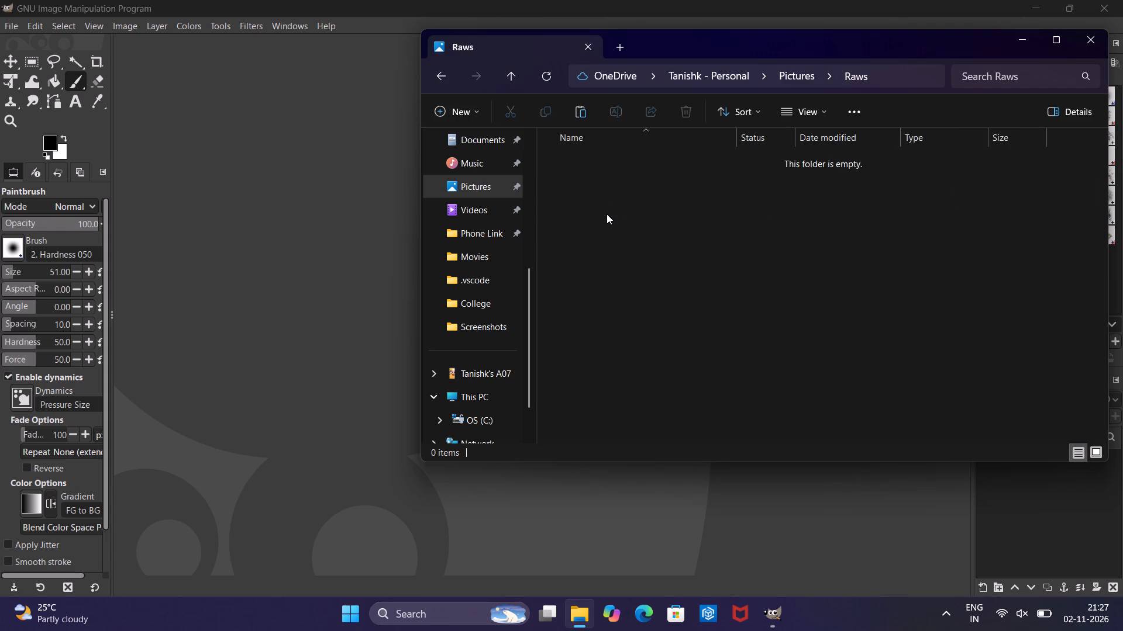
click(463, 105)
click(495, 152)
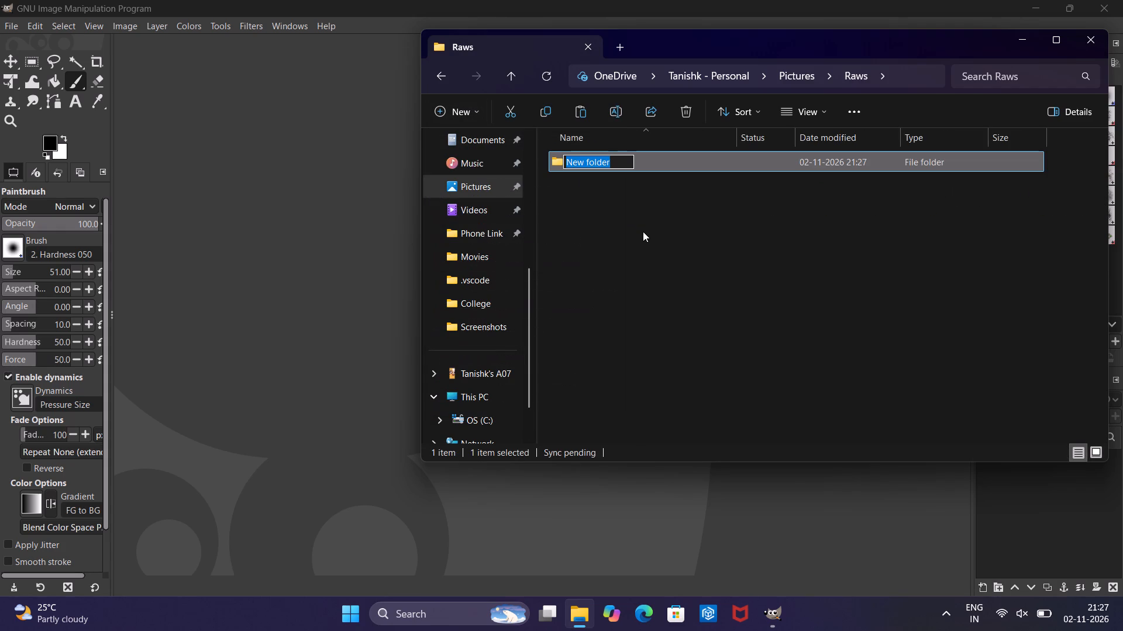
text(Tomo)
text(dachn)
text(chi)
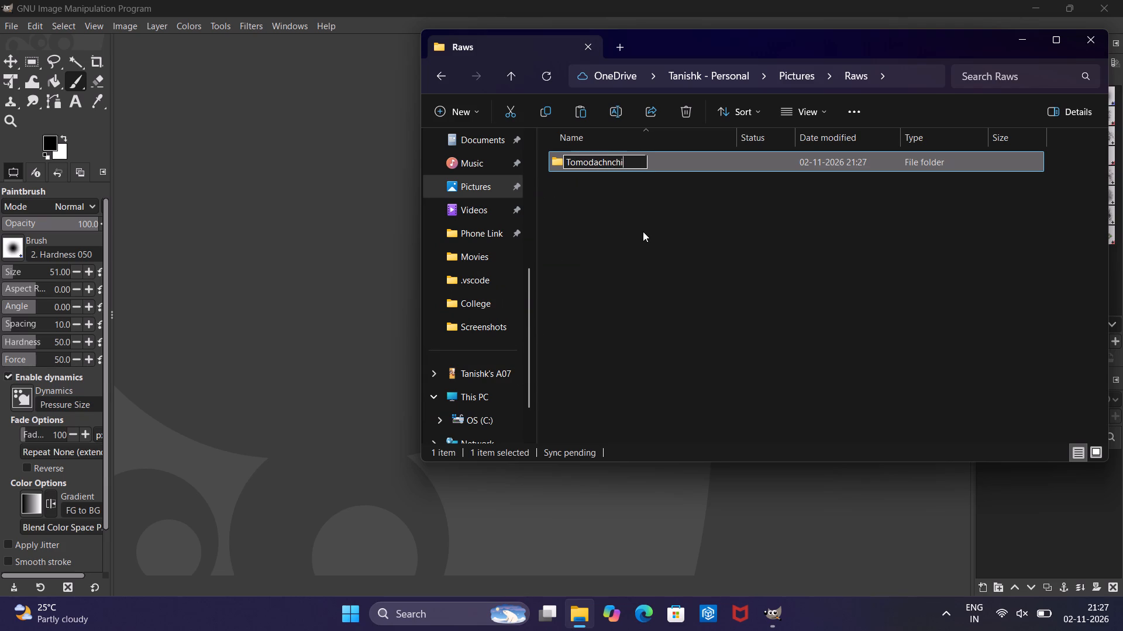
key(Return)
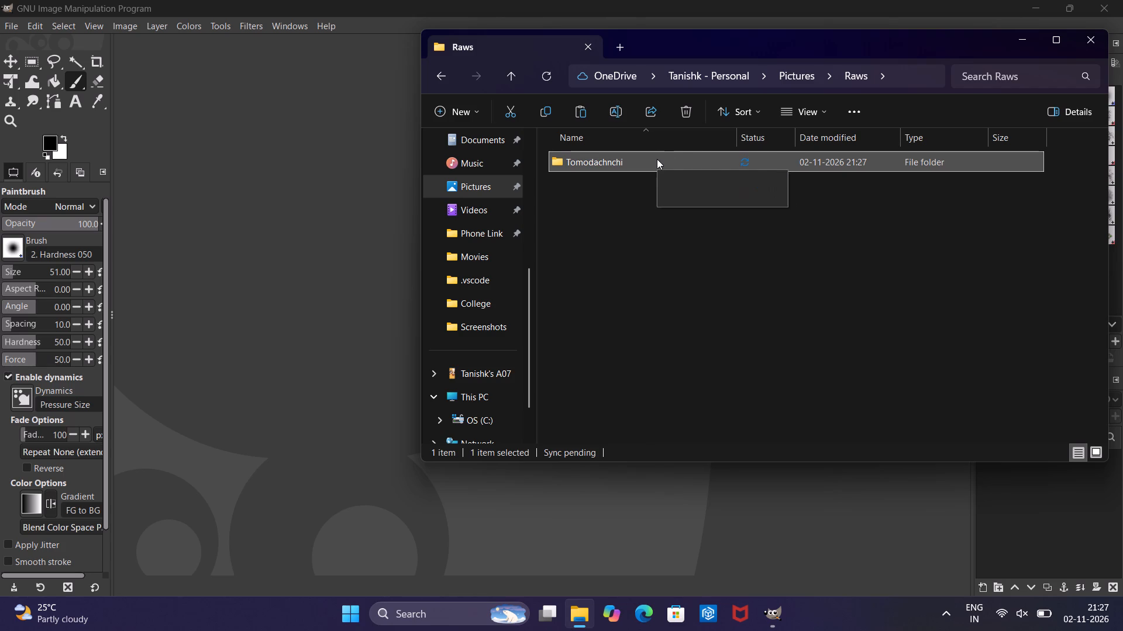
Open the Tomodachnchi folder and create a subfolder named "Ch 24" in it.
double_click(676, 163)
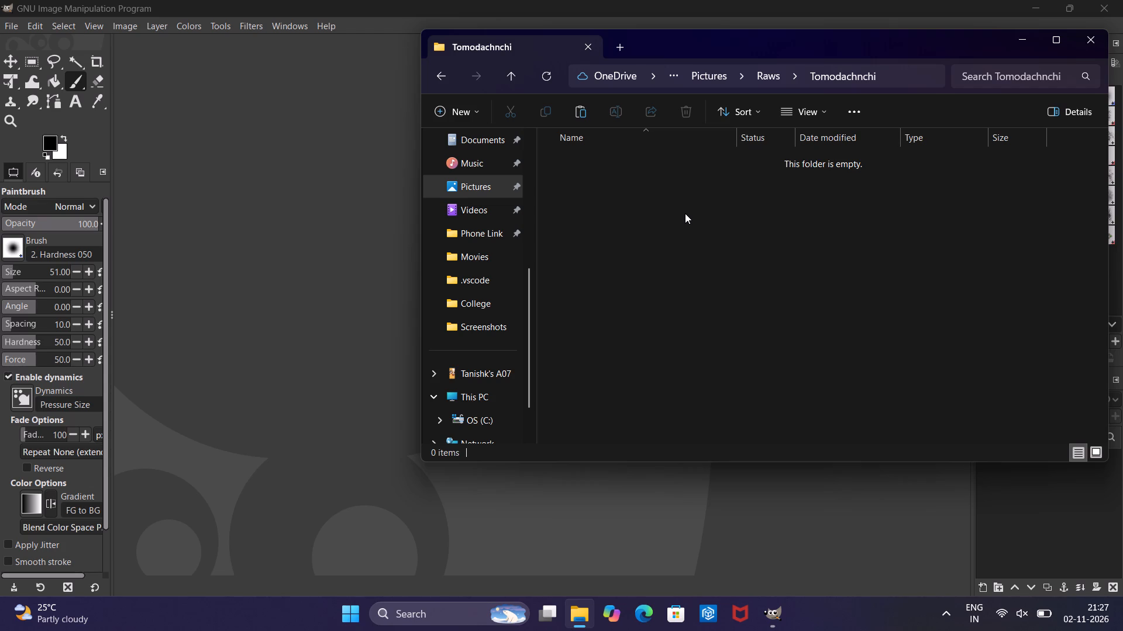
scroll(685, 213, left, 1)
click(455, 113)
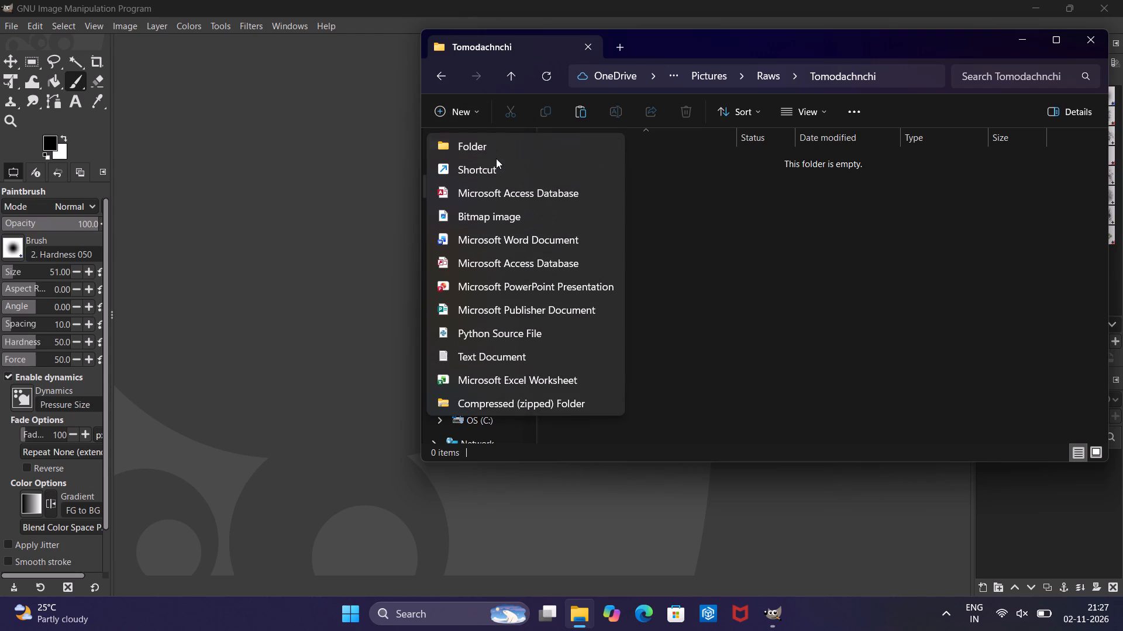
click(493, 147)
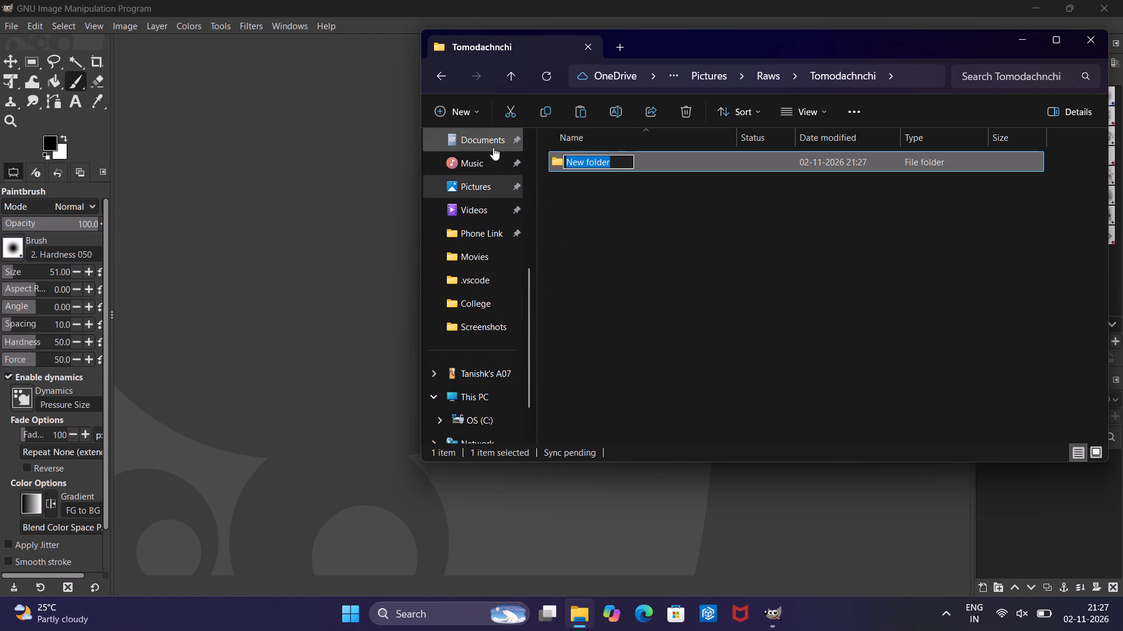
text(Ch 24)
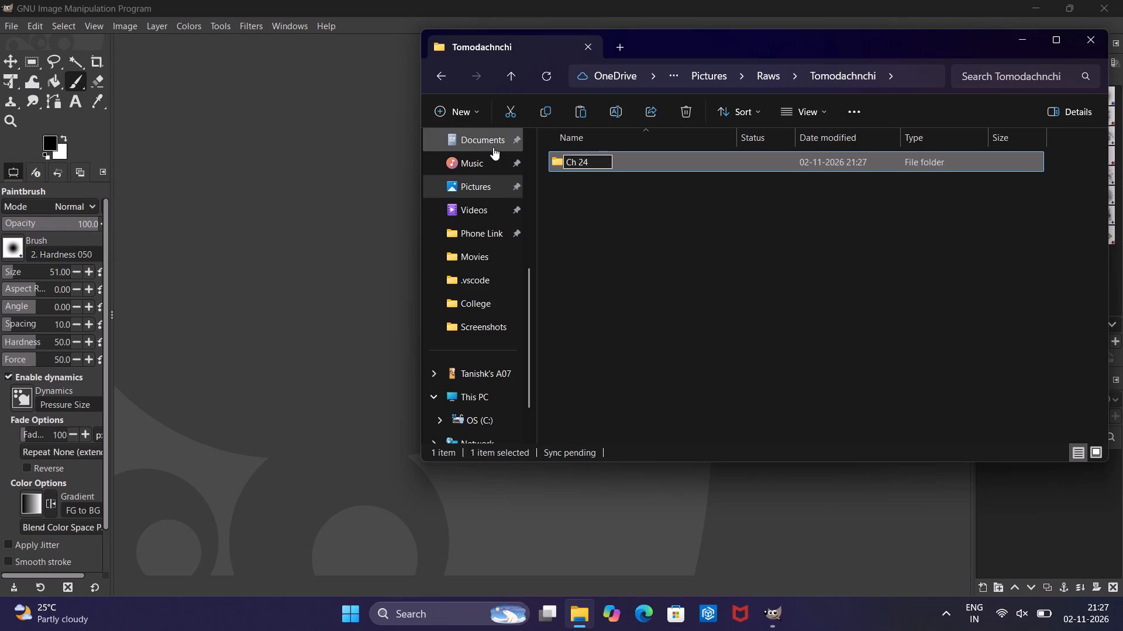
key(Return)
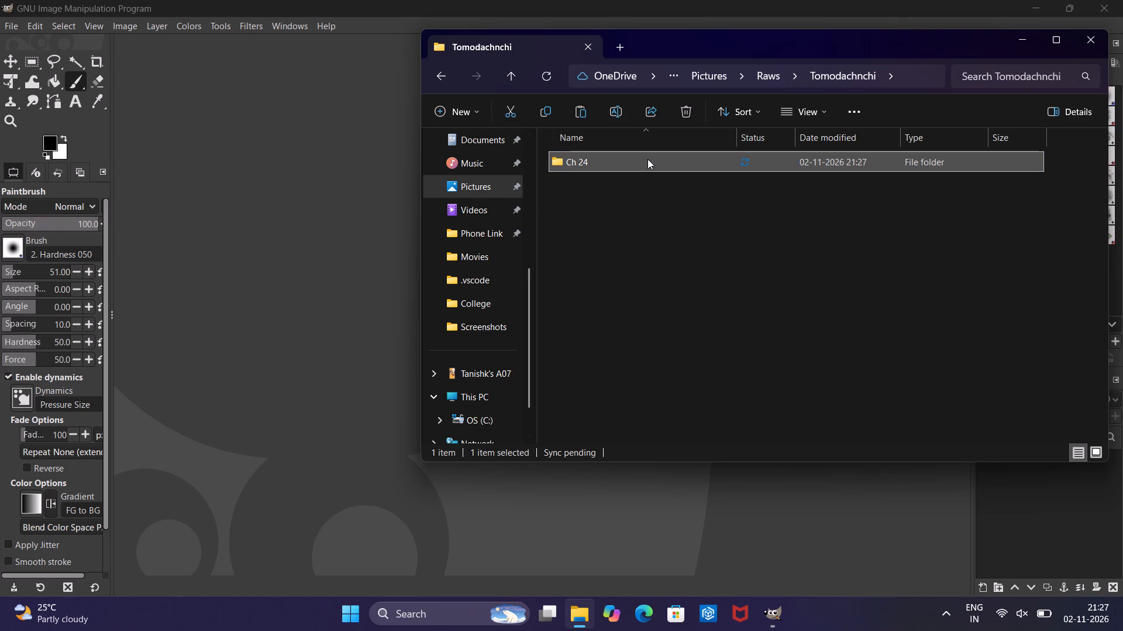
Open the Ch 24 folder and paste the copied Tomodachinchi manga page images into it.
double_click(662, 165)
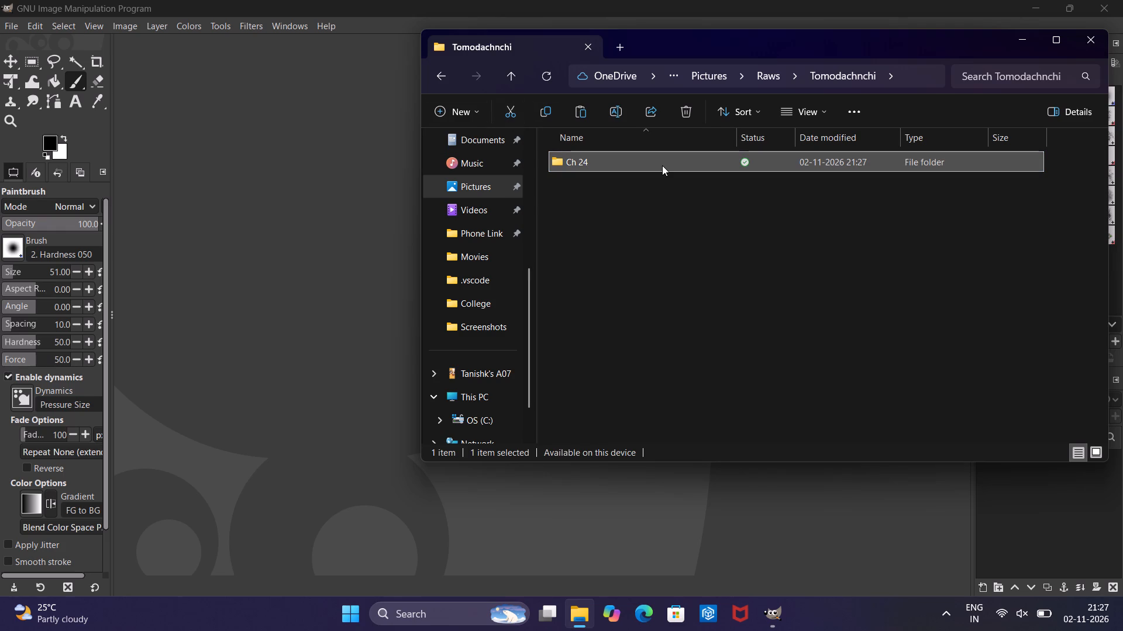
double_click(663, 162)
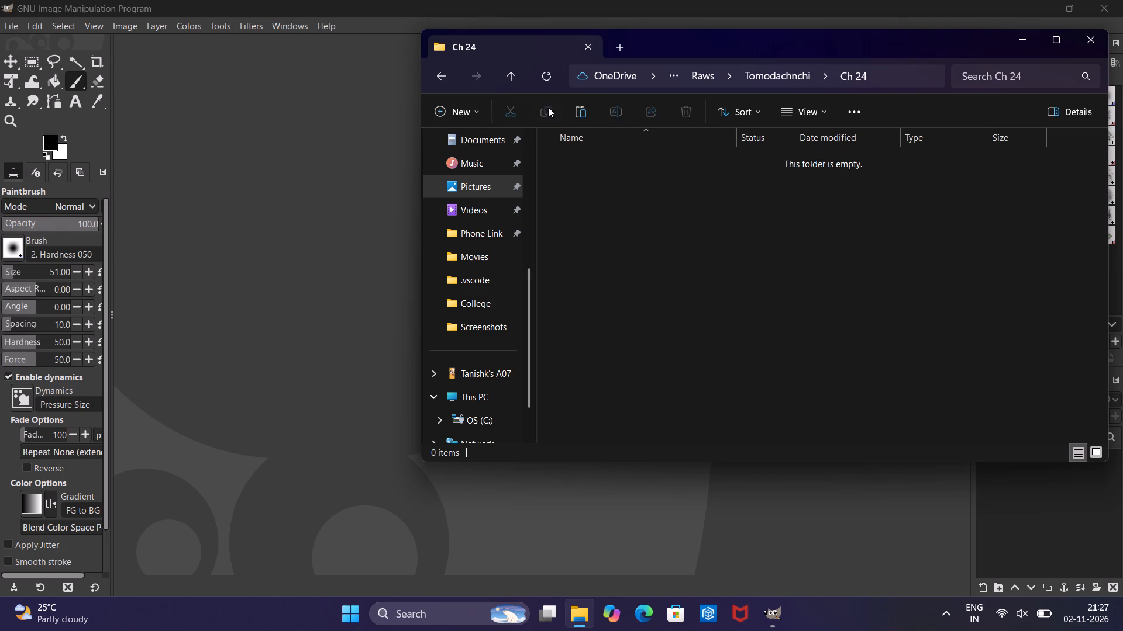
key(ctrl+v)
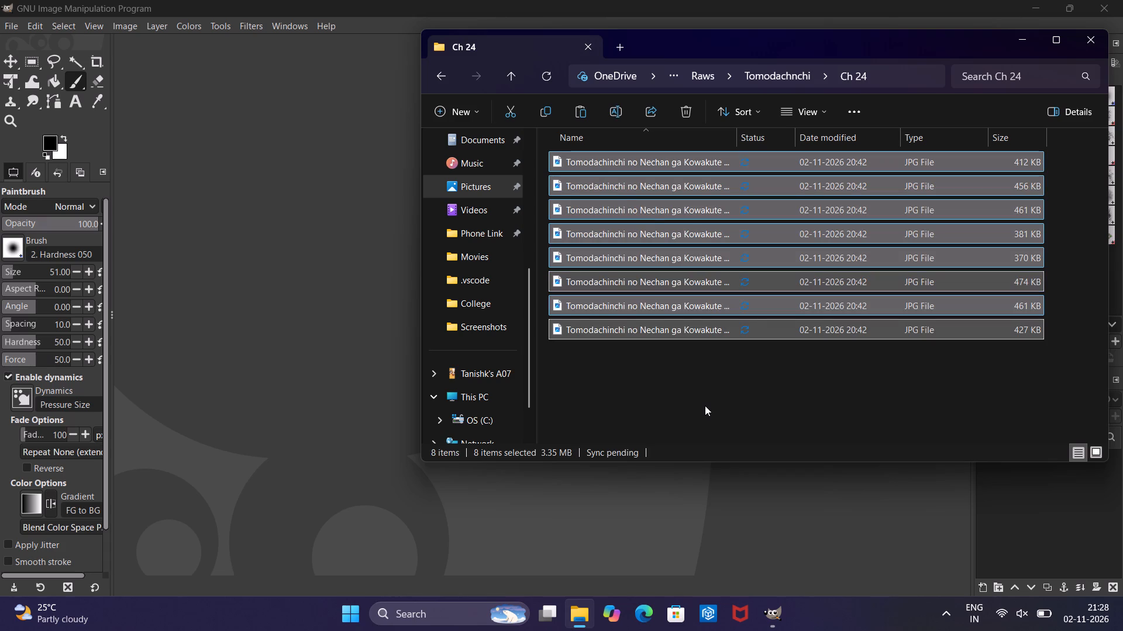
Open the first manga page image from the Ch 24 folder with GIMP, using that app just once.
key(Return)
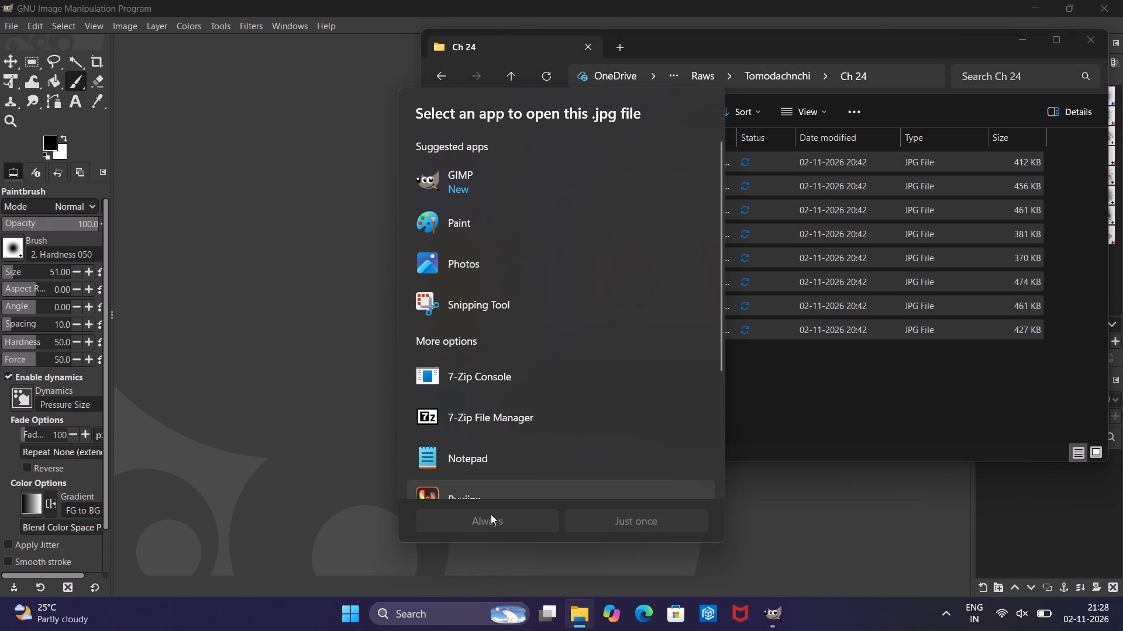
click(863, 422)
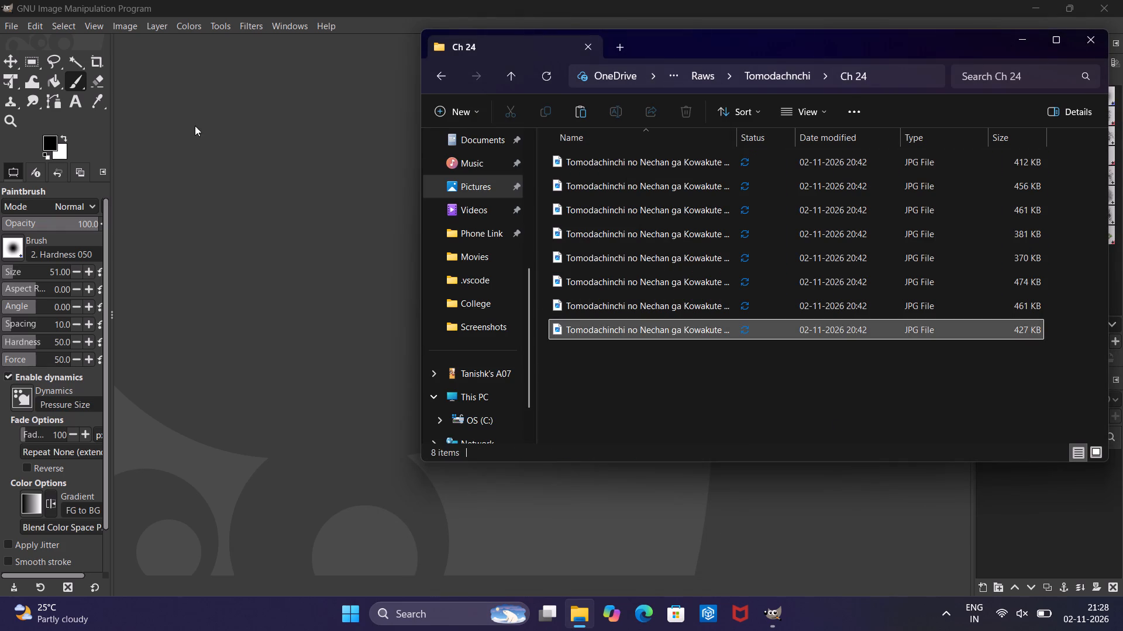
triple_click(610, 167)
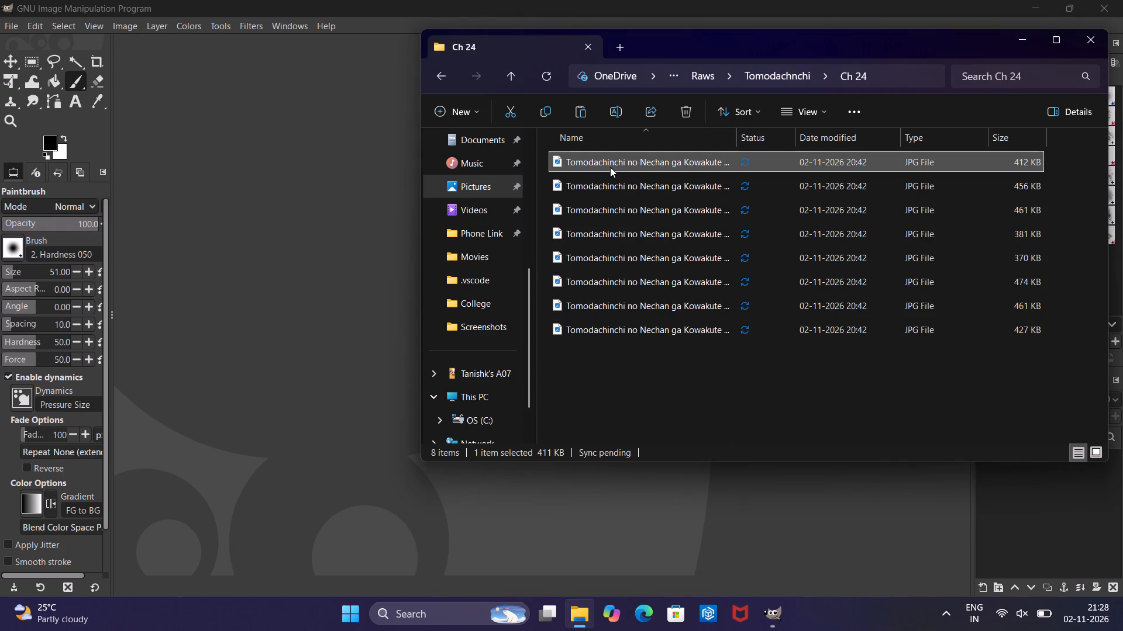
double_click(643, 162)
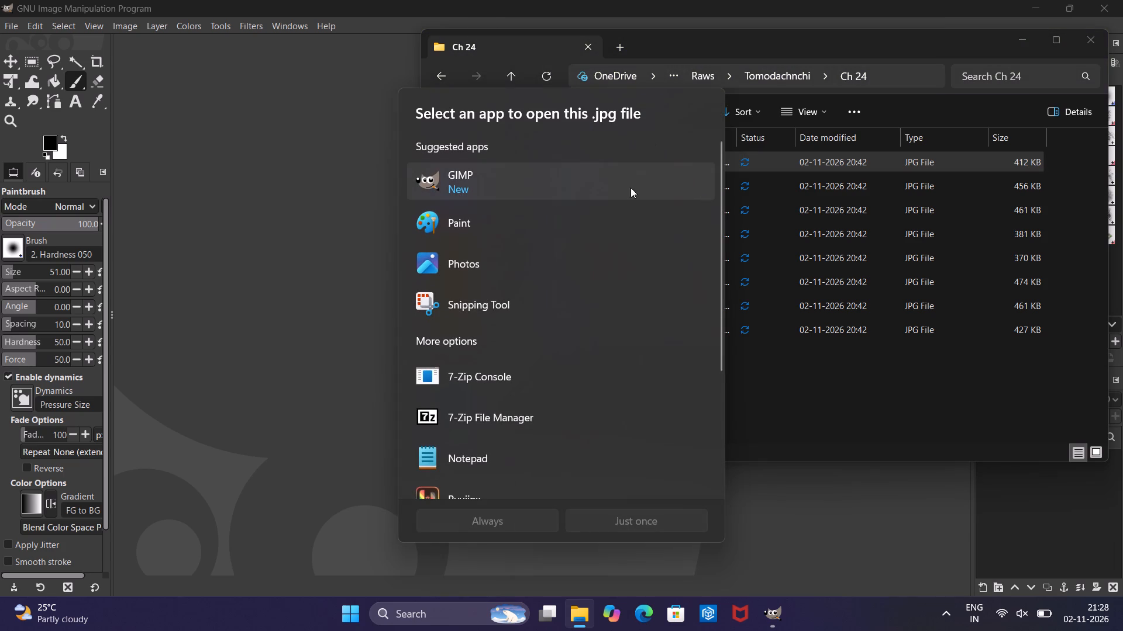
click(656, 189)
click(577, 528)
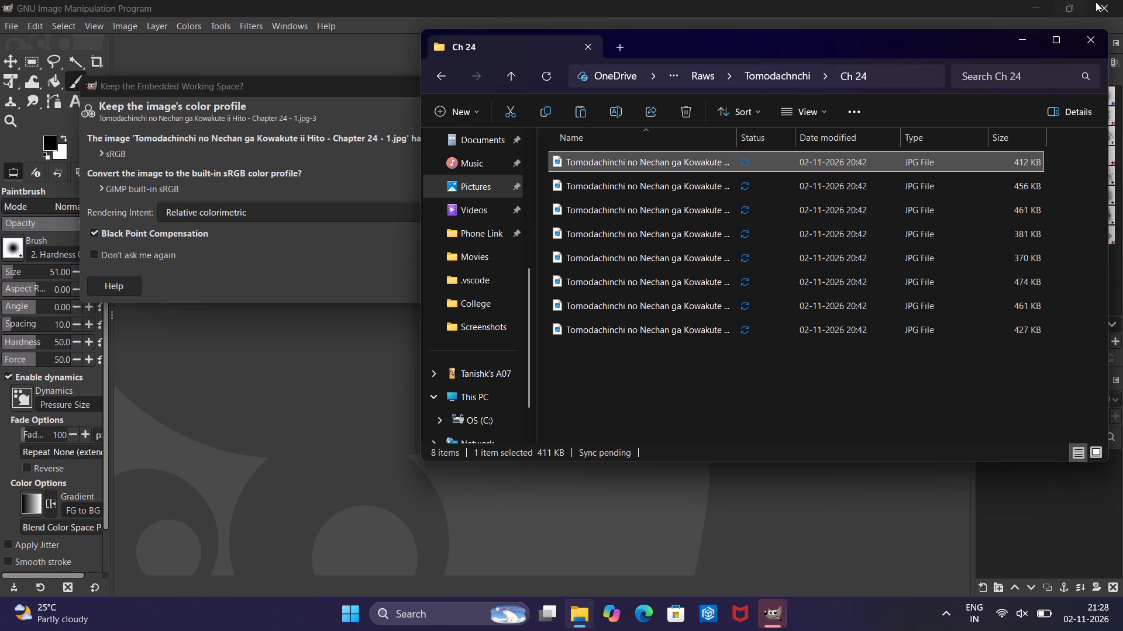
Close the Ch 24 folder window and import the page into GIMP keeping its embedded sRGB color profile.
click(1097, 36)
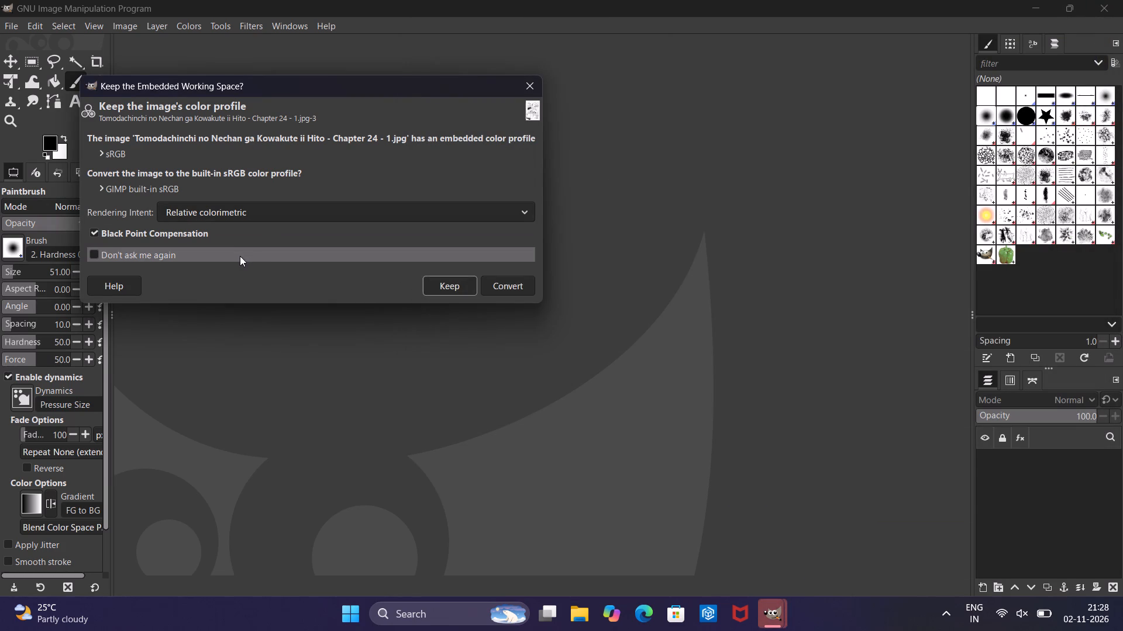
click(305, 212)
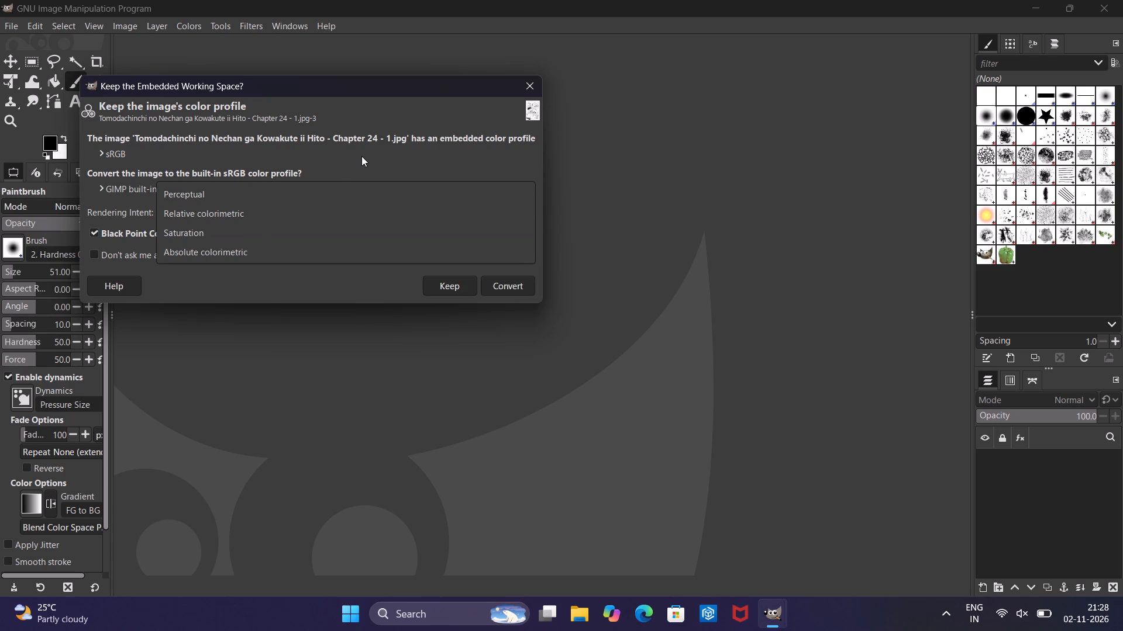
click(361, 156)
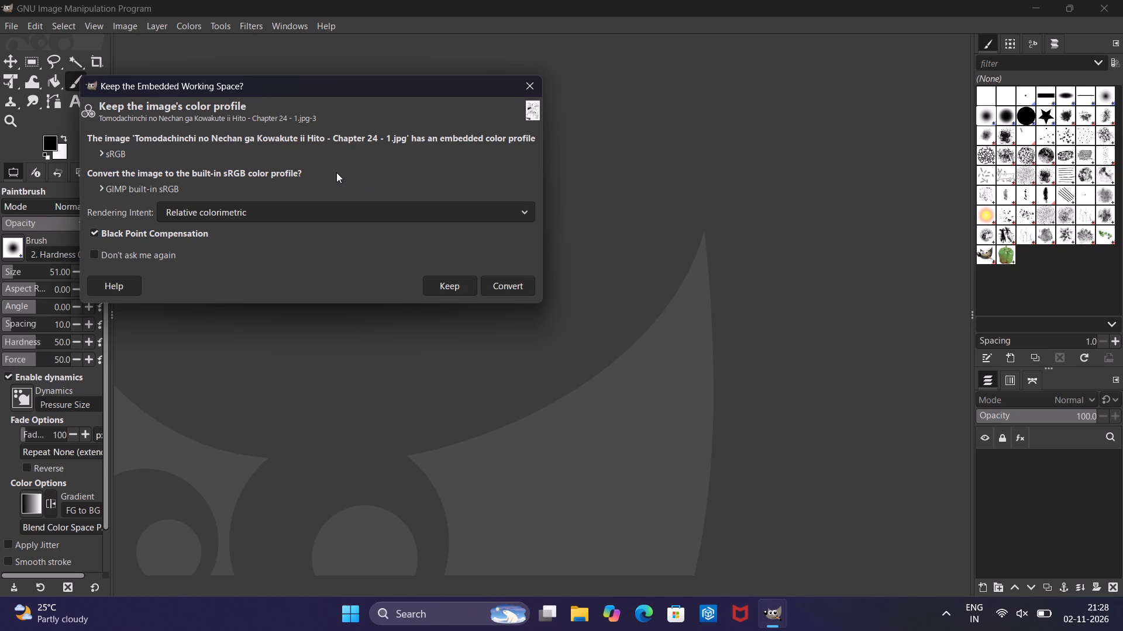
click(450, 281)
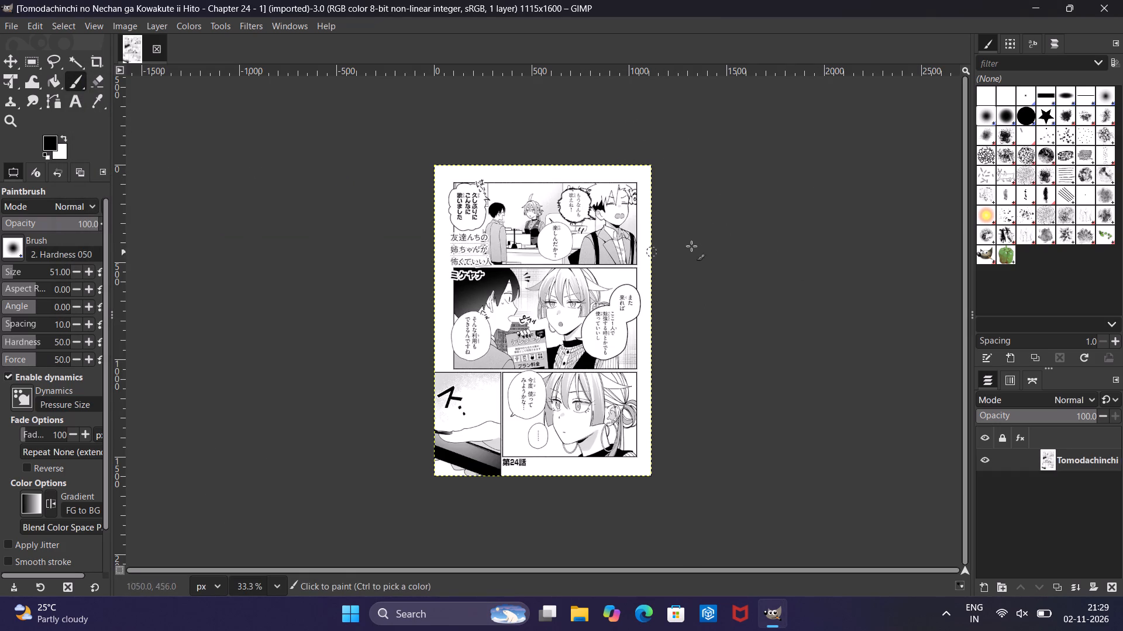
Look over the imported manga page's panels and speech bubbles at closer magnification.
click(752, 240)
key(Return)
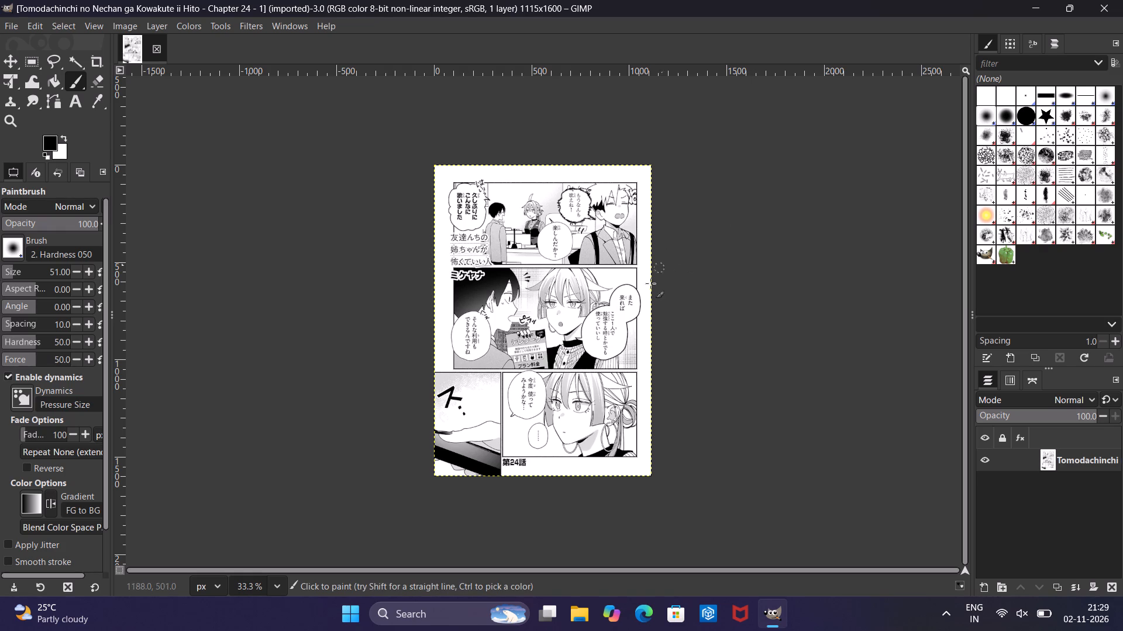
ctrl+scroll(749, 322, up, 3)
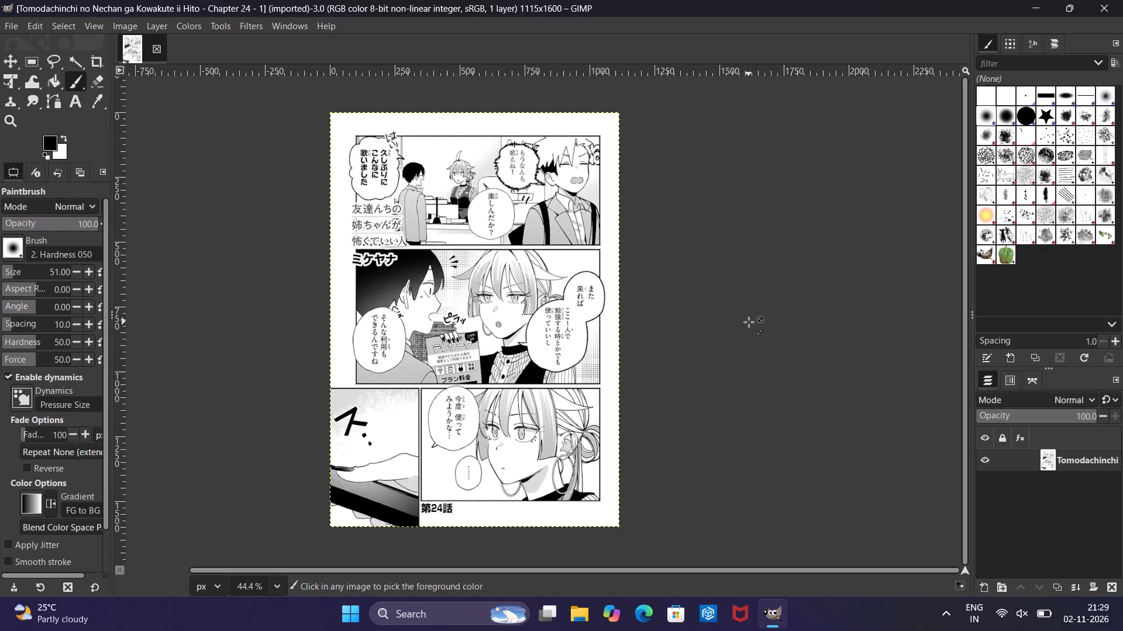
ctrl+scroll(749, 322, up, 2)
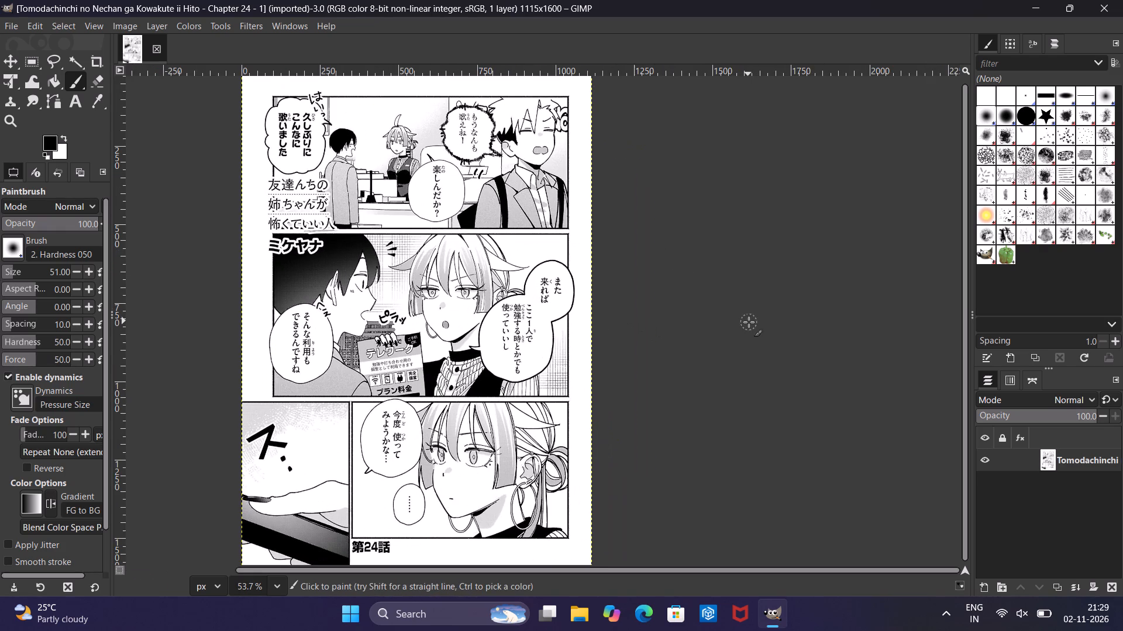
click(671, 301)
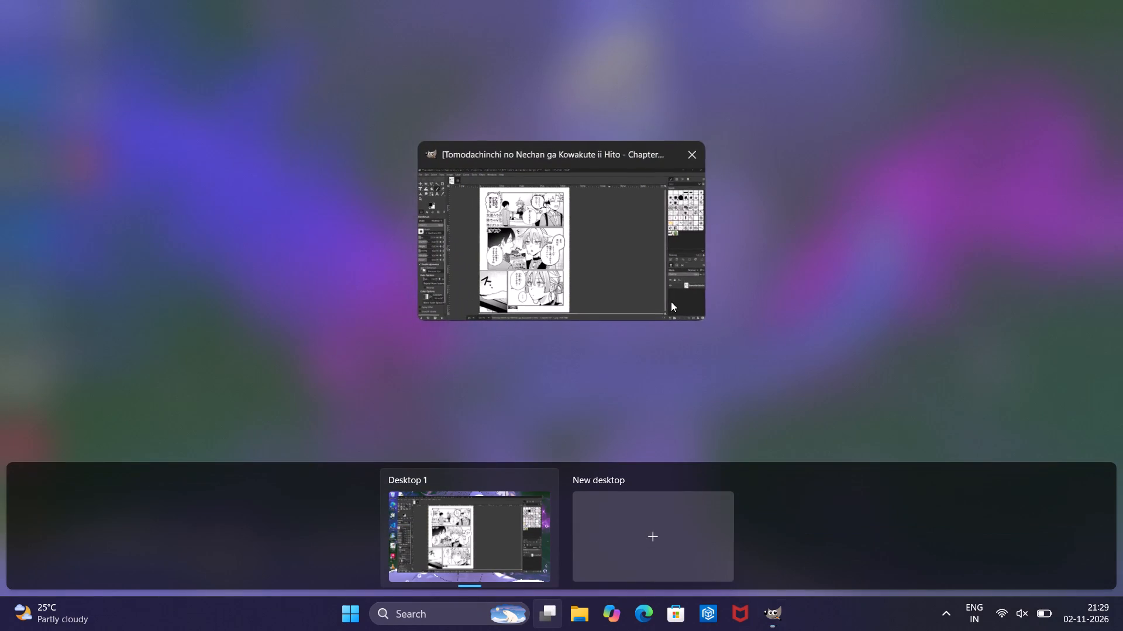
scroll(669, 222, down, 2)
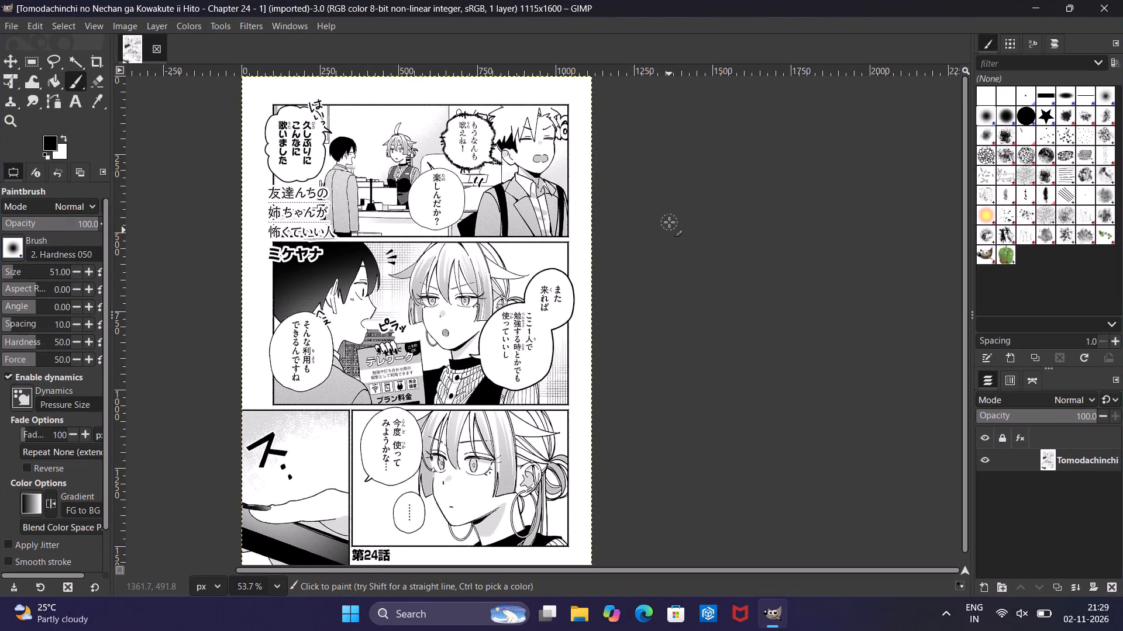
scroll(669, 222, down, 1)
ctrl+scroll(669, 222, up, 1)
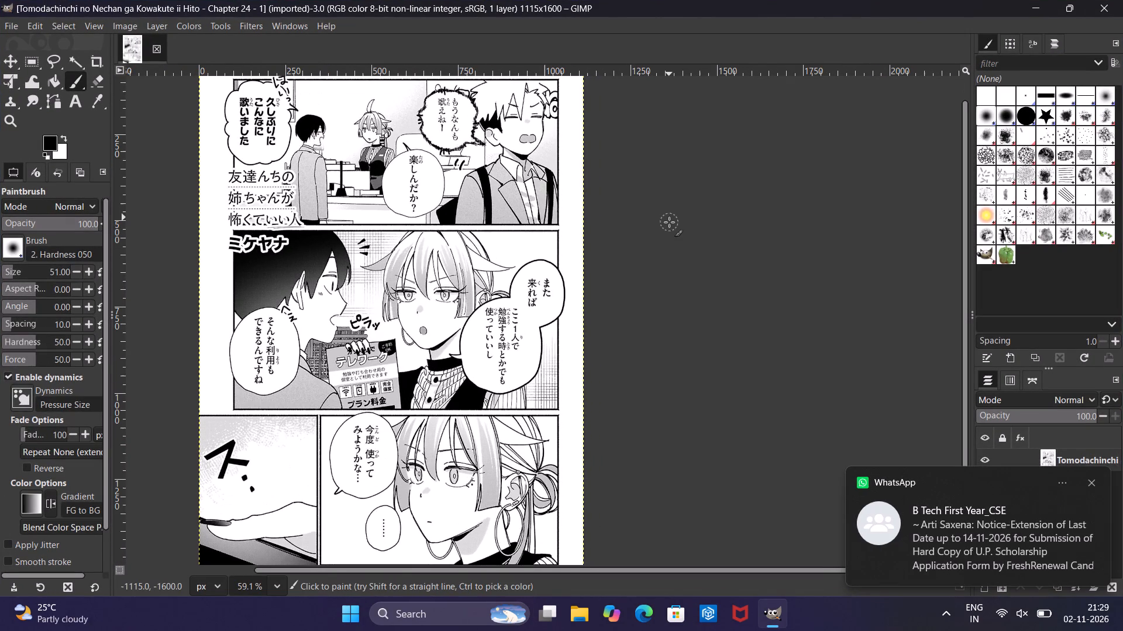
ctrl+scroll(669, 222, up, 1)
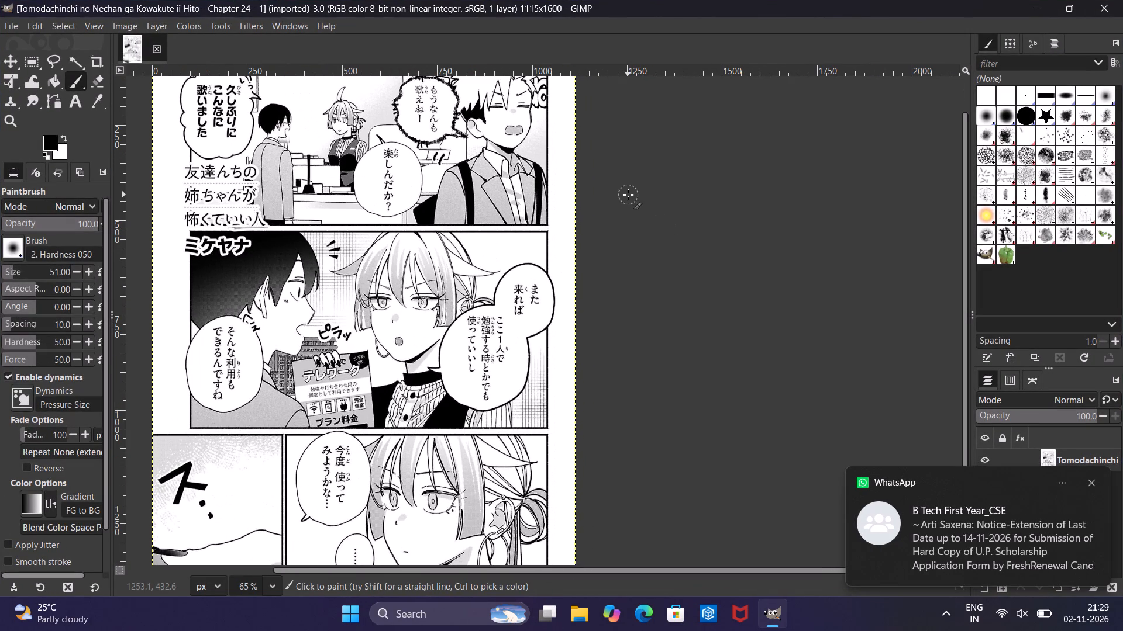
scroll(628, 195, up, 1)
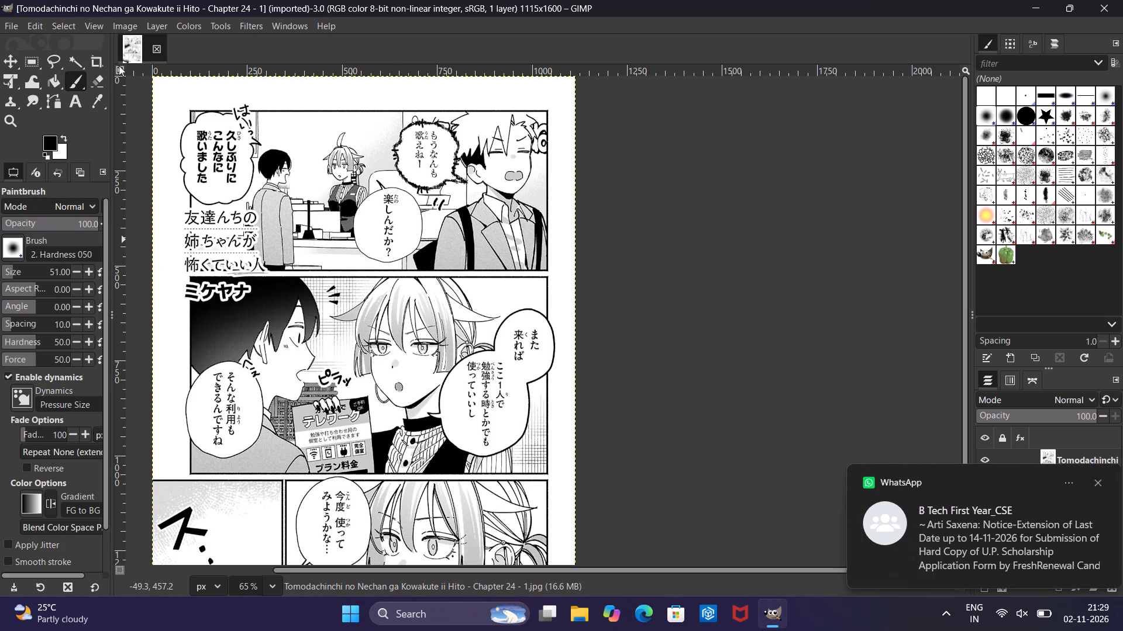
Use the Color Picker to set the foreground color to the white inside the top panel's jagged speech bubble.
click(98, 101)
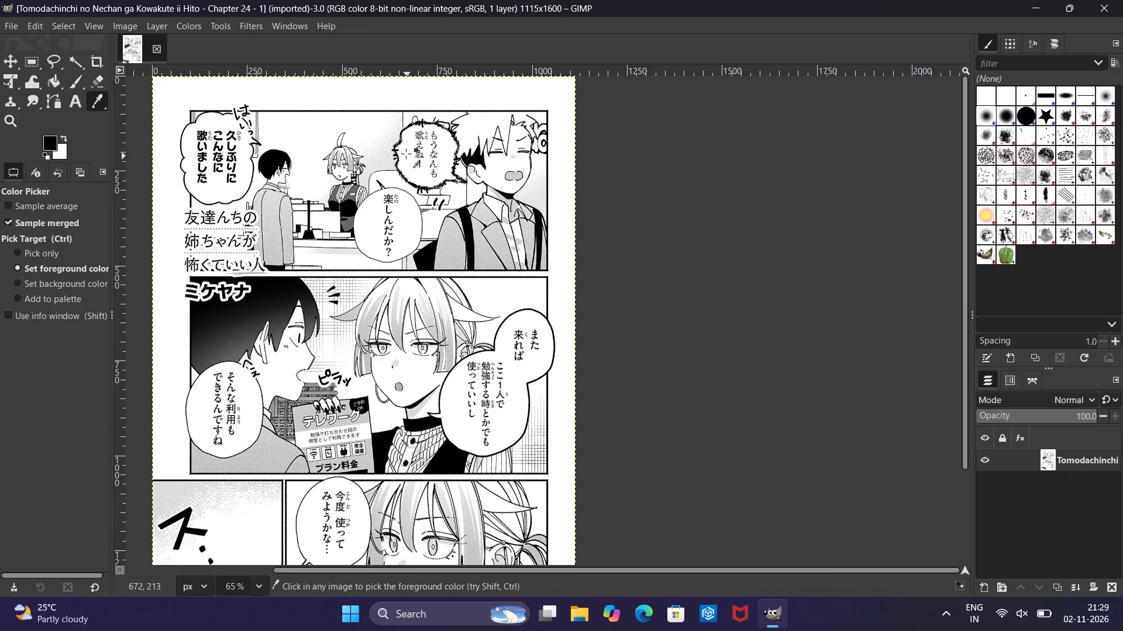
click(406, 149)
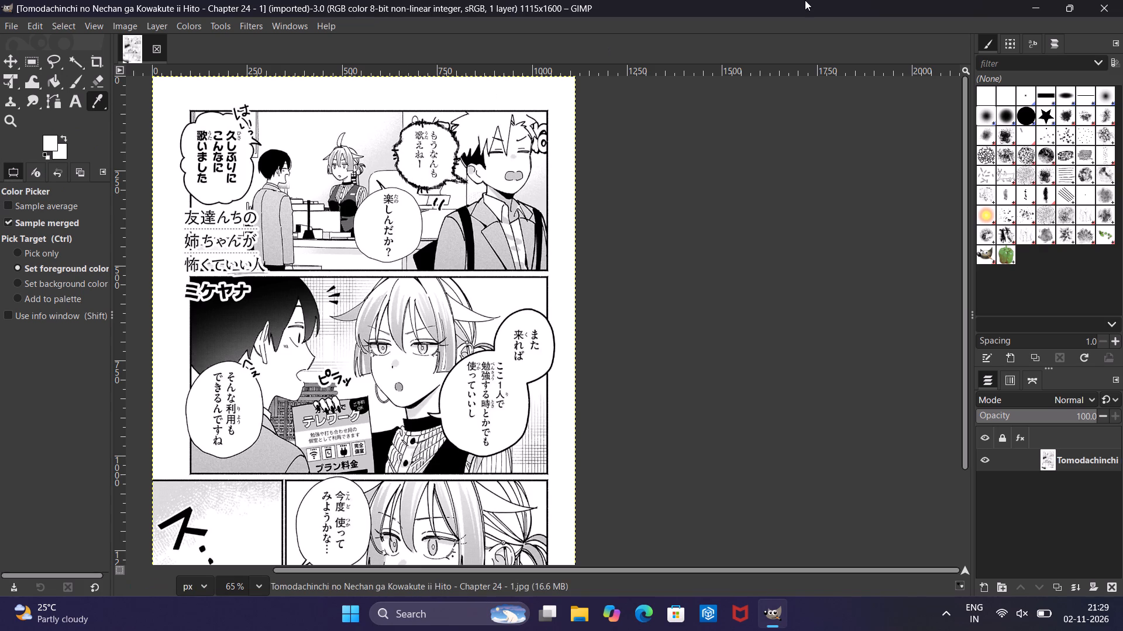
Sample the white interior of the top panel's jagged speech bubble again as the foreground color, working close up.
click(1029, 1)
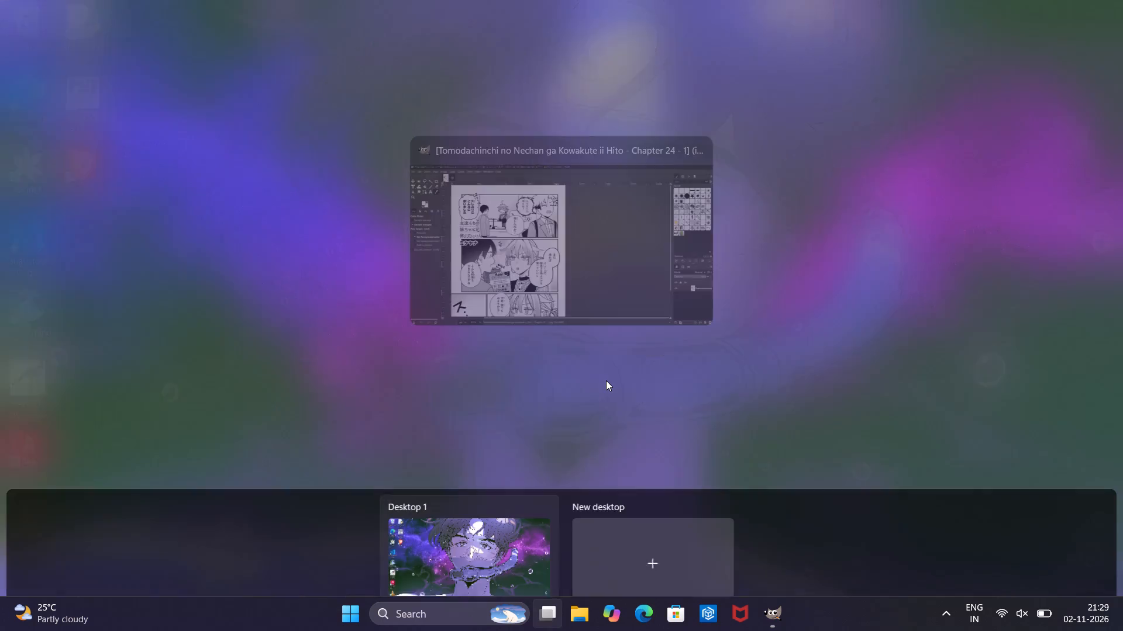
click(537, 224)
ctrl+scroll(537, 224, up, 2)
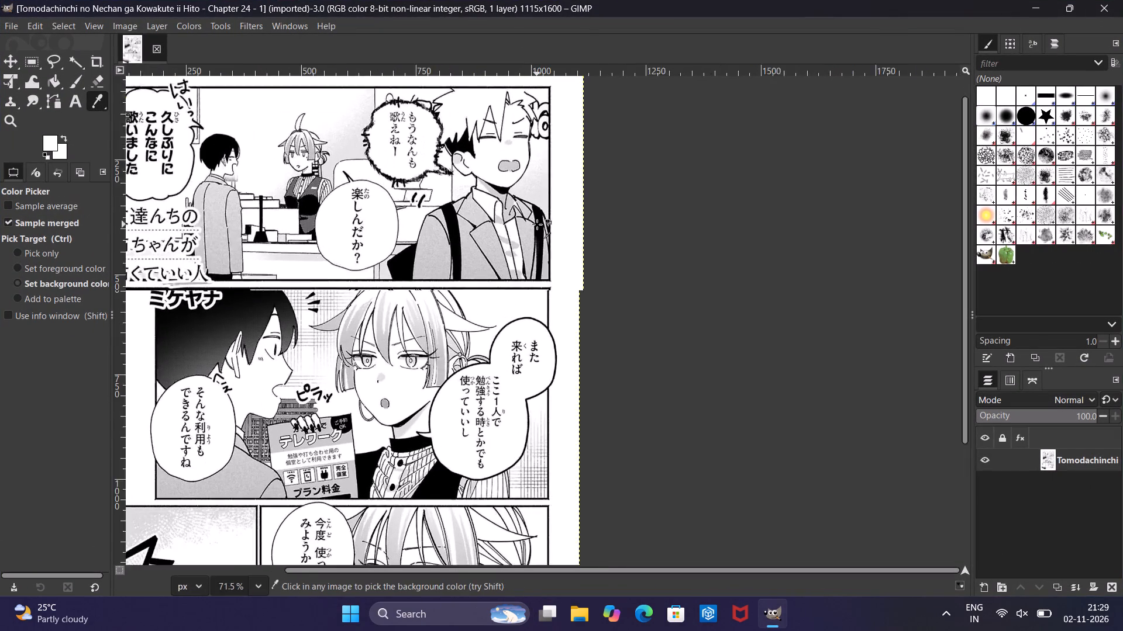
ctrl+scroll(537, 224, up, 6)
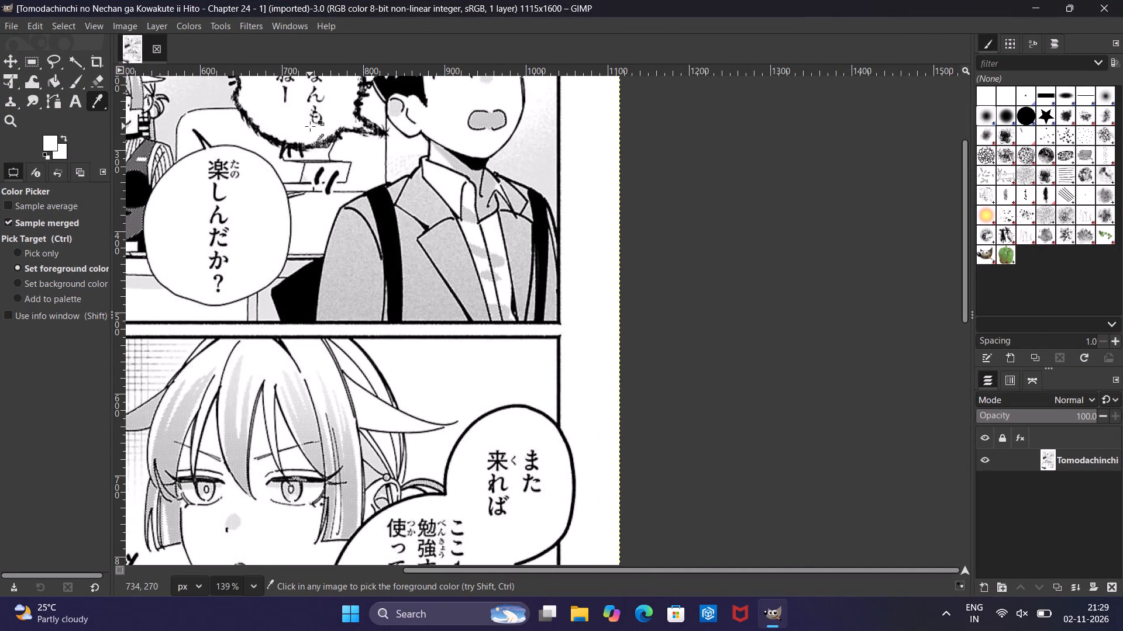
scroll(310, 126, up, 2)
ctrl+scroll(310, 126, up, 7)
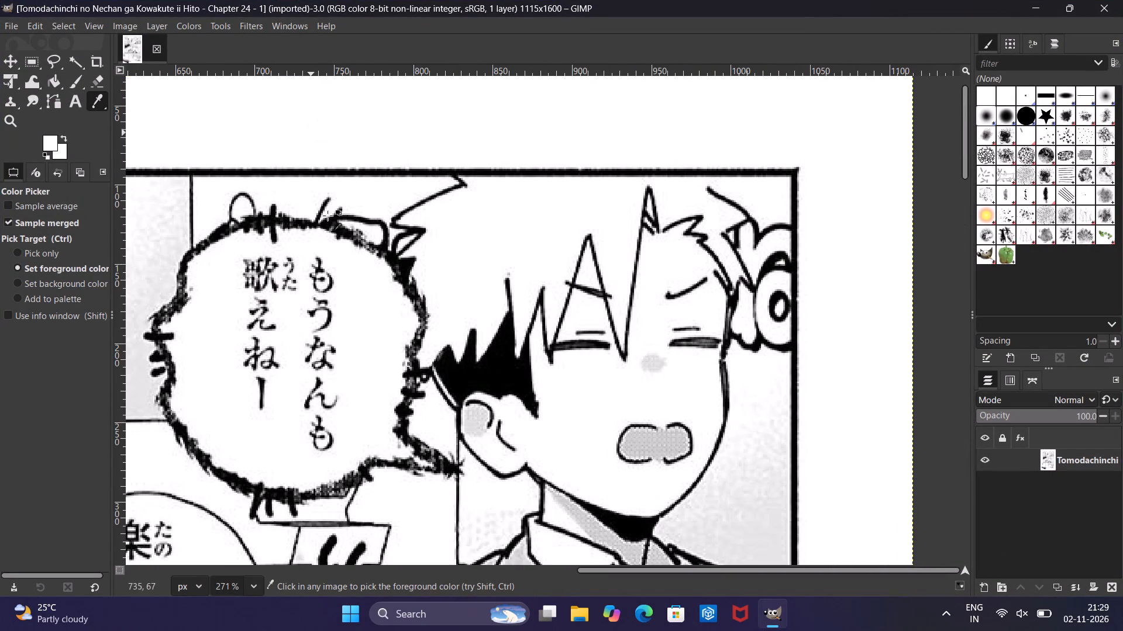
scroll(353, 323, down, 1)
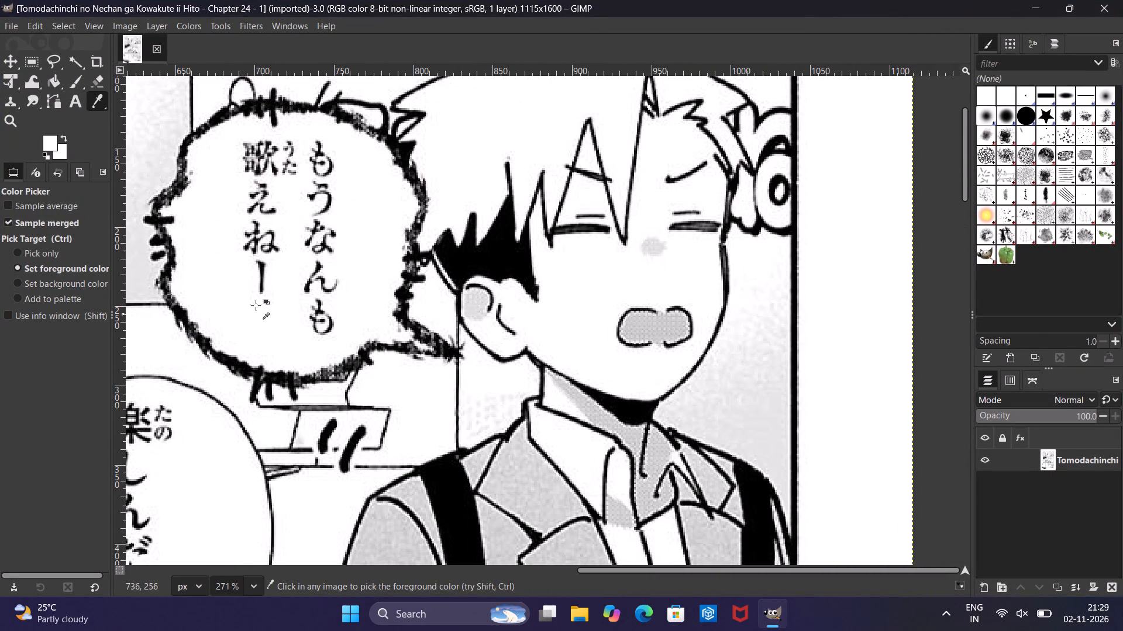
click(240, 296)
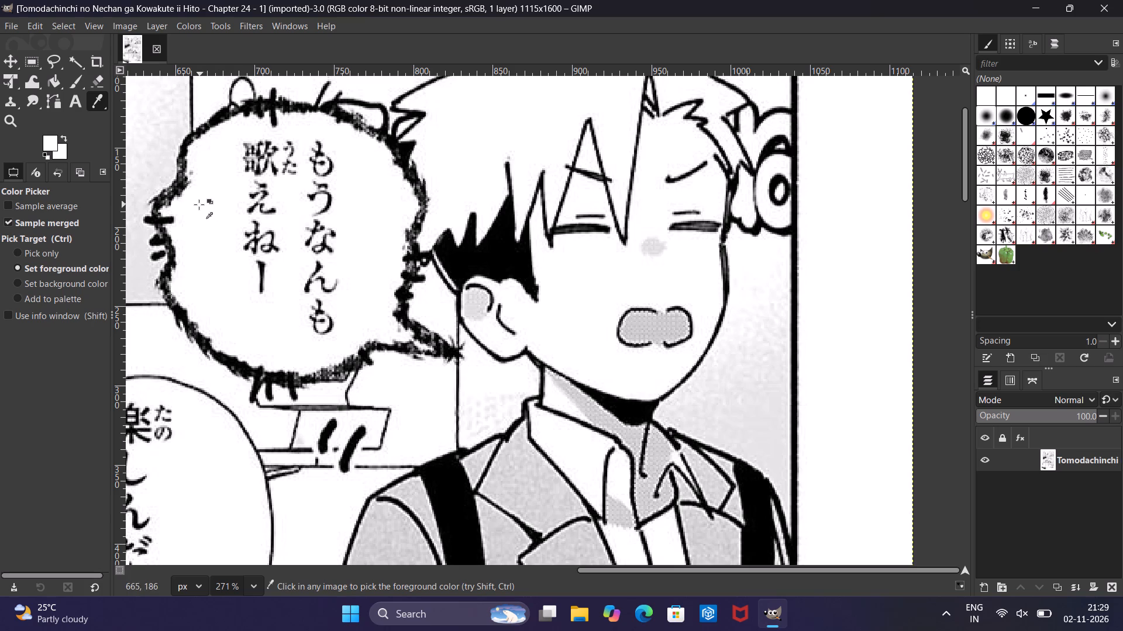
key(Return)
triple_click(219, 217)
click(89, 97)
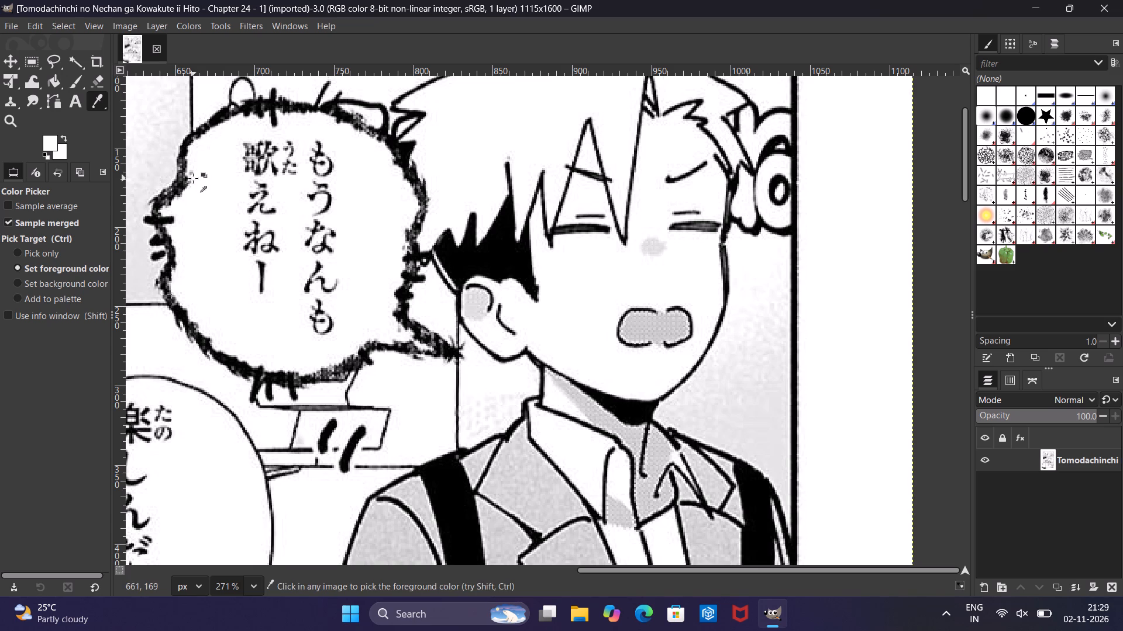
click(223, 219)
double_click(223, 219)
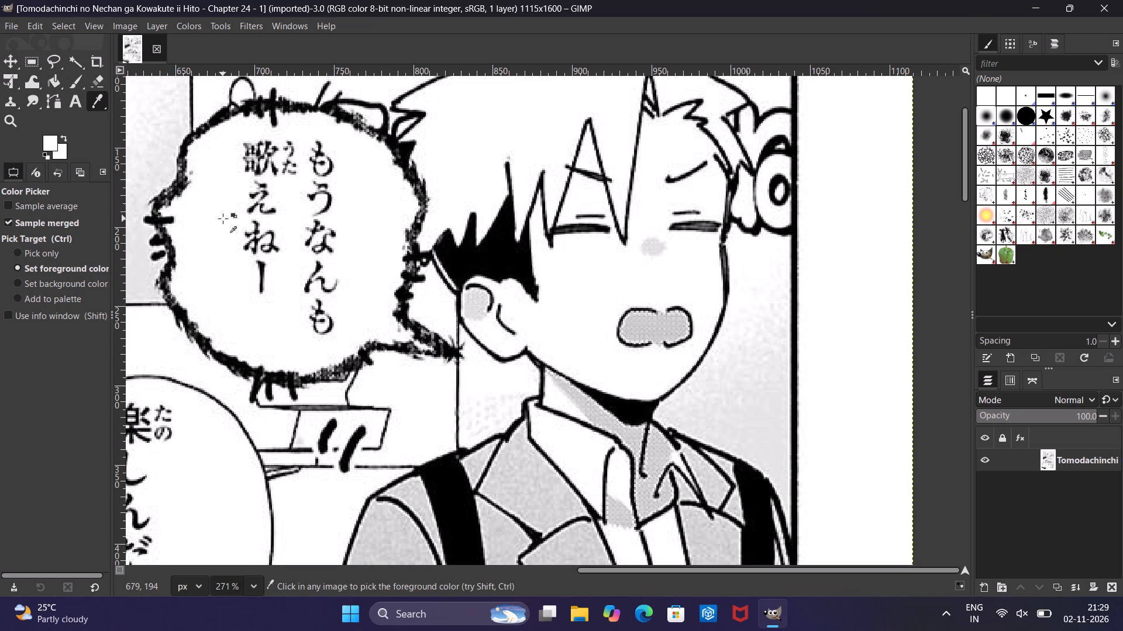
right_click(223, 219)
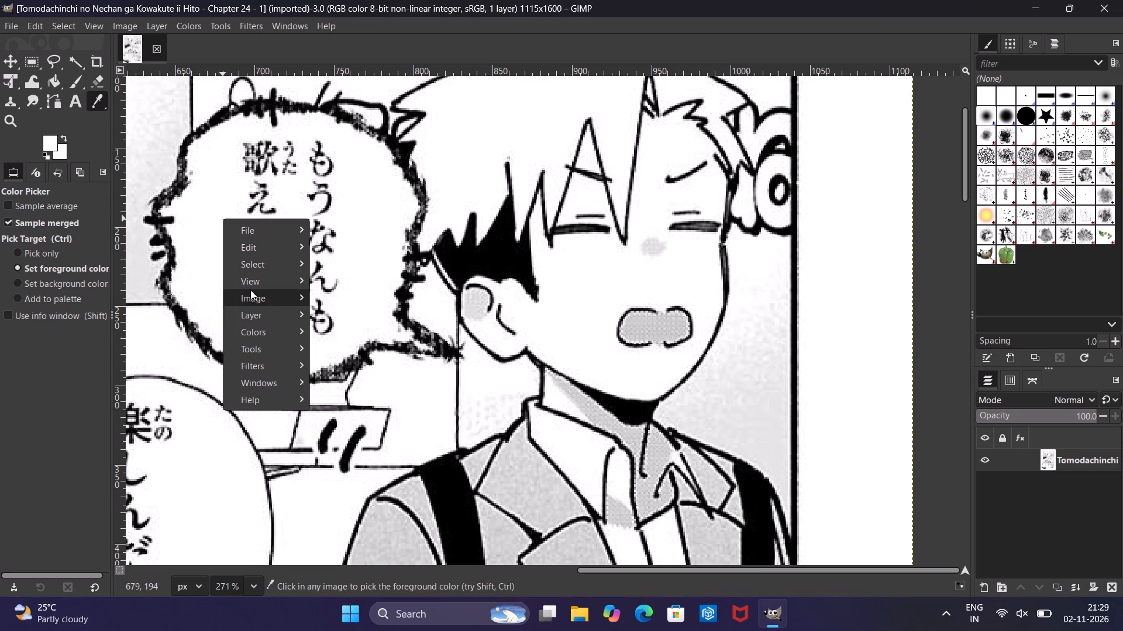
click(208, 247)
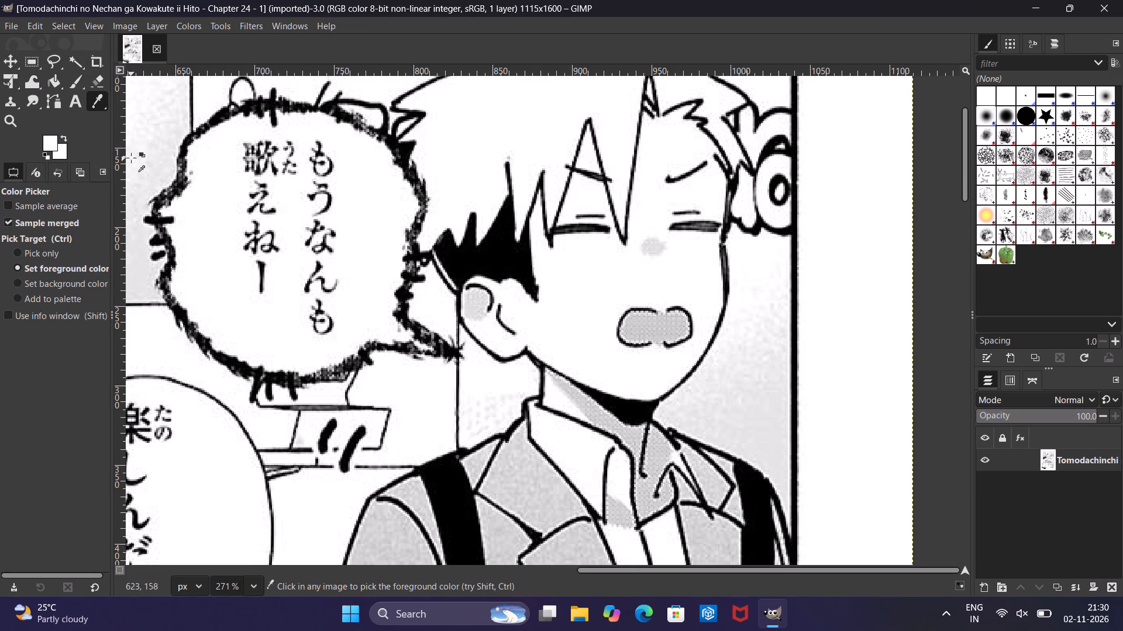
Paint white with the Paintbrush over the lower Japanese characters in both text columns of the top panel's jagged speech bubble.
click(78, 75)
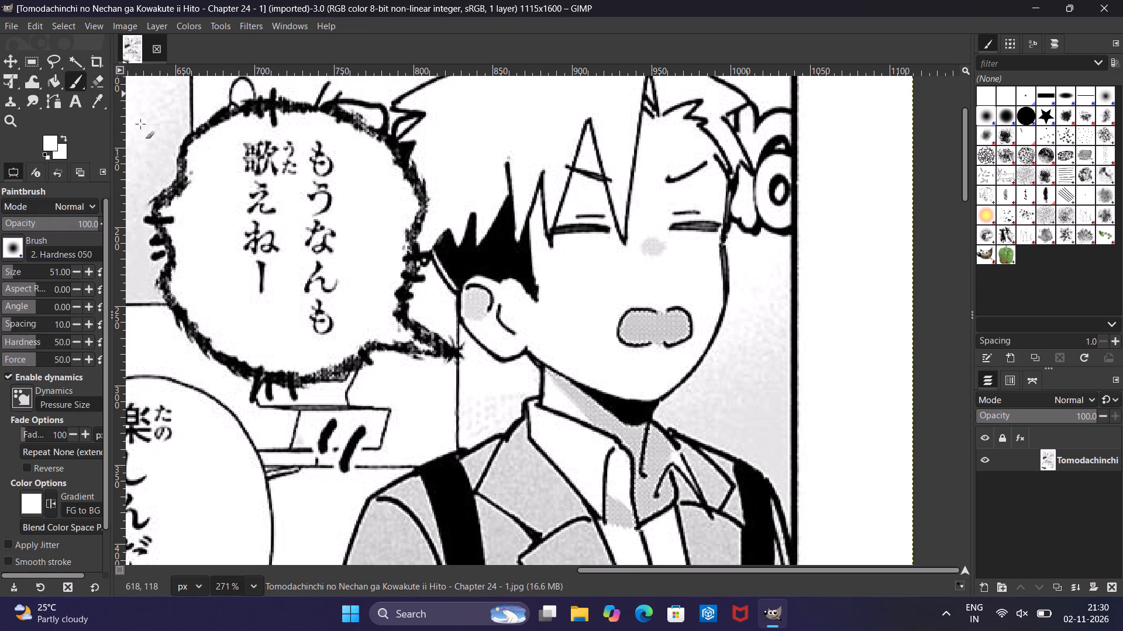
drag(254, 218, 263, 217)
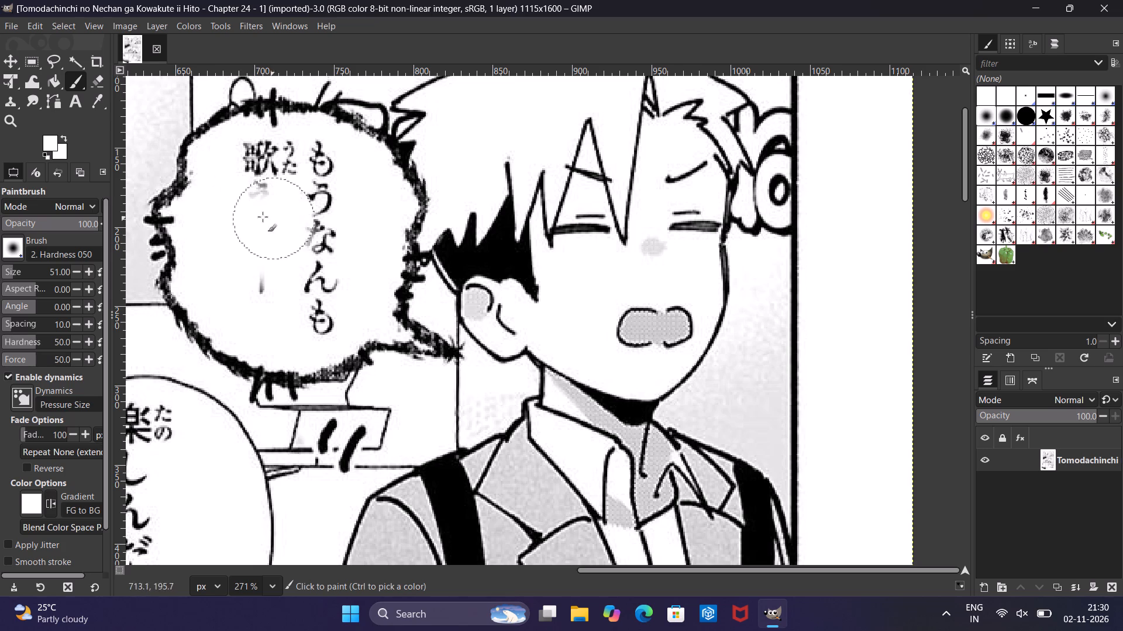
drag(263, 217, 307, 267)
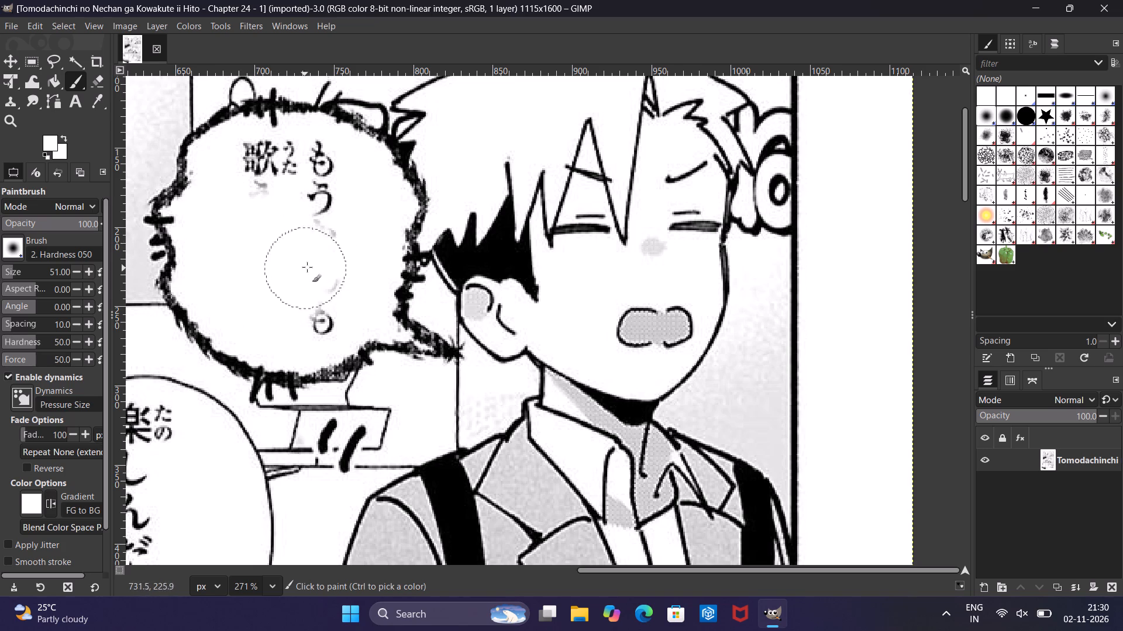
drag(307, 267, 313, 312)
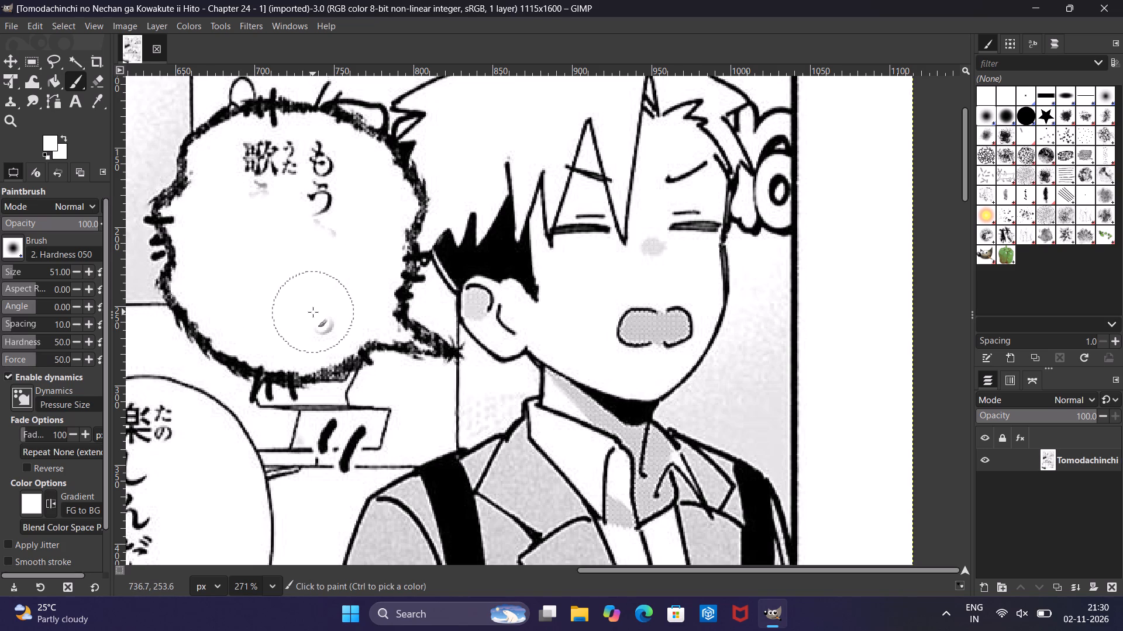
drag(313, 312, 312, 308)
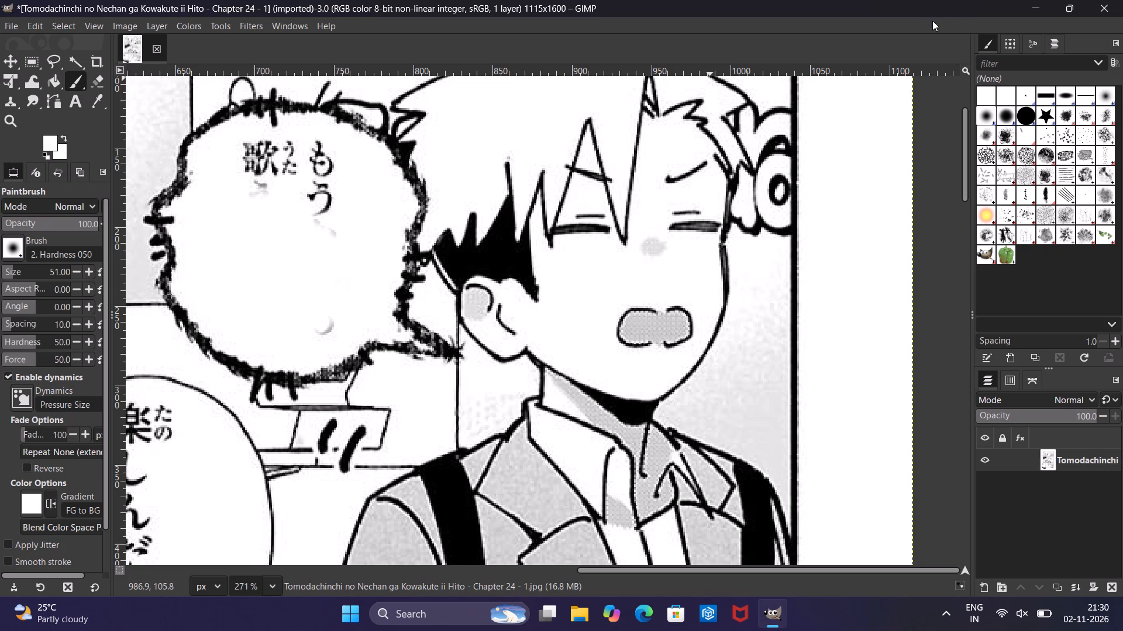
Minimize GIMP and search the installed apps for Kuro.
click(1030, 7)
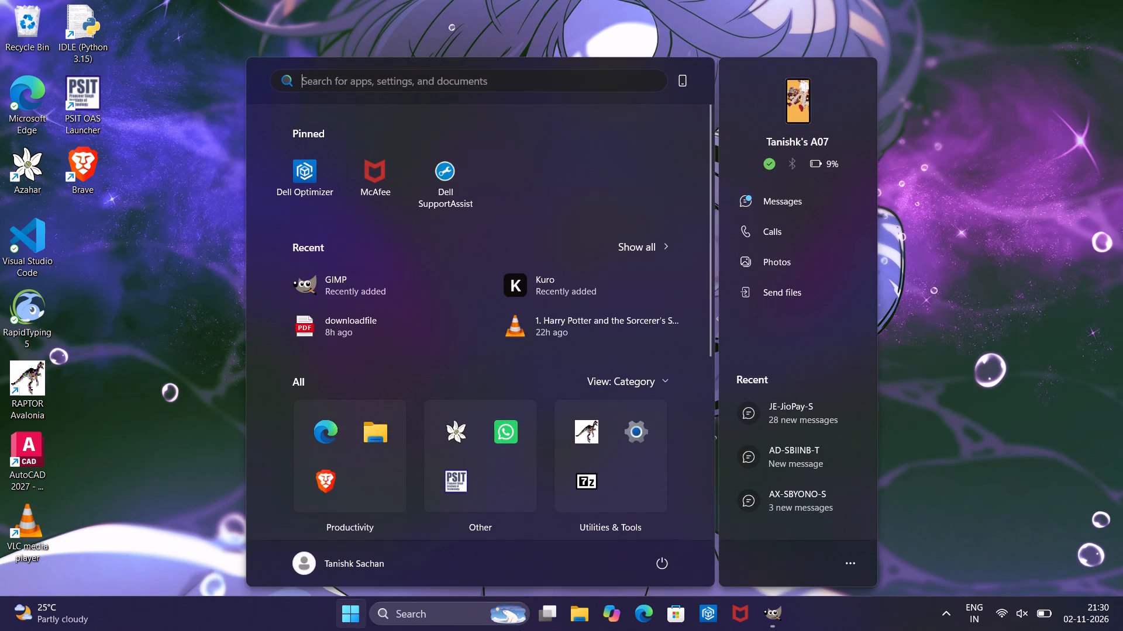
text(kur)
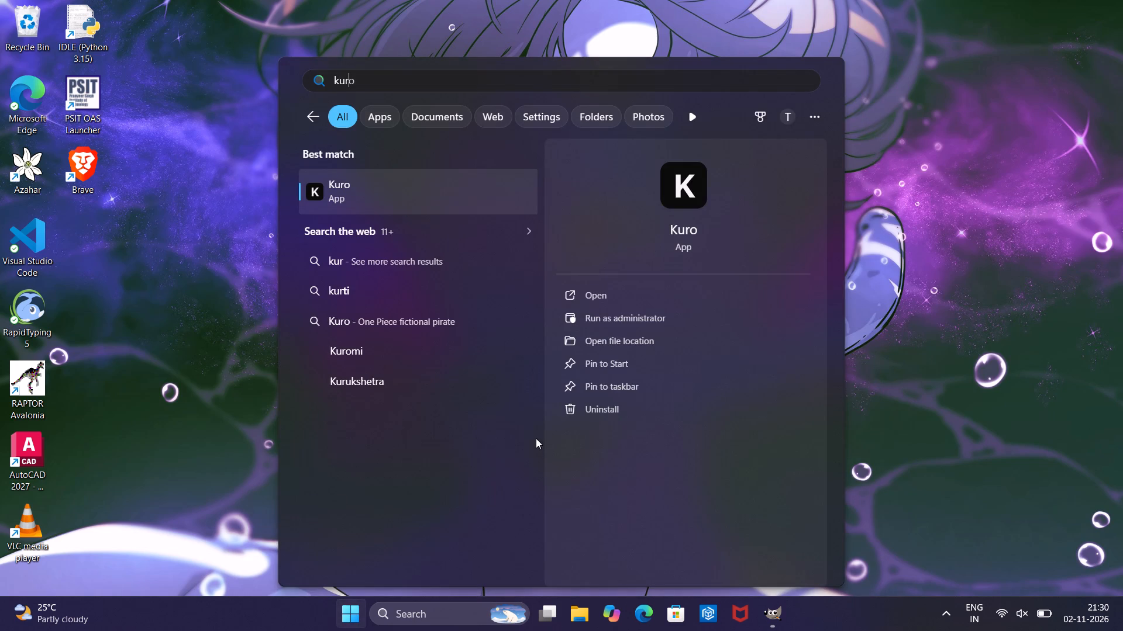
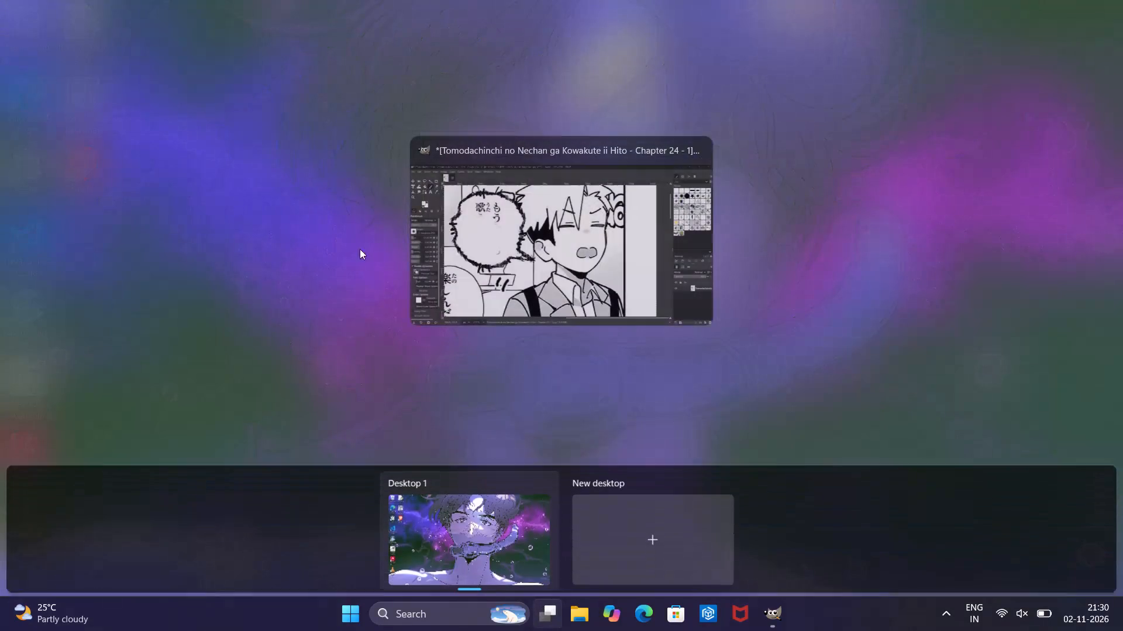
Switch back to GIMP and paint white over the remaining Japanese characters in the top panel's jagged speech bubble.
click(463, 218)
ctrl+scroll(463, 218, up, 2)
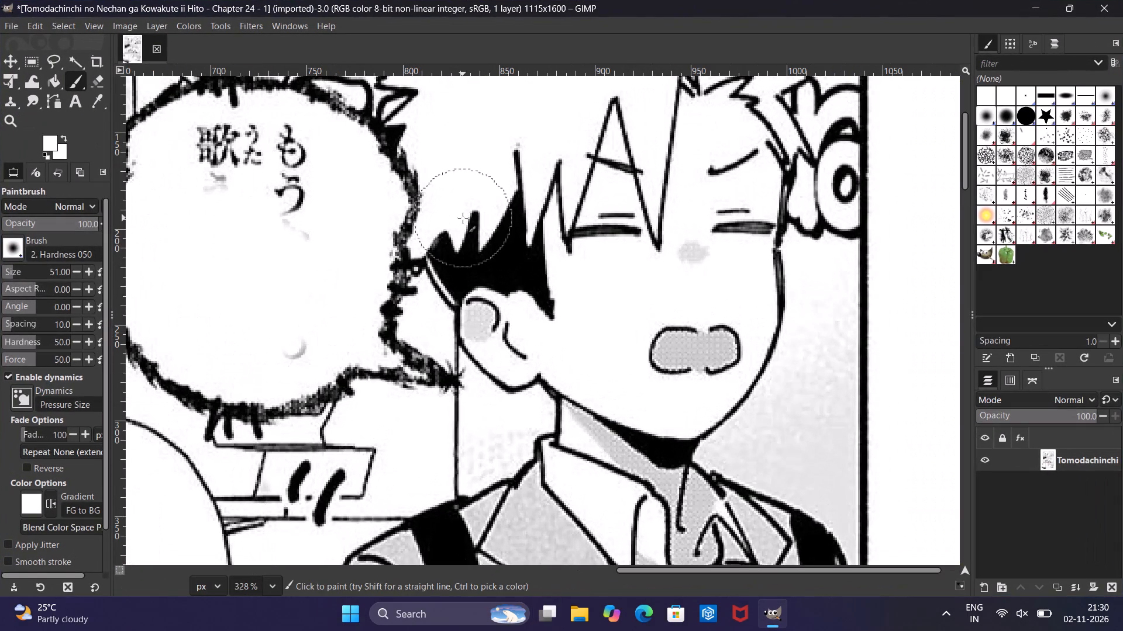
drag(286, 225, 259, 226)
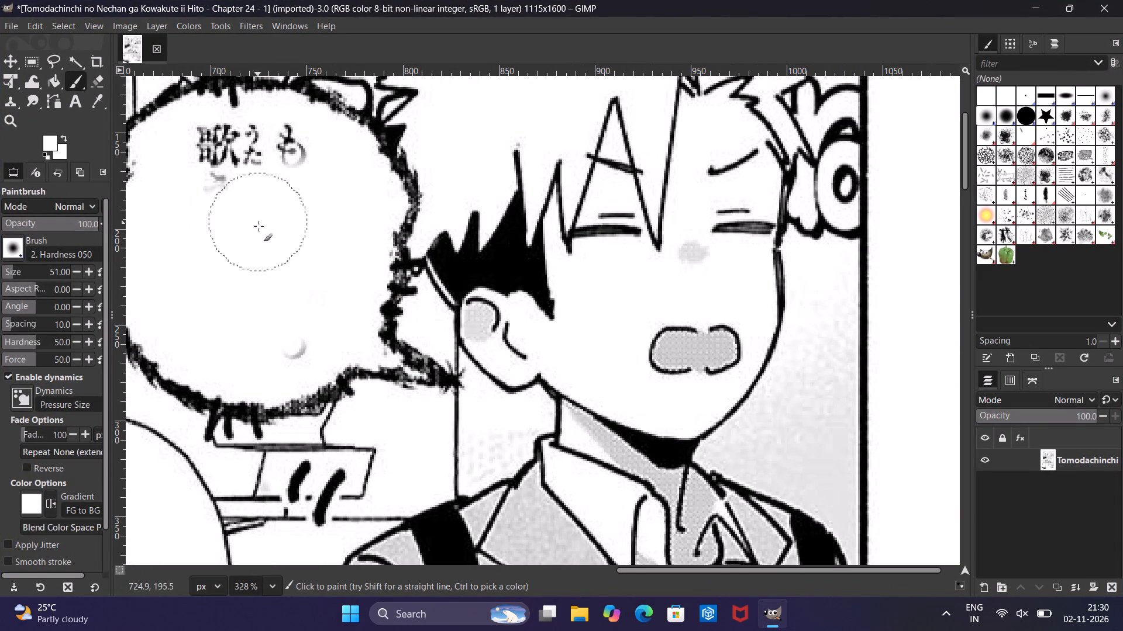
drag(259, 226, 235, 167)
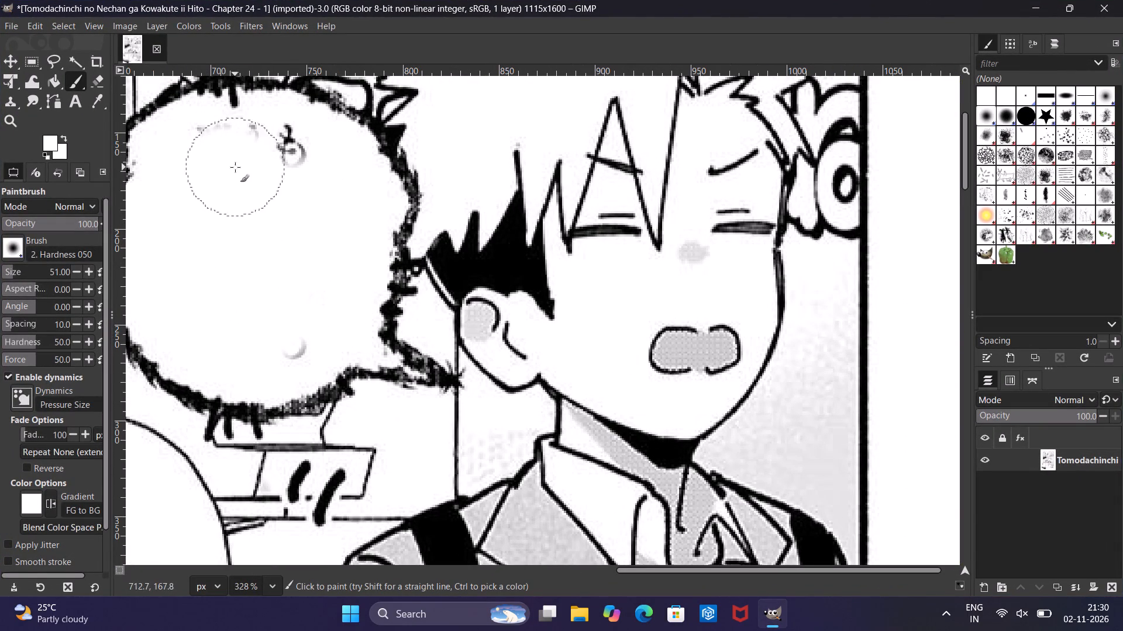
drag(235, 167, 237, 169)
ctrl+scroll(237, 169, up, 2)
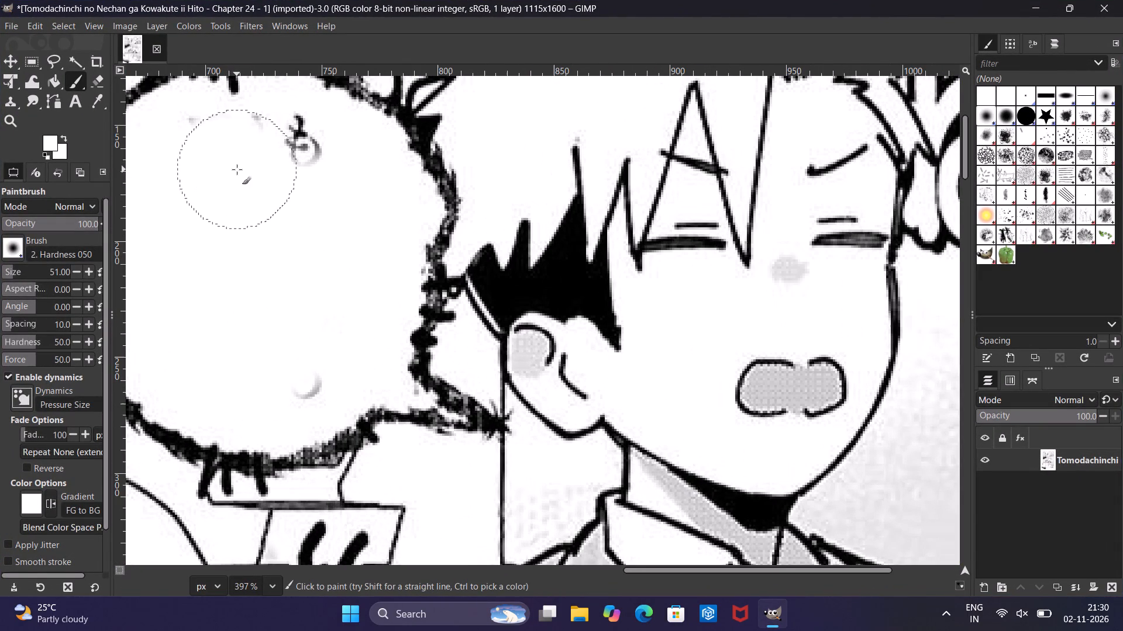
drag(190, 155, 224, 169)
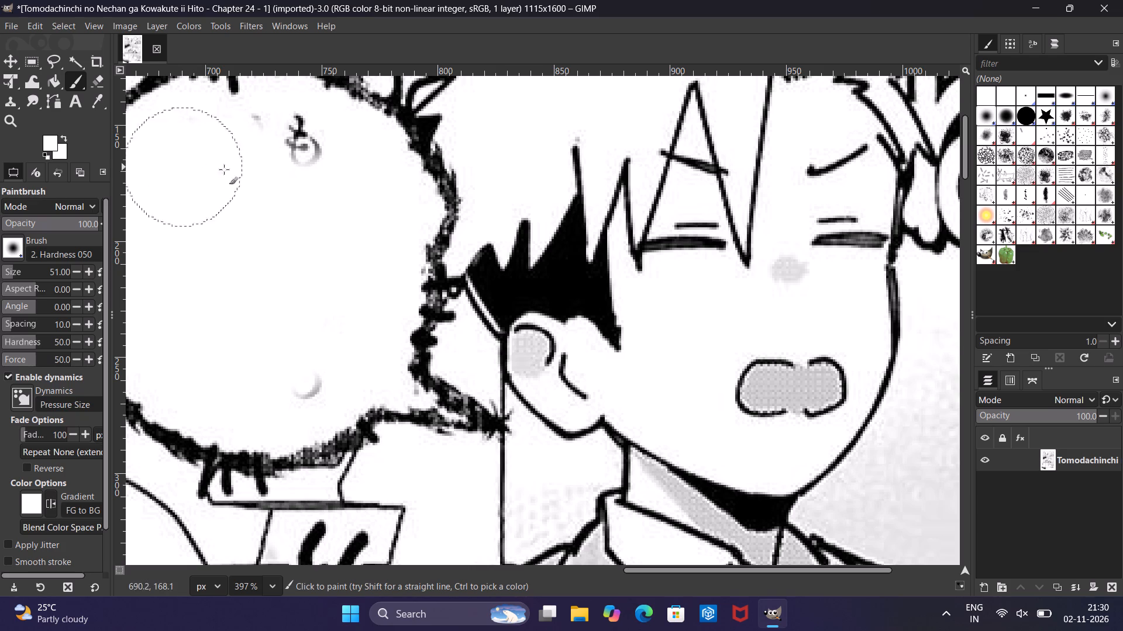
drag(224, 169, 287, 176)
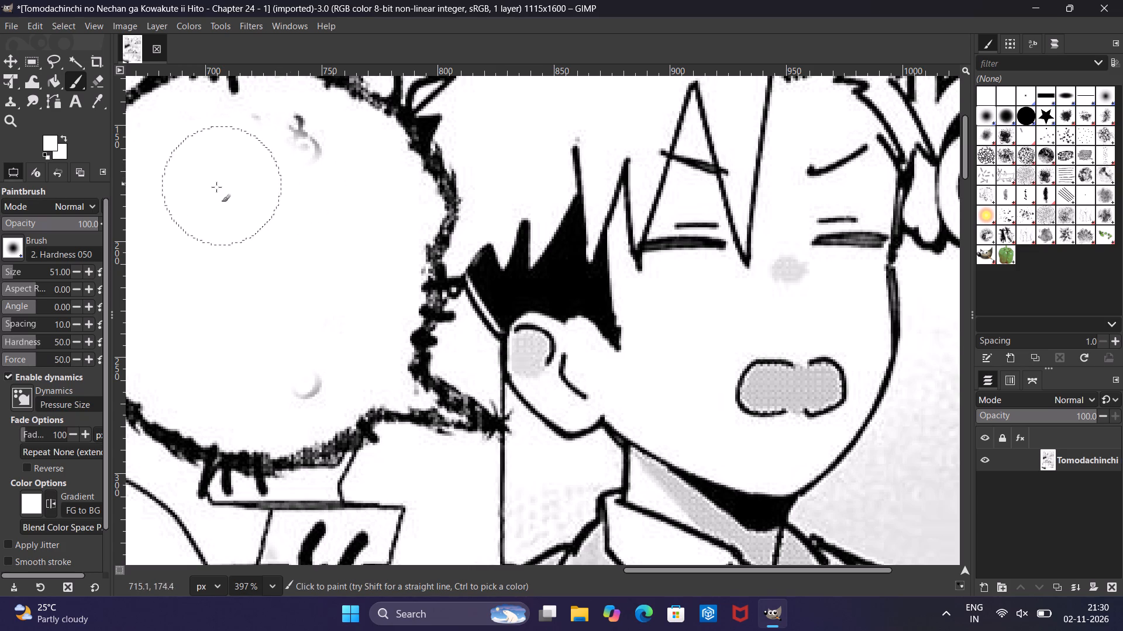
Reduce the Paintbrush size to 33 and paint white over the leftover grey smudges inside the jagged speech bubble.
double_click(83, 85)
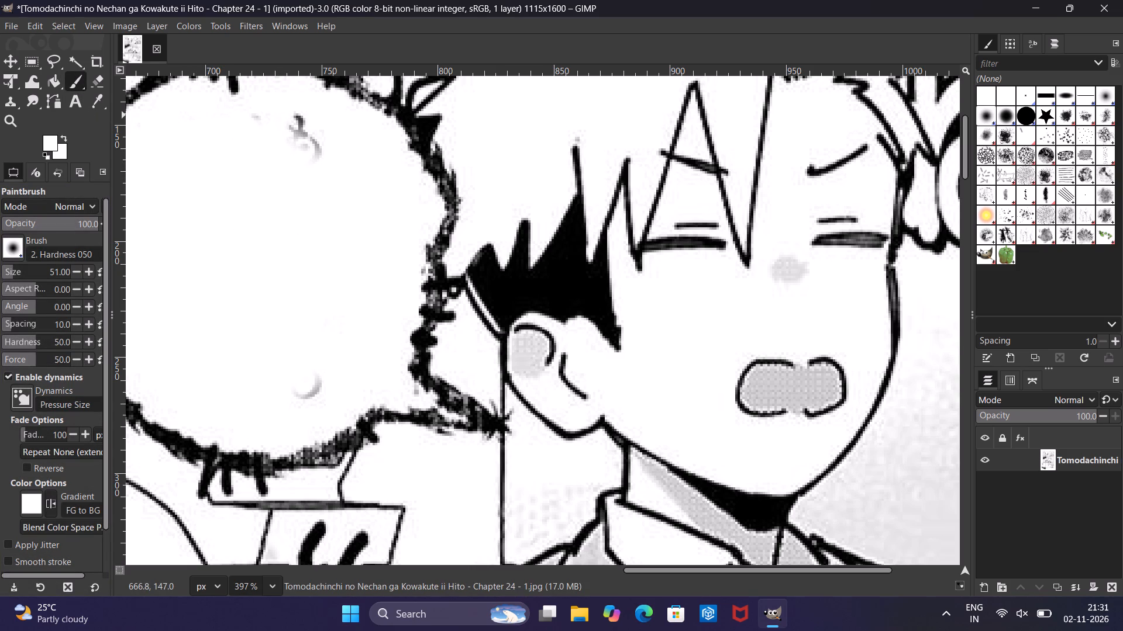
click(73, 273)
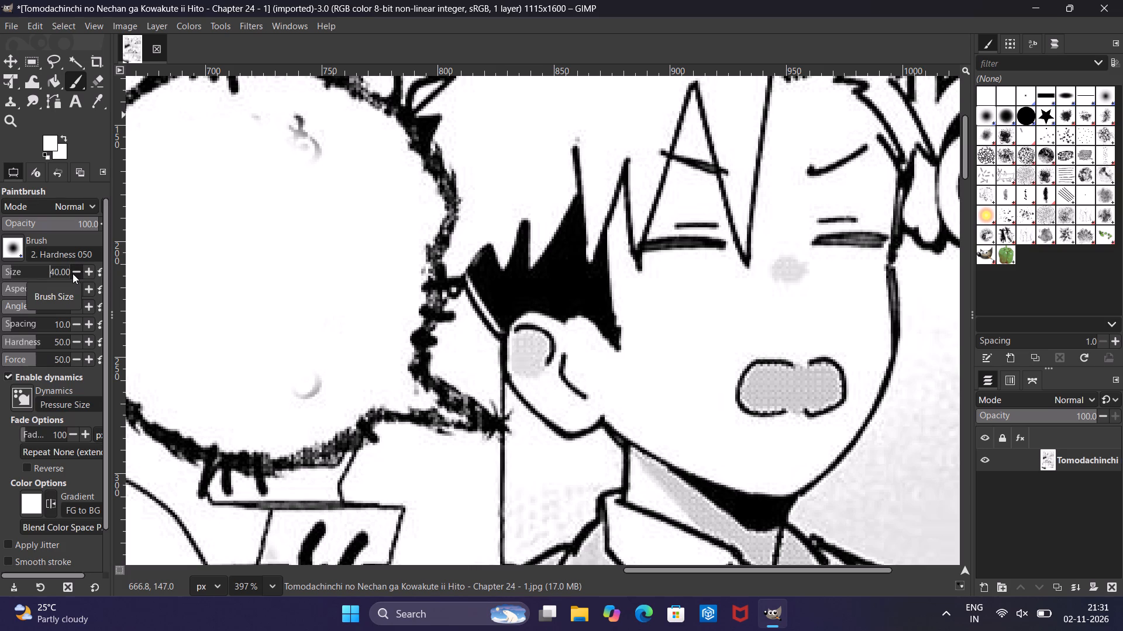
click(76, 272)
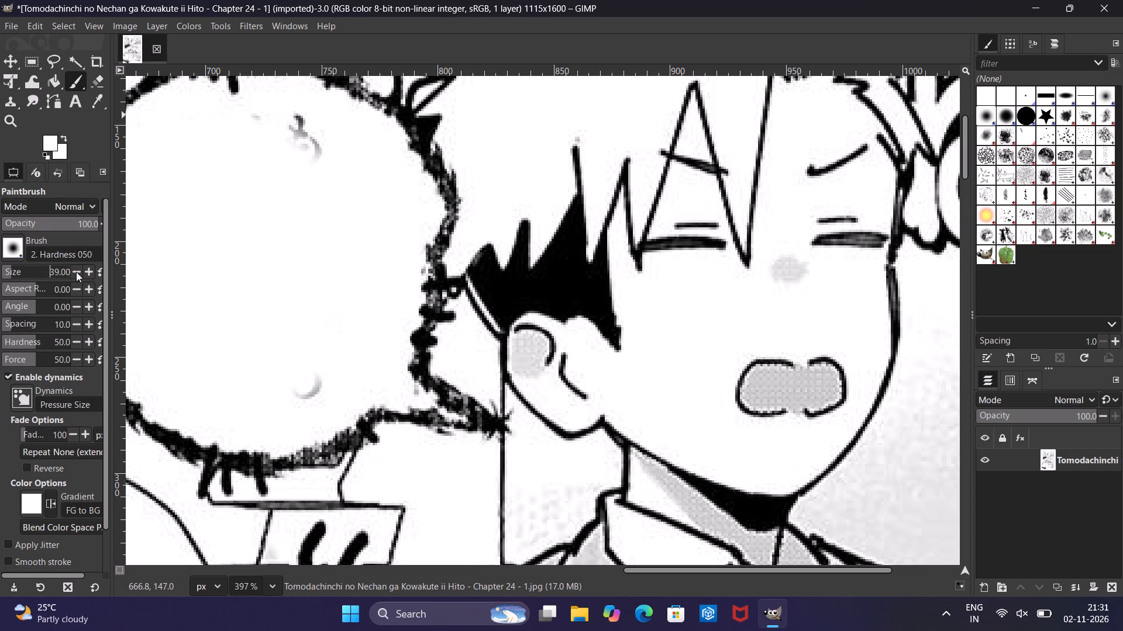
drag(265, 162, 286, 155)
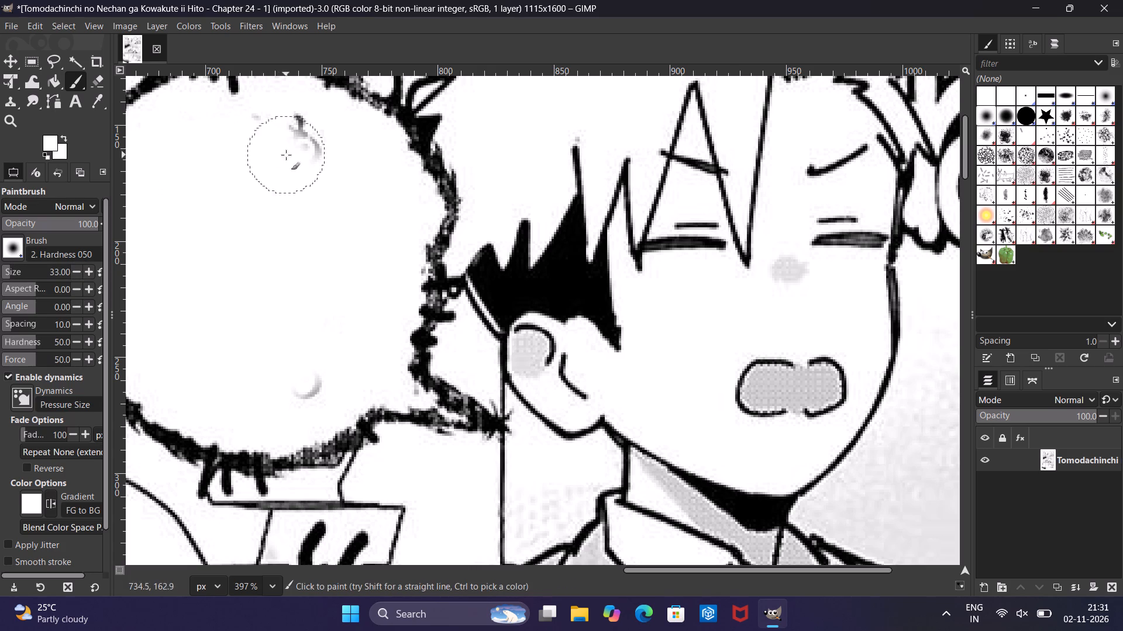
drag(286, 155, 299, 363)
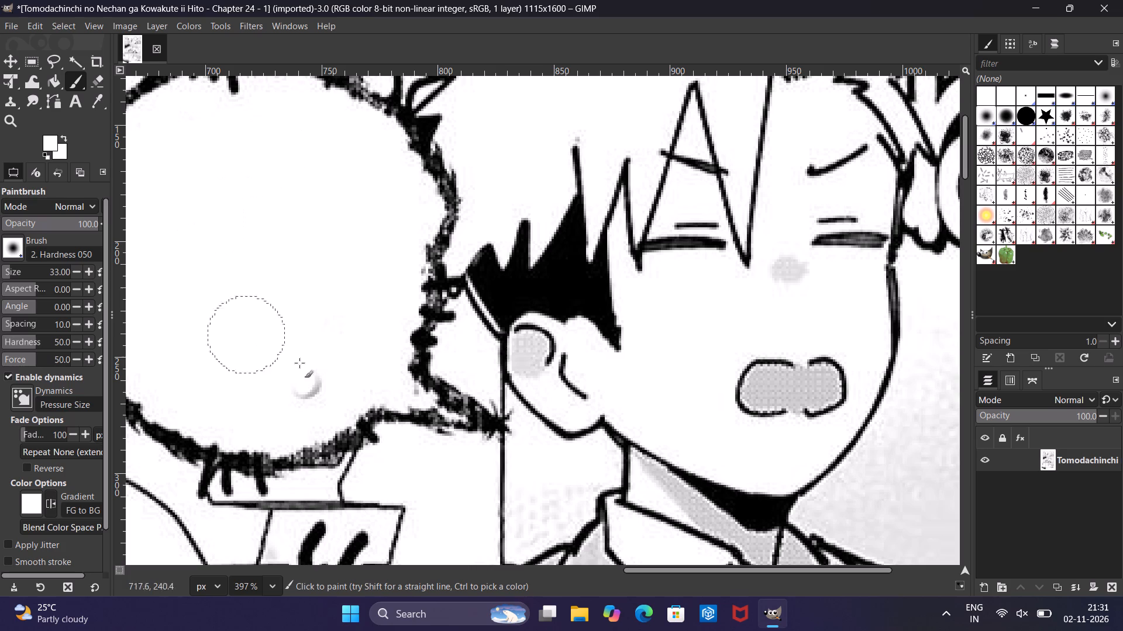
drag(299, 363, 318, 380)
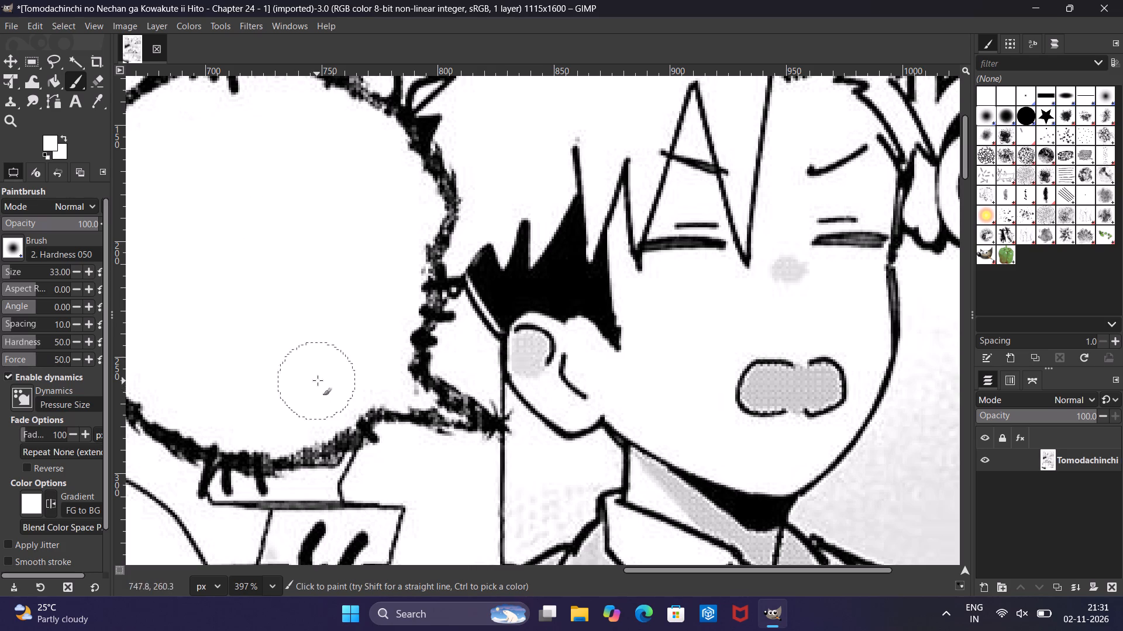
drag(318, 380, 285, 244)
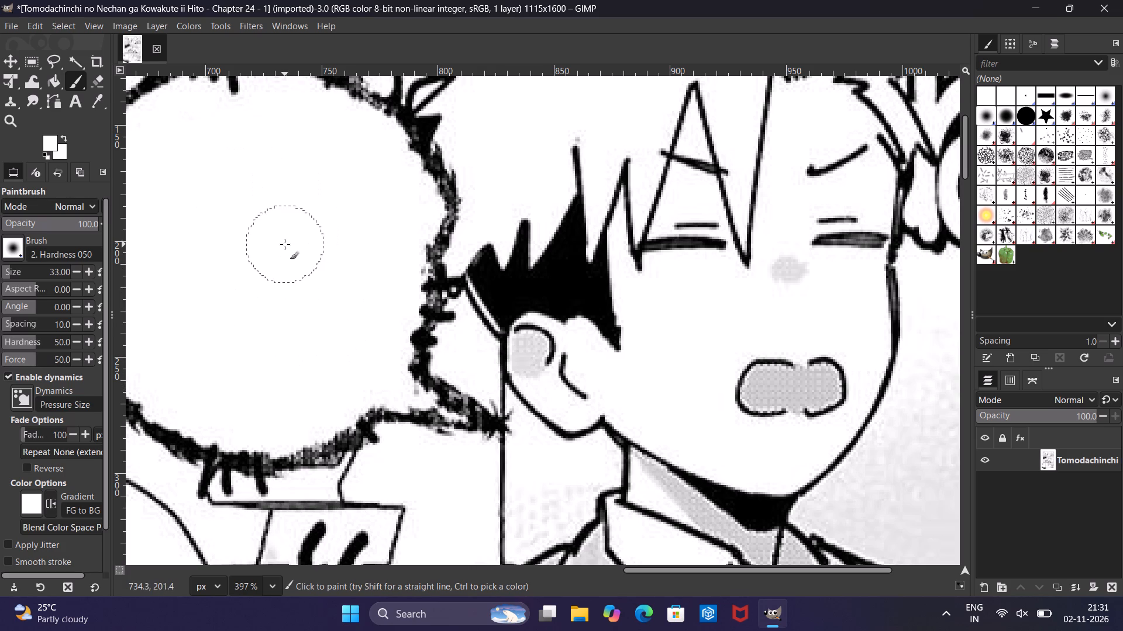
key(Return)
Save the page as an XCF project in the Ch 24 folder under the suggested file name.
ctrl+scroll(359, 244, down, 1)
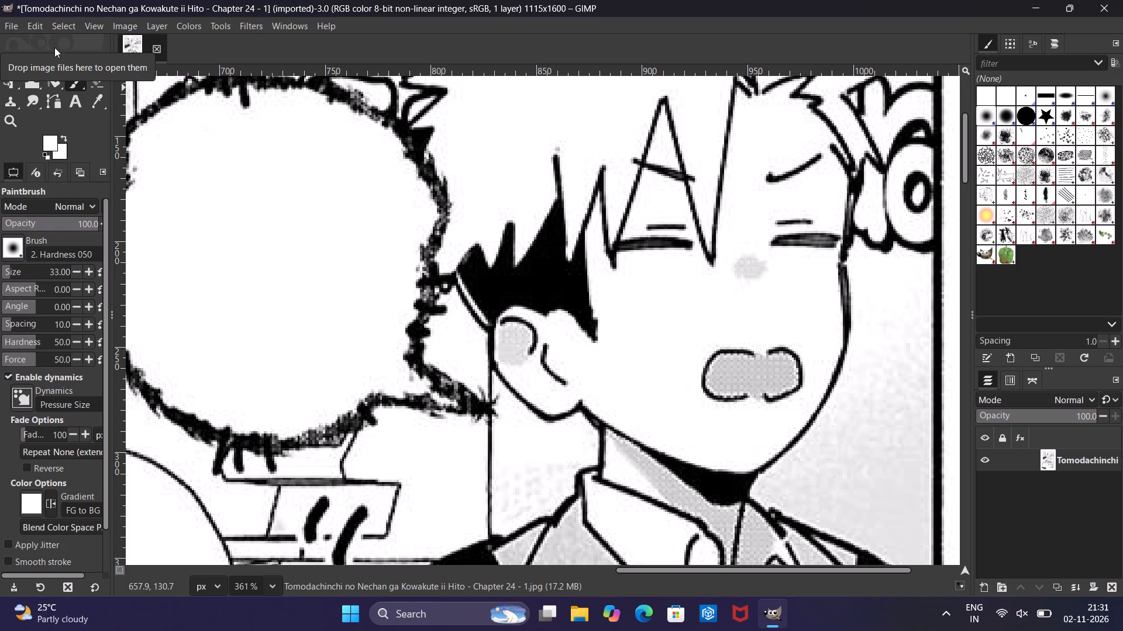
key(ctrl+s)
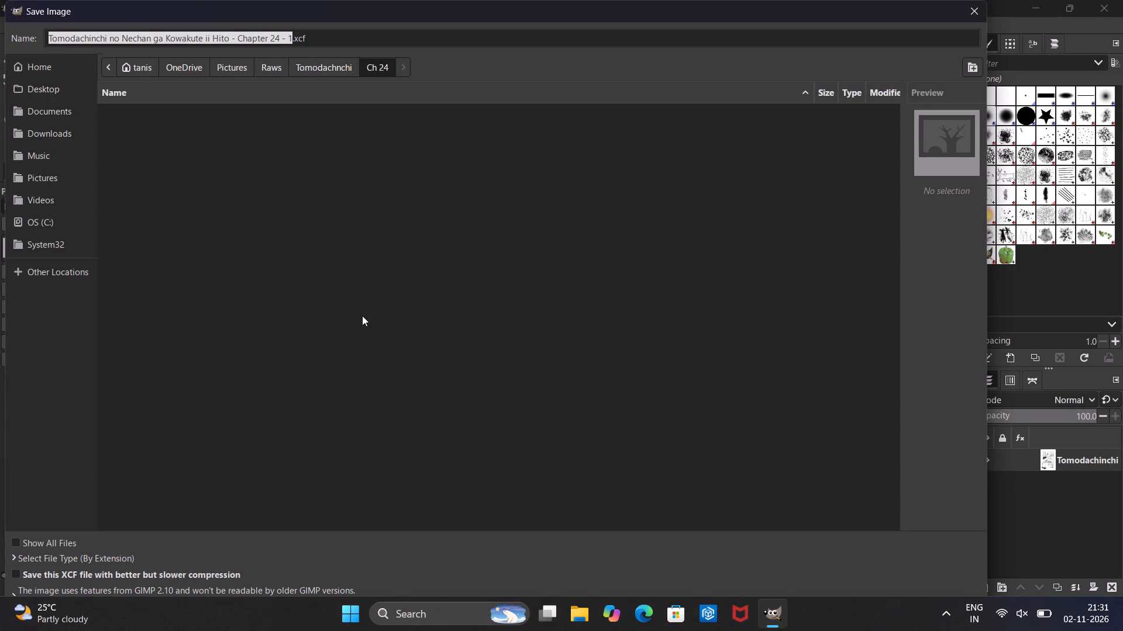
click(431, 99)
key(Return)
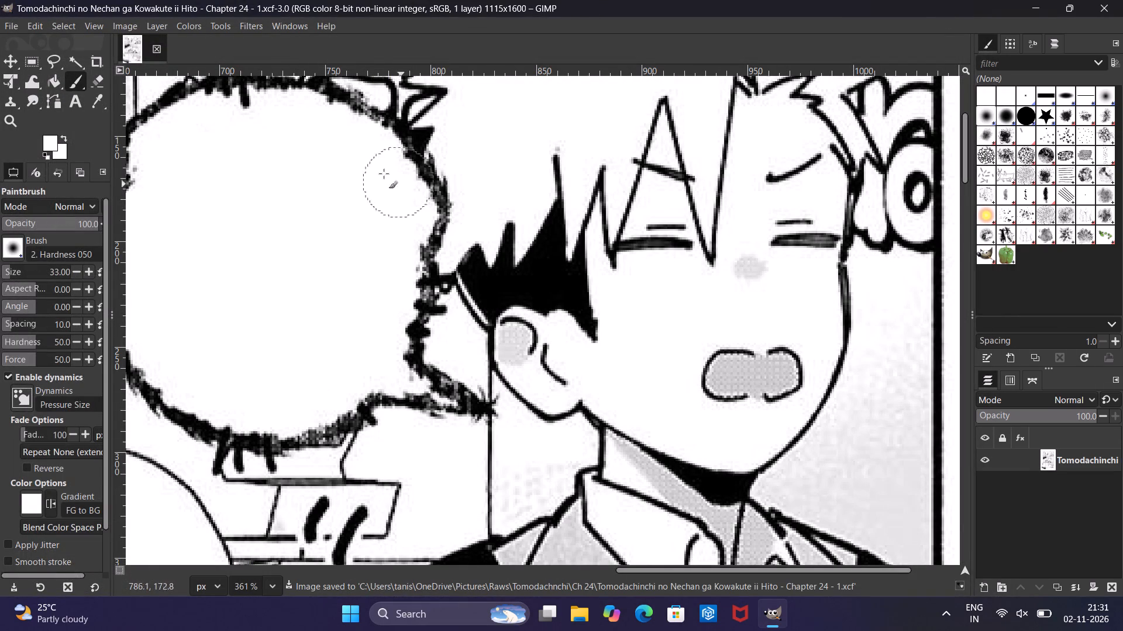
Close GIMP.
click(20, 29)
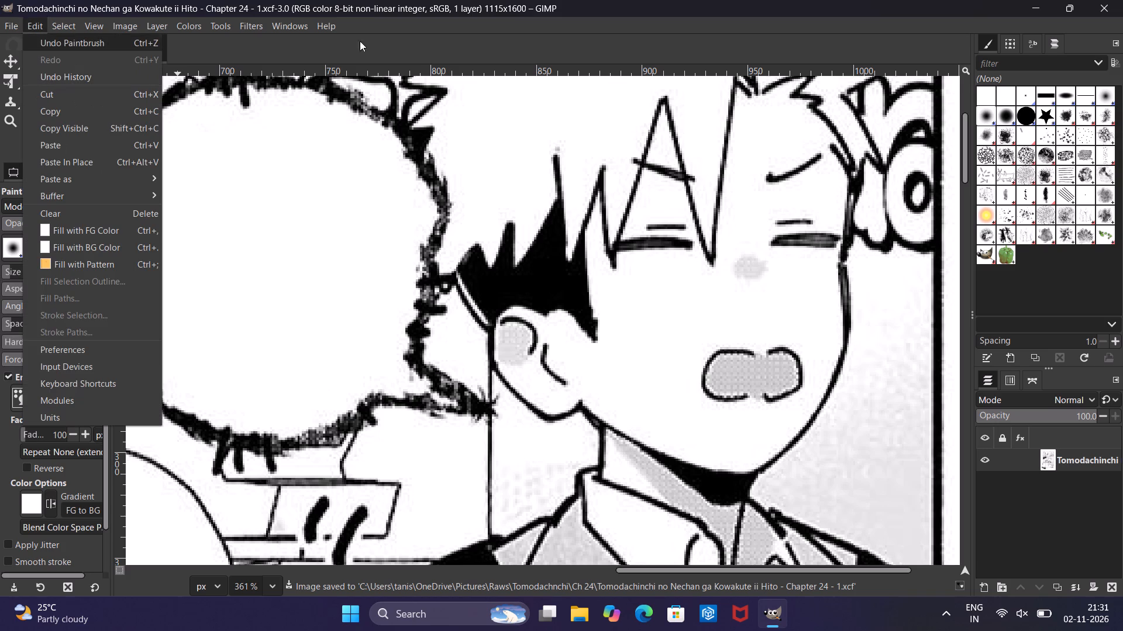
click(1122, 0)
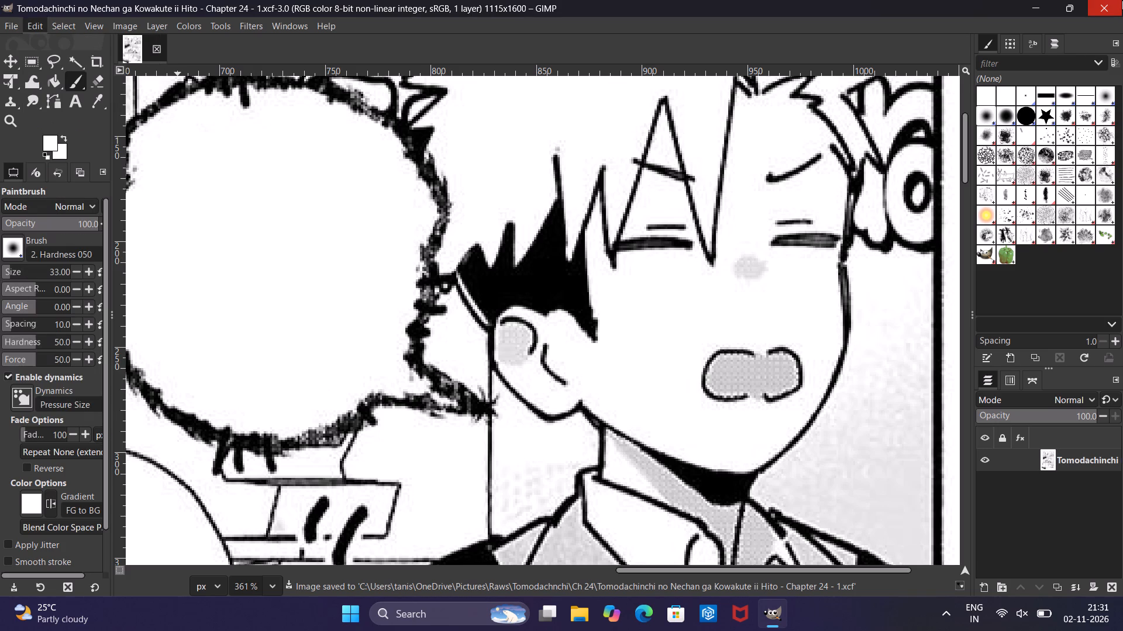
click(1122, 0)
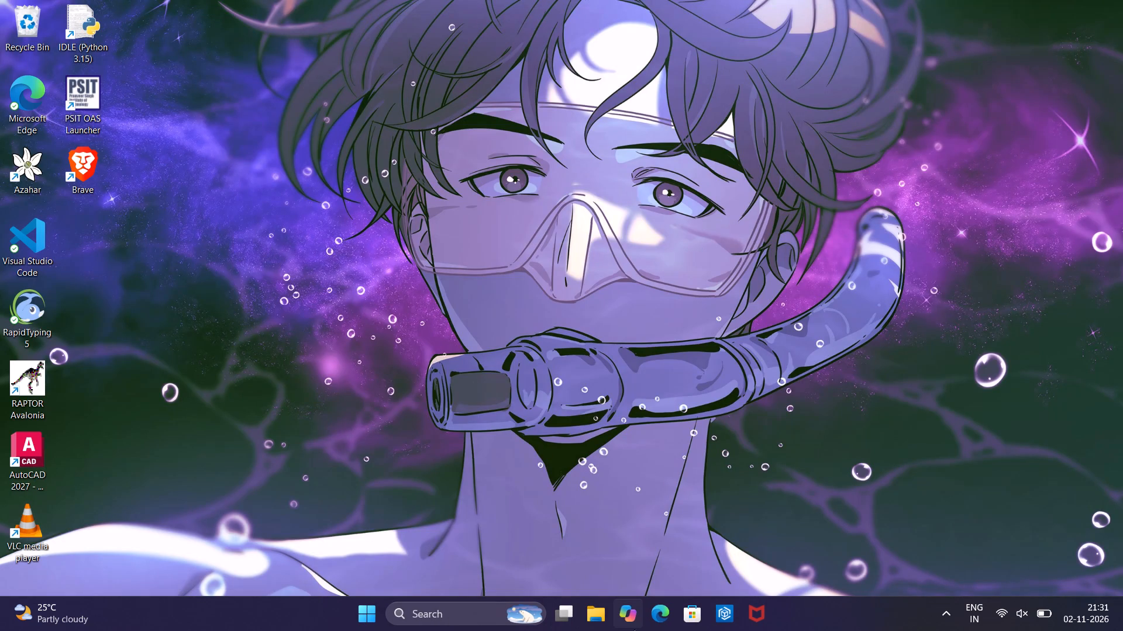
Open File Explorer and look through Downloads and the Gallery for the saved page, viewing the first November 2026 image.
click(599, 608)
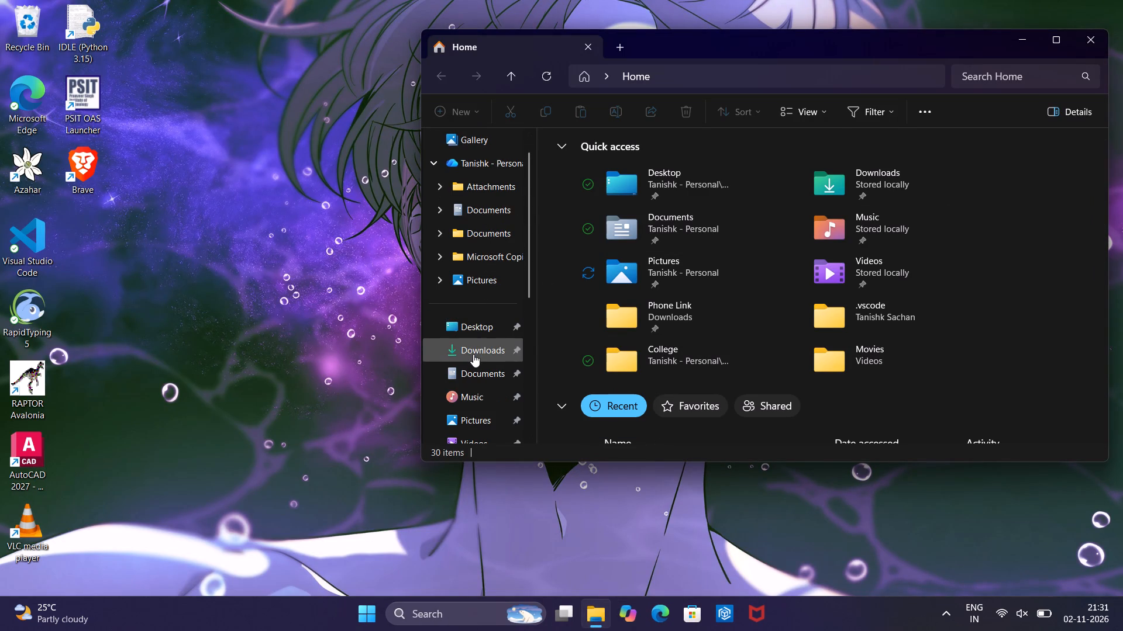
click(473, 354)
scroll(478, 217, up, 1)
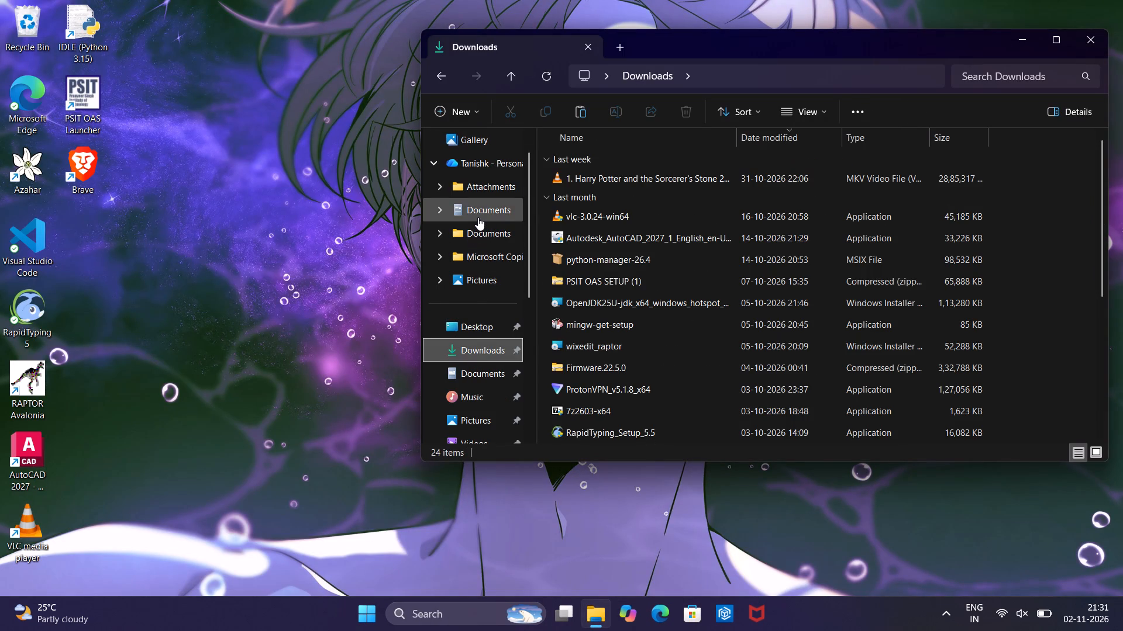
scroll(478, 217, up, 3)
click(489, 175)
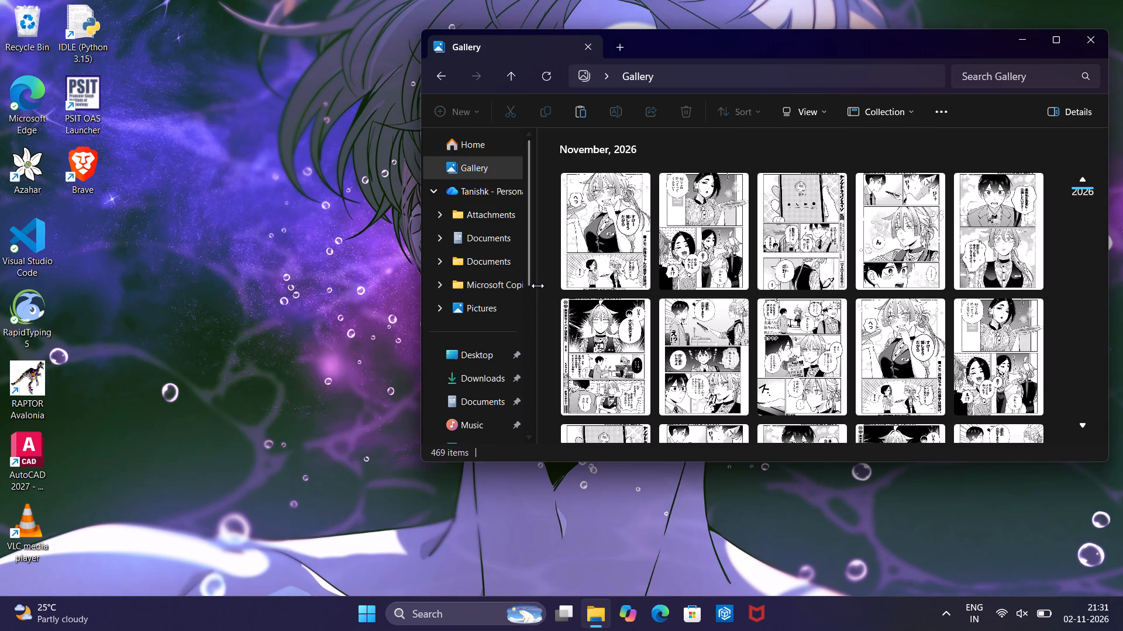
scroll(538, 288, down, 1)
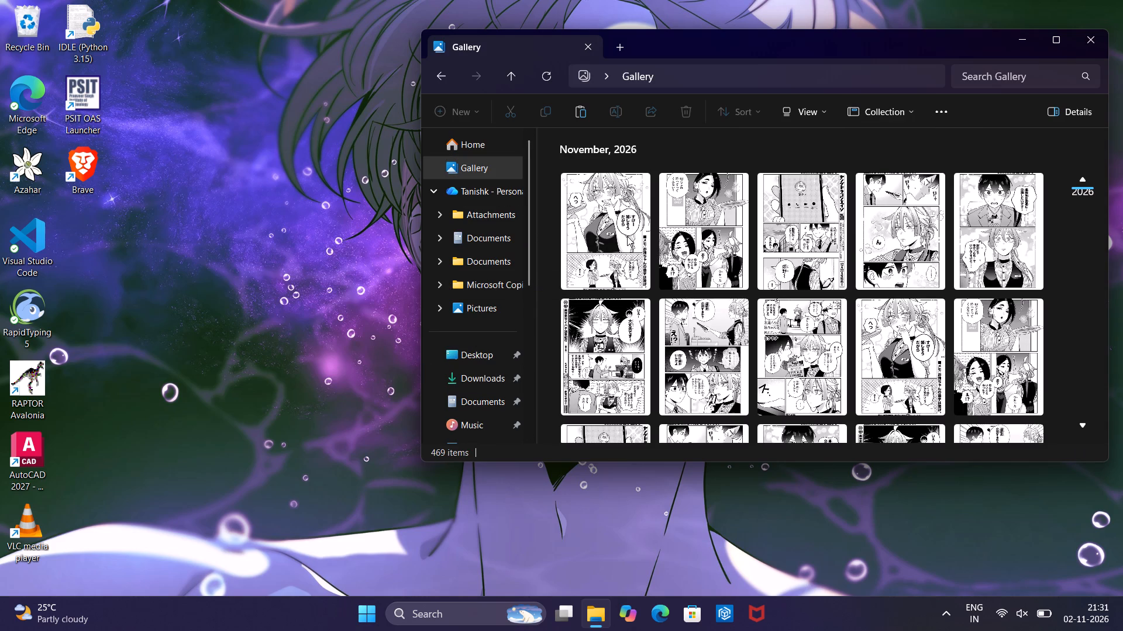
double_click(627, 236)
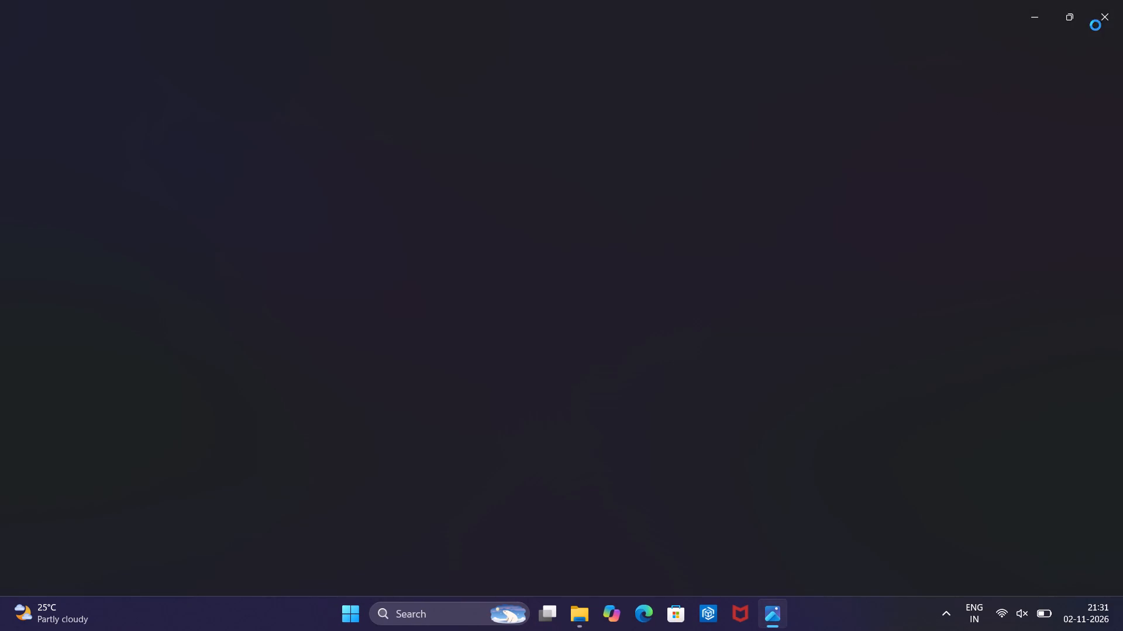
click(1088, 8)
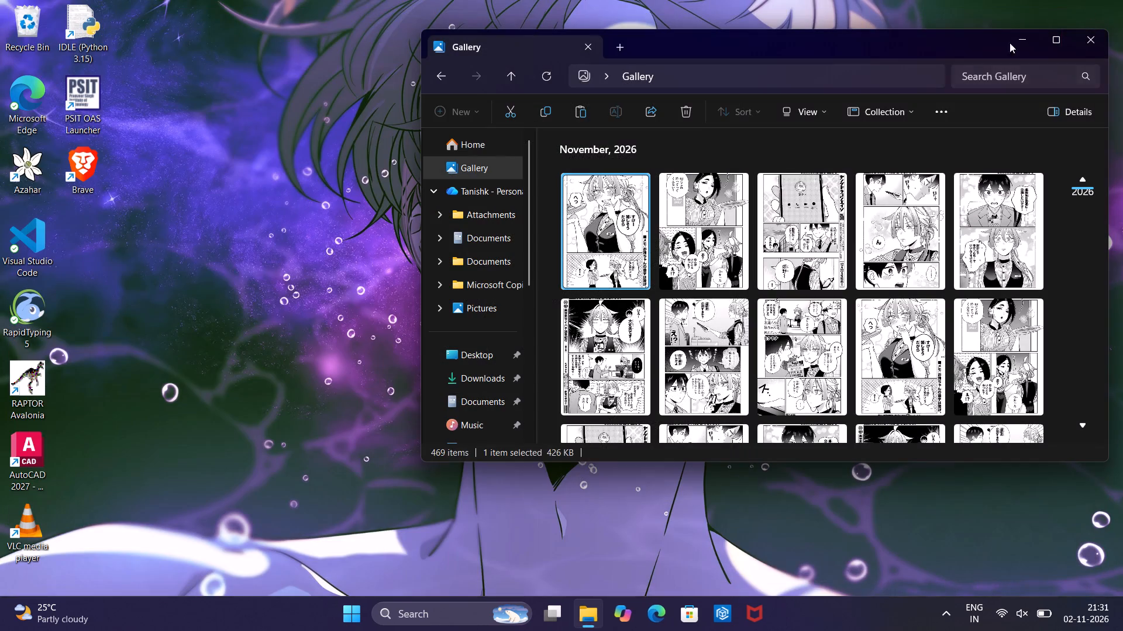
scroll(734, 293, down, 3)
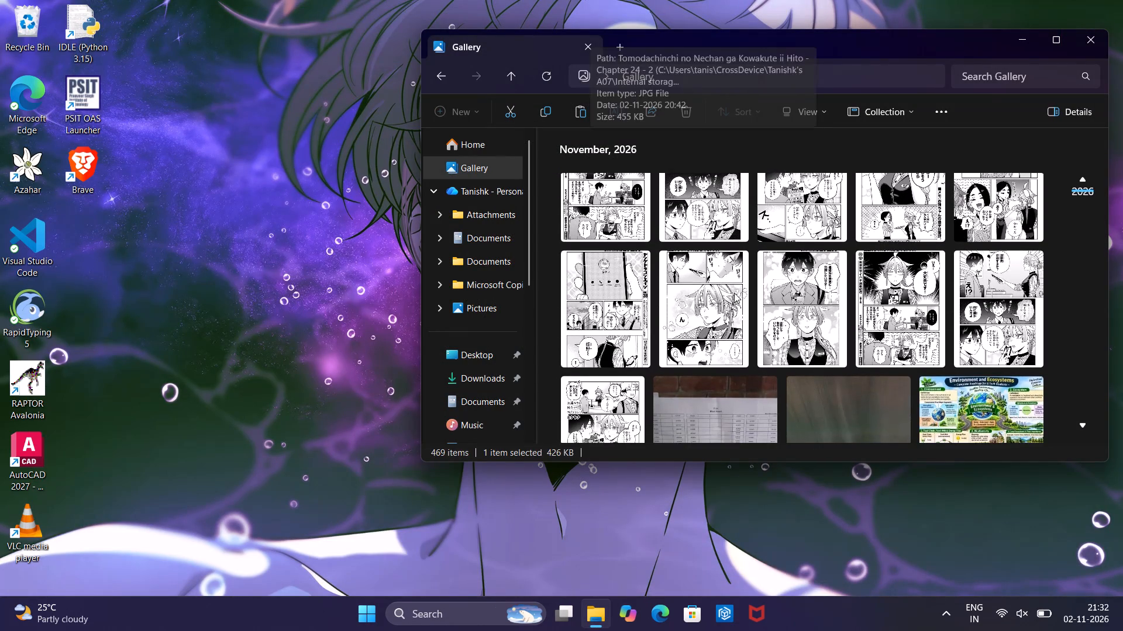
scroll(474, 394, down, 1)
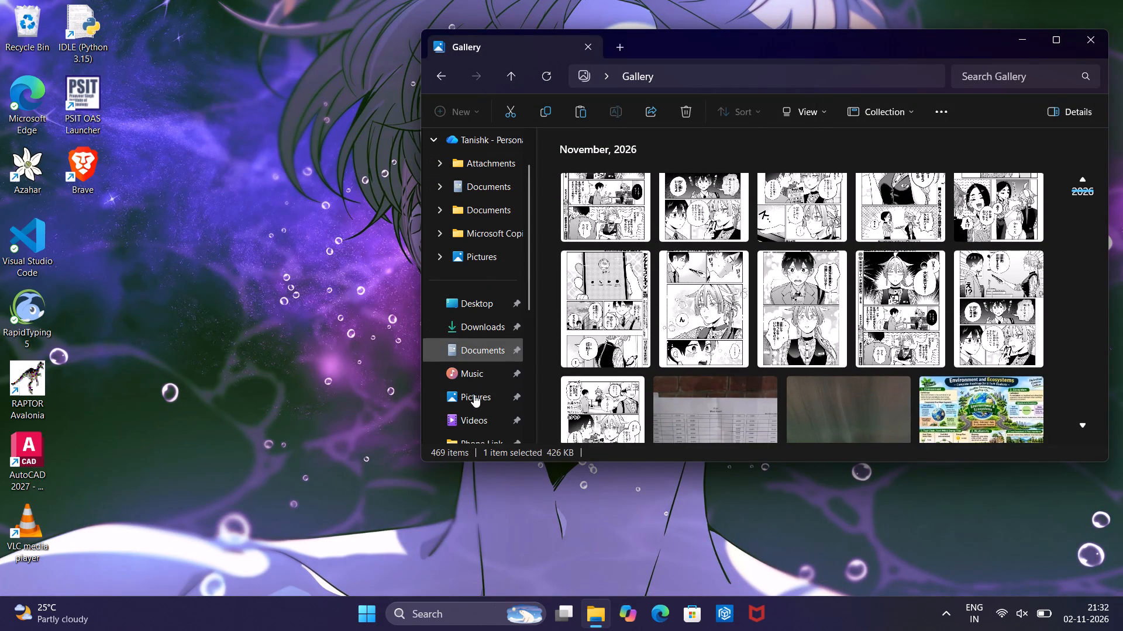
Search the Pictures folder for xcf.
click(474, 394)
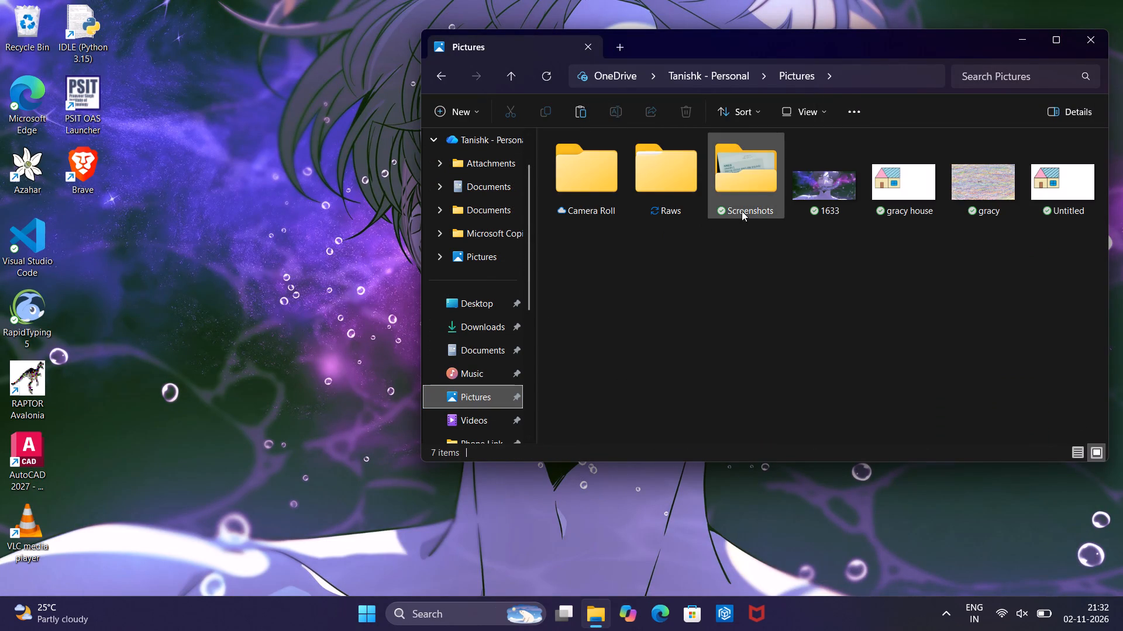
scroll(480, 377, down, 1)
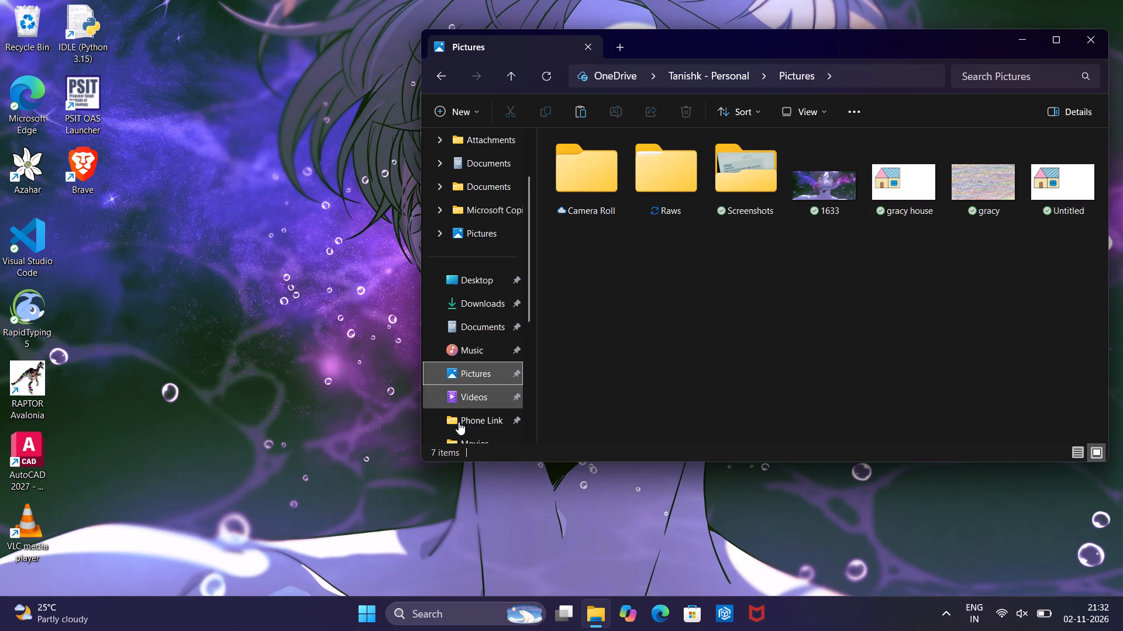
scroll(496, 325, up, 2)
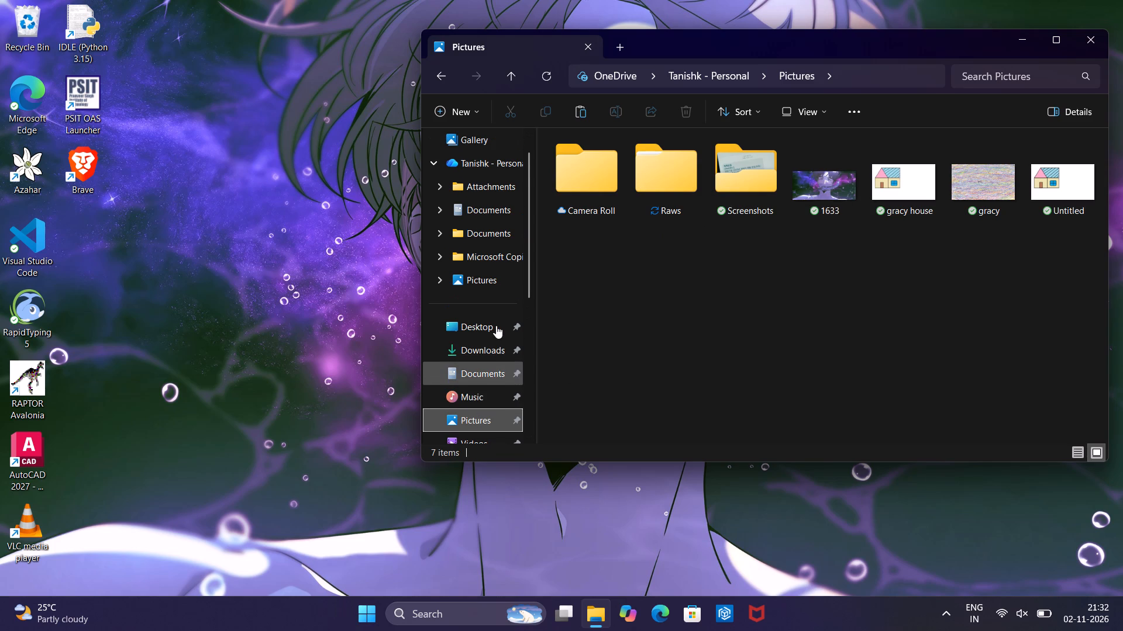
scroll(496, 325, up, 2)
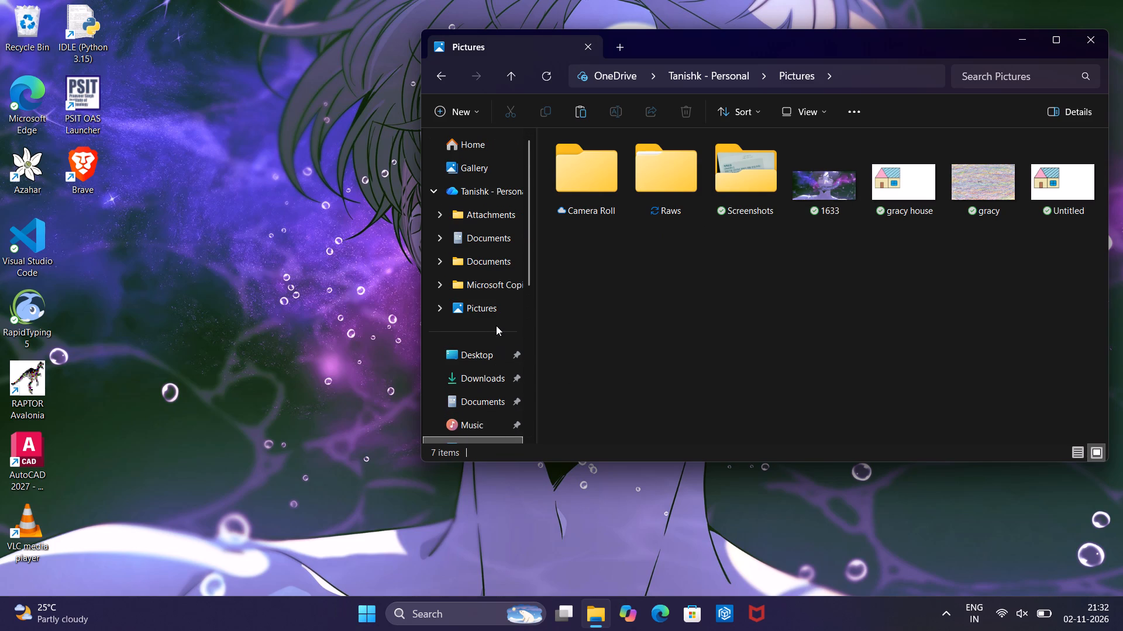
scroll(496, 325, up, 1)
drag(975, 63, 988, 83)
click(988, 83)
text(xc)
key(f)
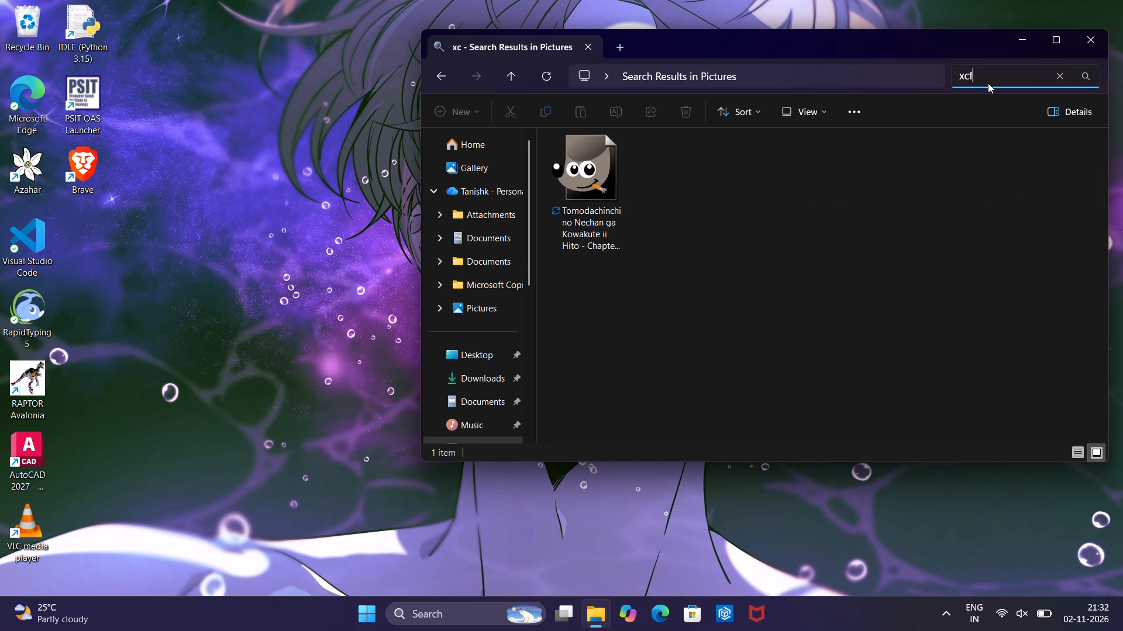
Go to the folder containing the found XCF file and open the Chapter 24 page 1 XCF project in GIMP.
right_click(595, 225)
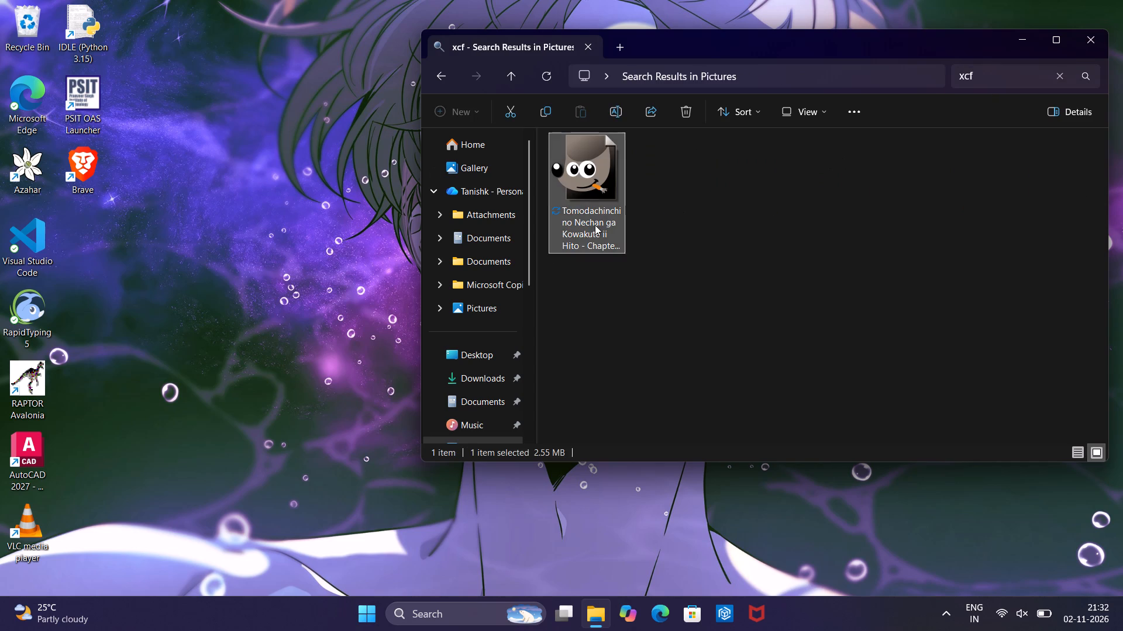
click(669, 236)
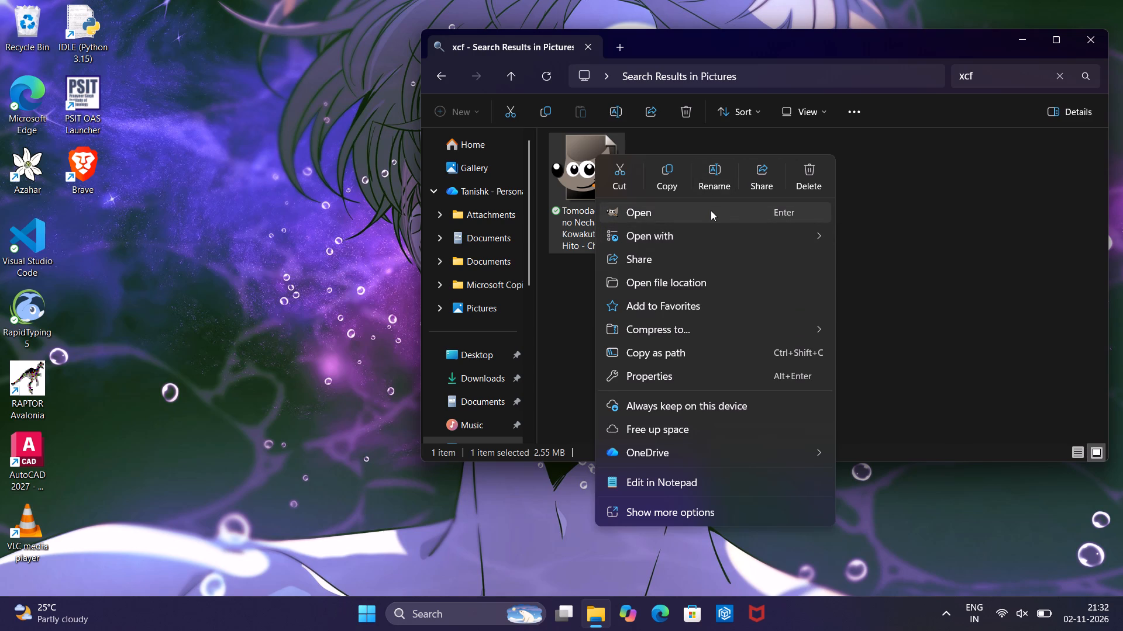
click(700, 292)
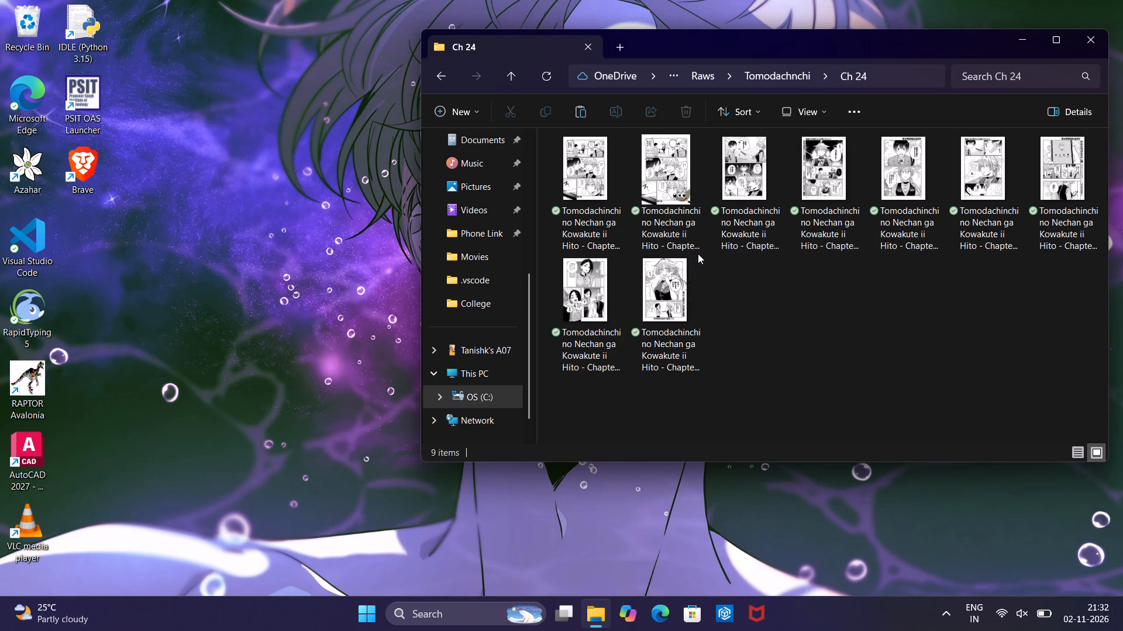
click(698, 254)
drag(698, 254, 678, 215)
double_click(678, 215)
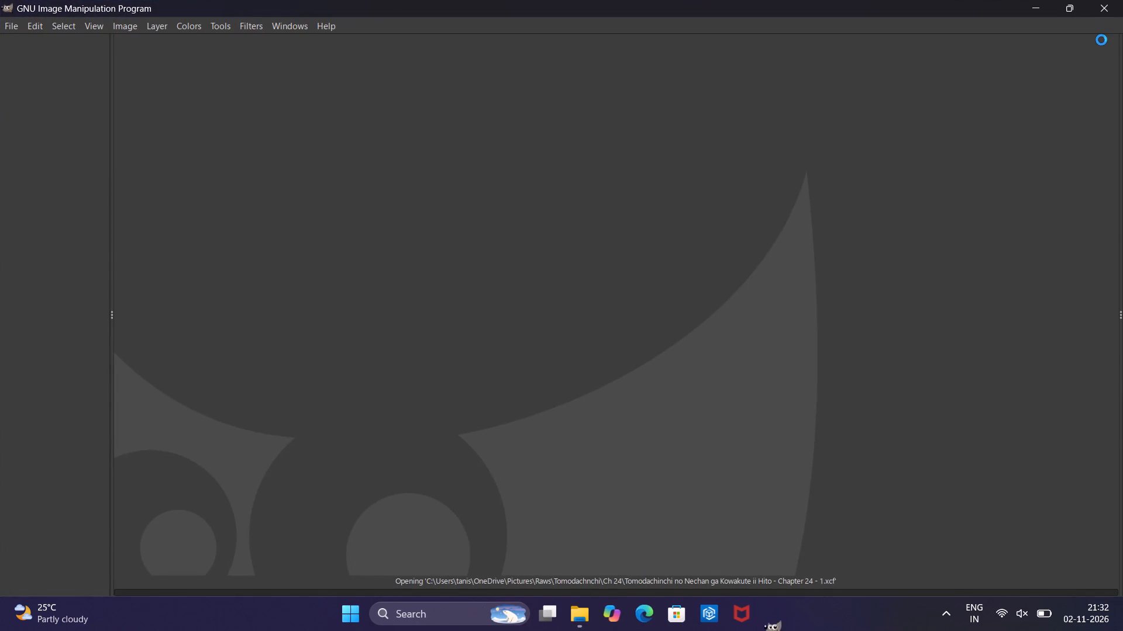
ctrl+scroll(1101, 40, down, 1)
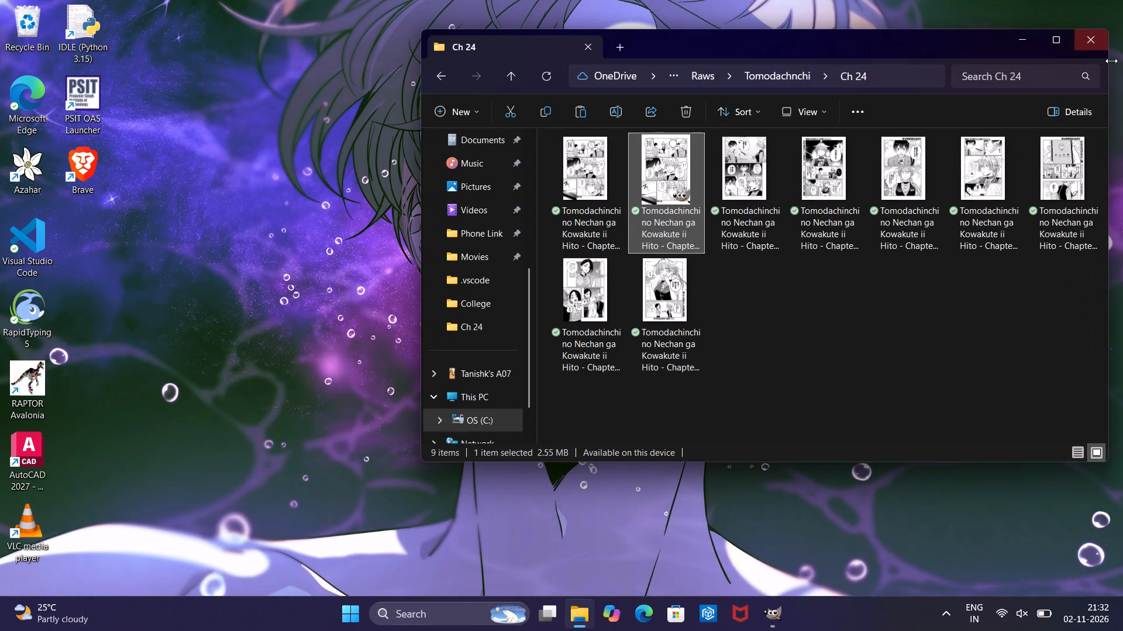
Close the Ch 24 File Explorer window.
drag(1100, 53, 1057, 114)
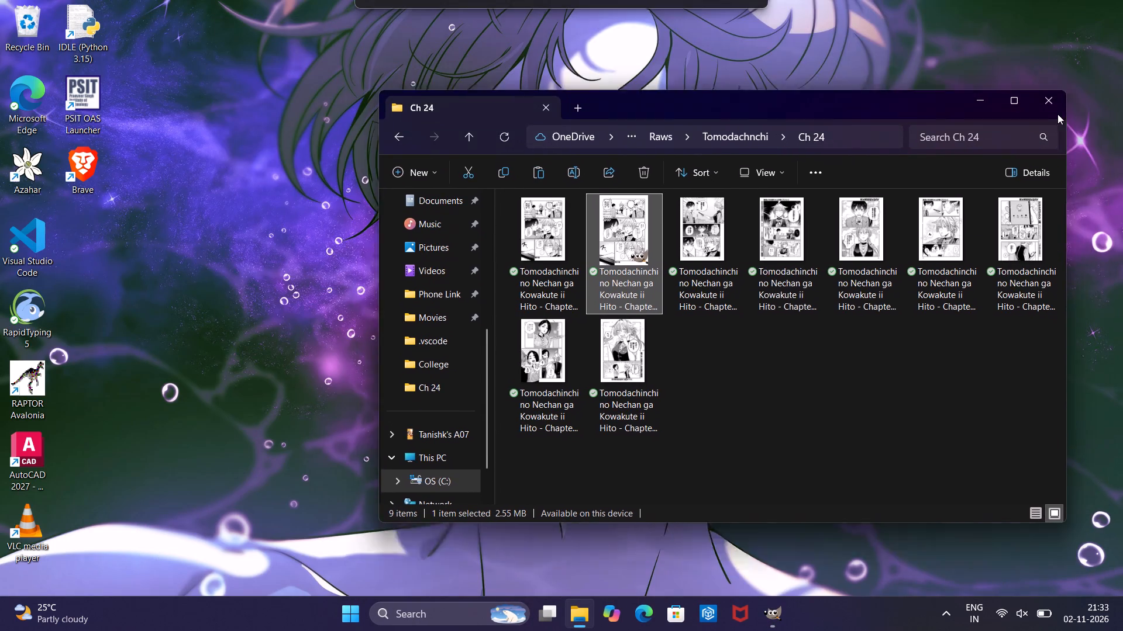
drag(1057, 114, 990, 587)
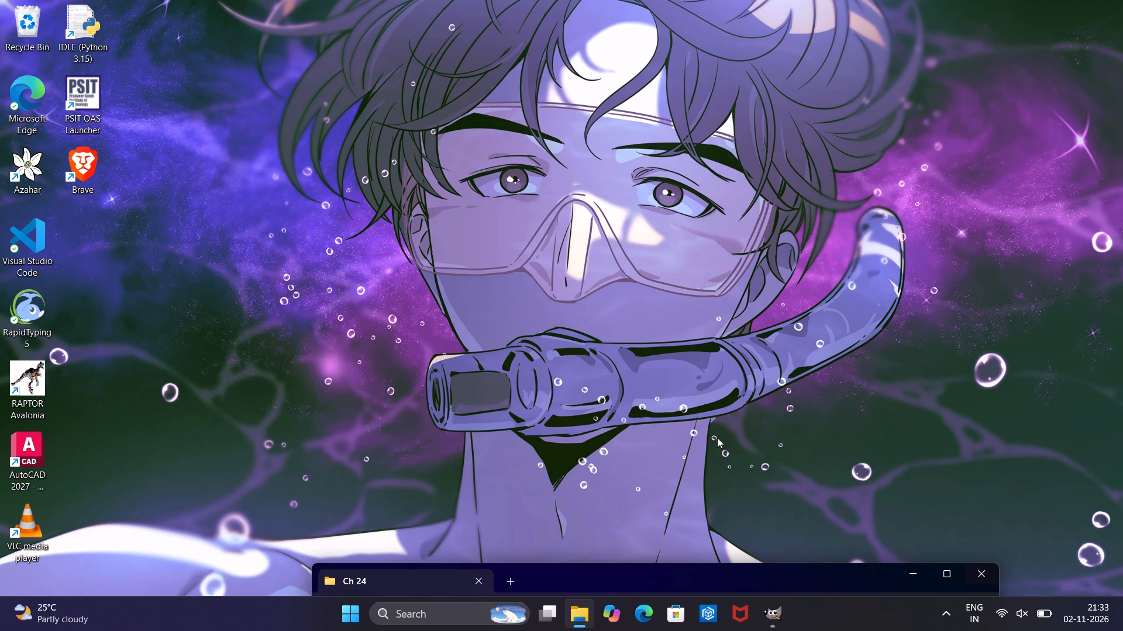
click(977, 580)
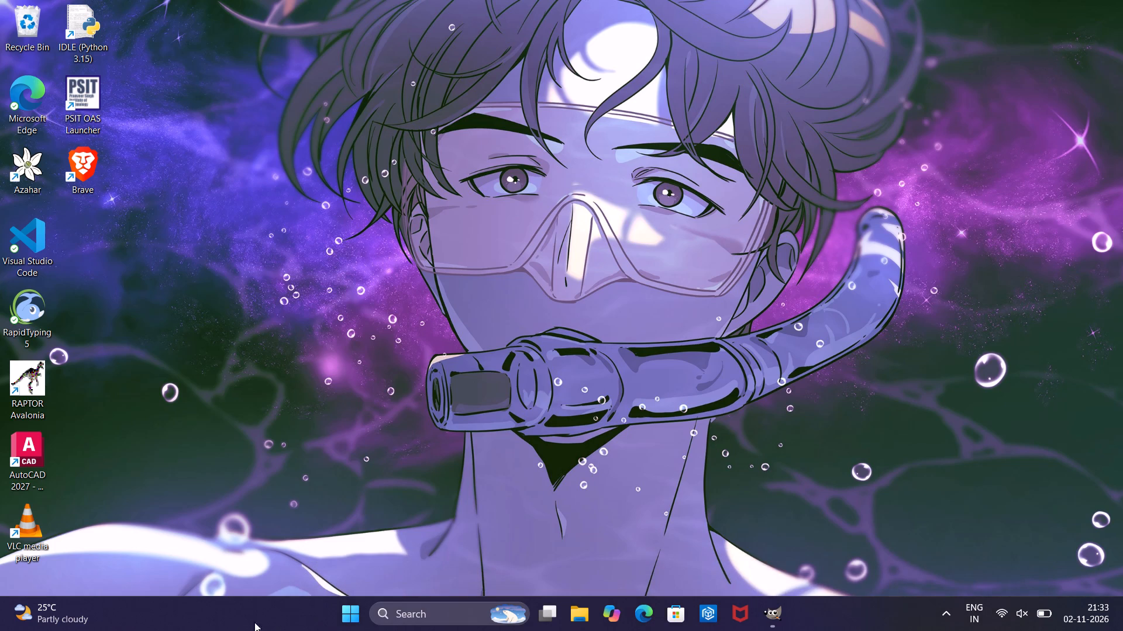
Search File Explorer's Home for xcf and open the found Chapter 24 page 1 project in GIMP.
click(411, 602)
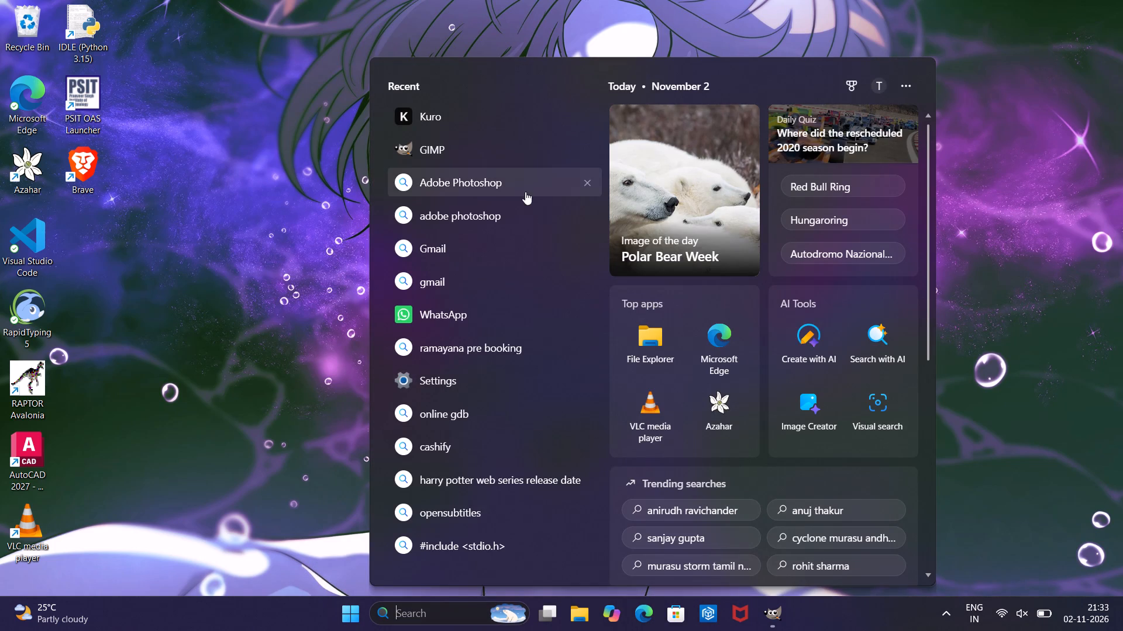
click(593, 603)
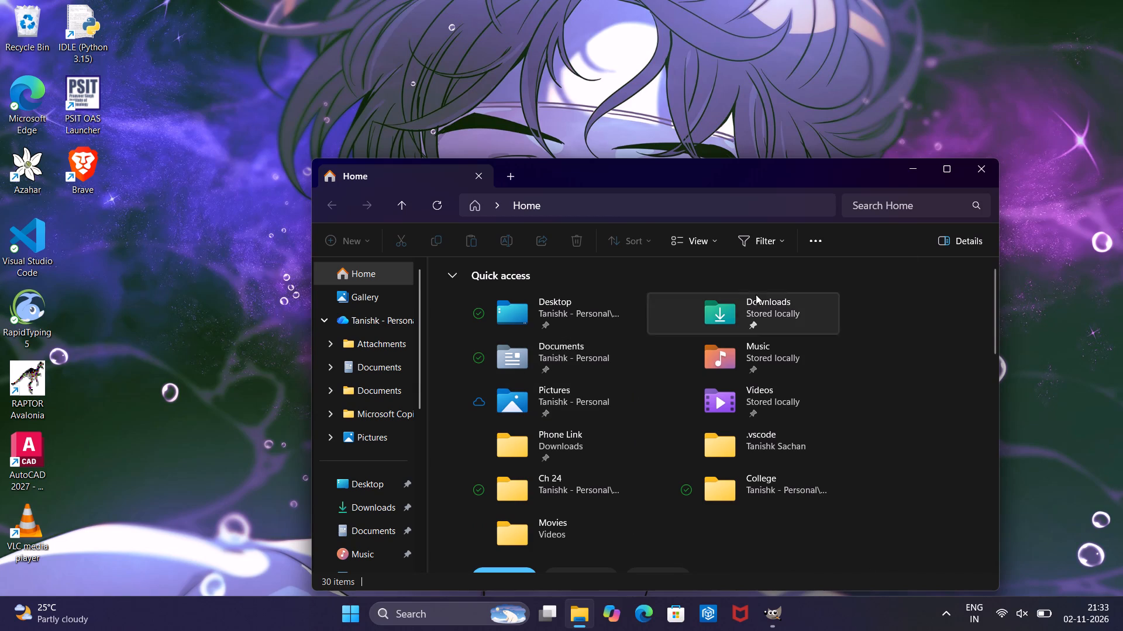
click(910, 206)
text(xcf)
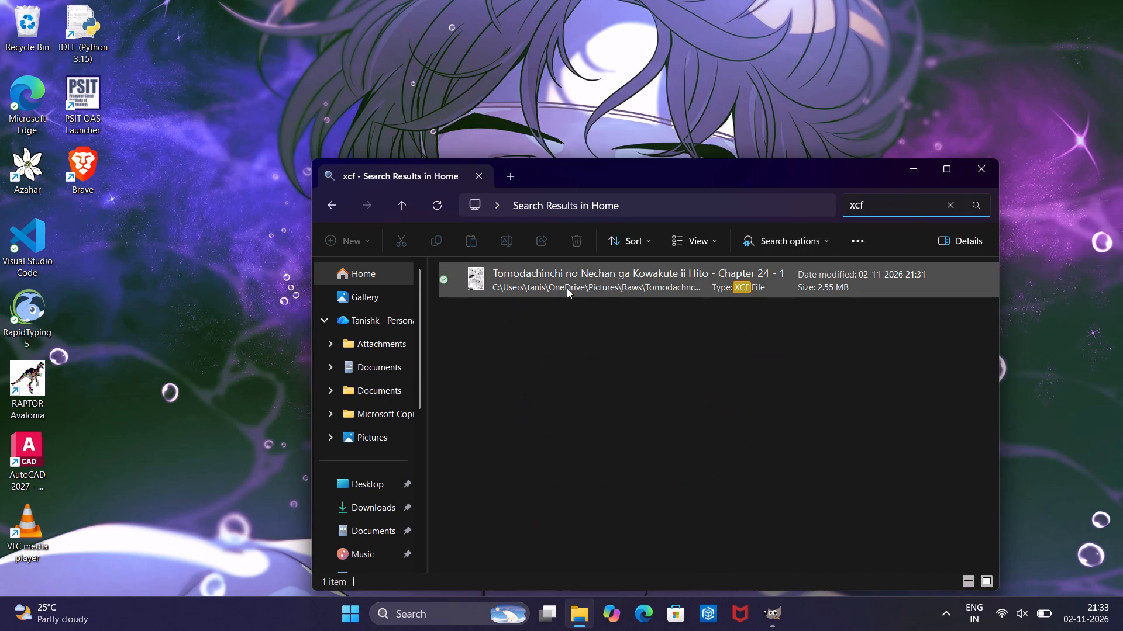
right_click(533, 270)
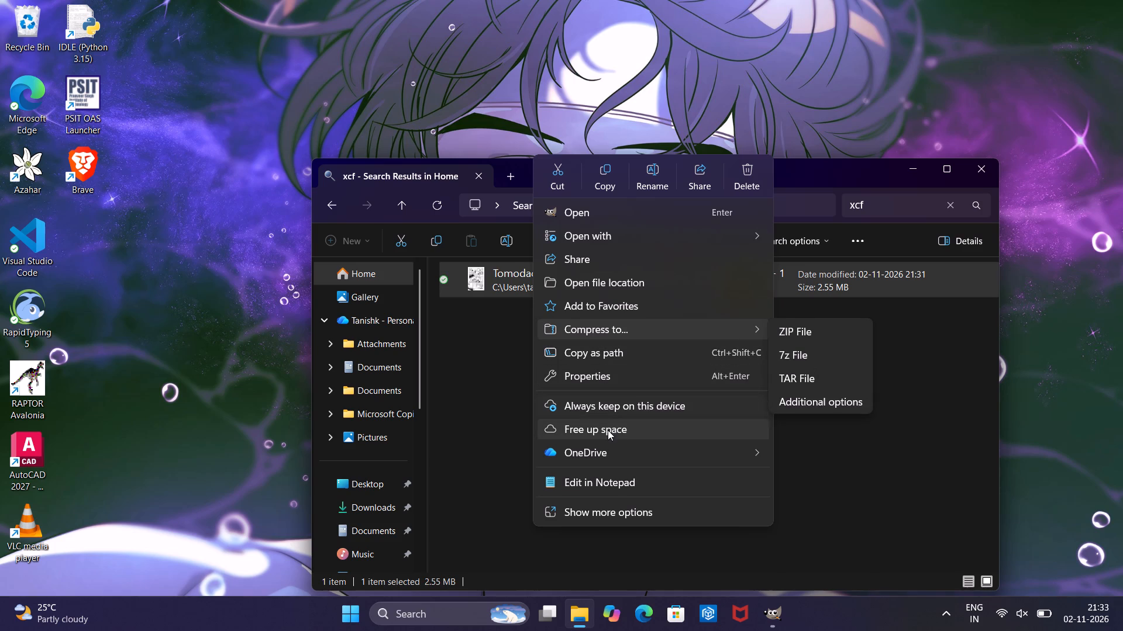
click(655, 237)
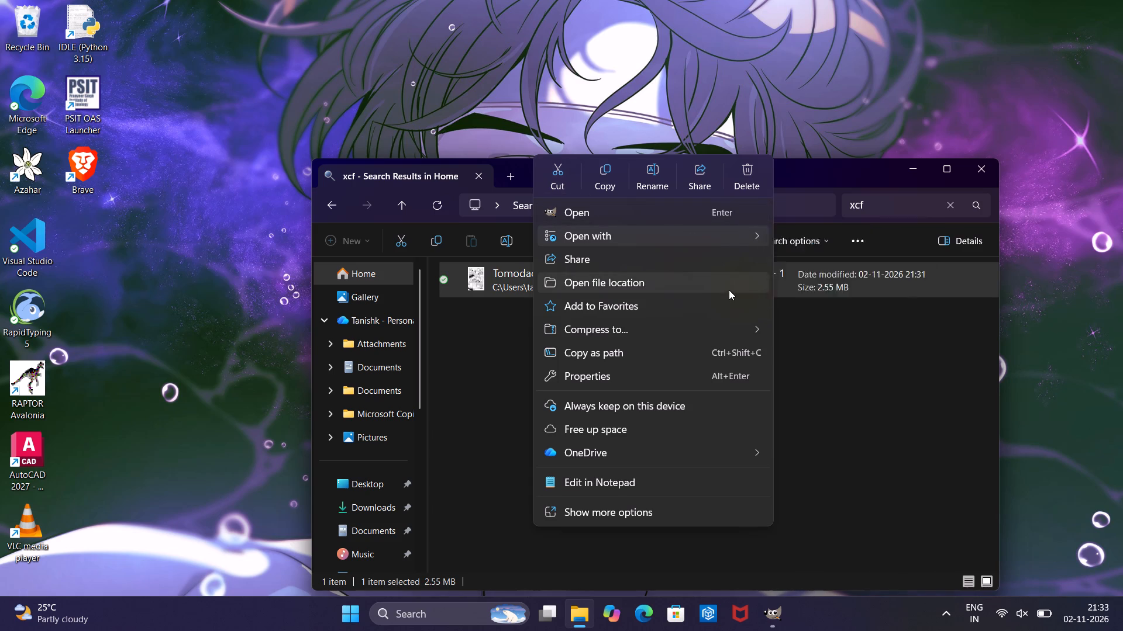
double_click(709, 216)
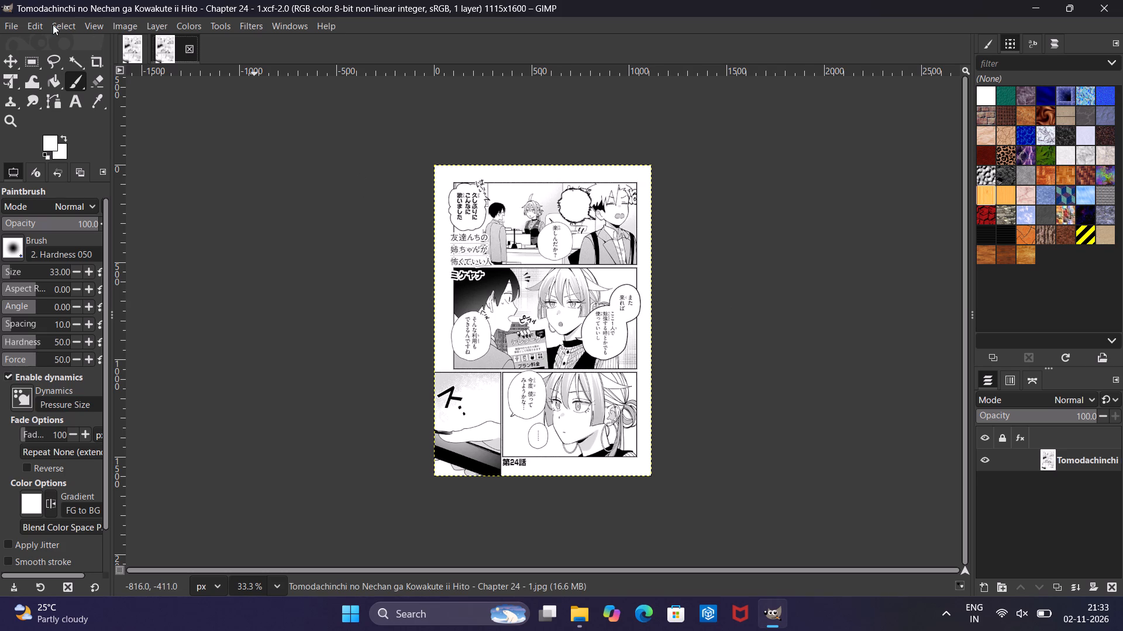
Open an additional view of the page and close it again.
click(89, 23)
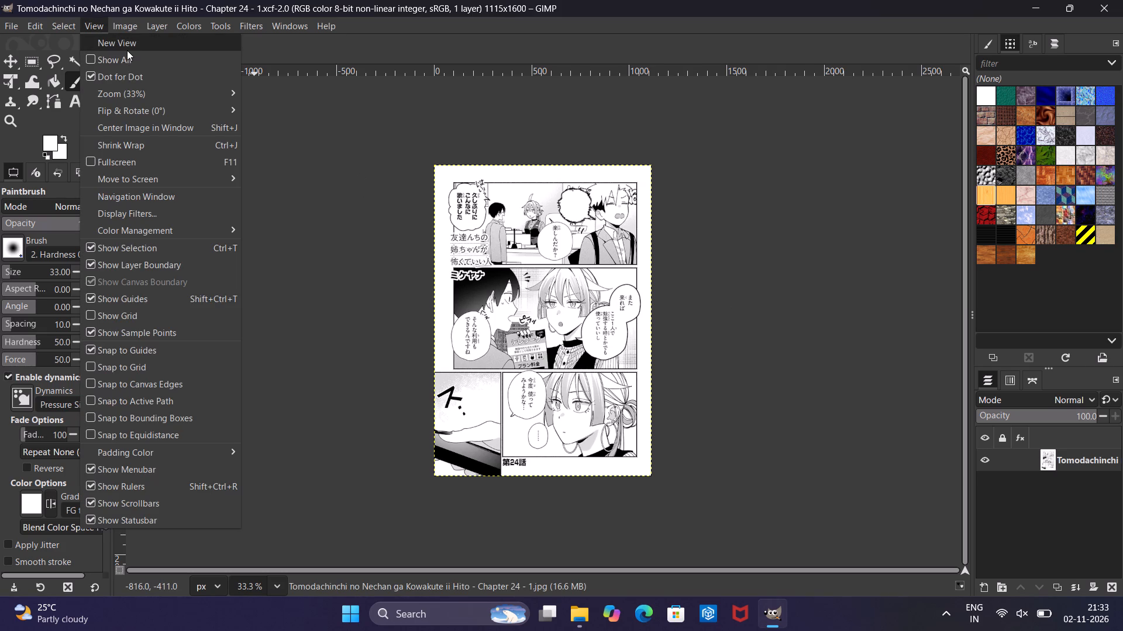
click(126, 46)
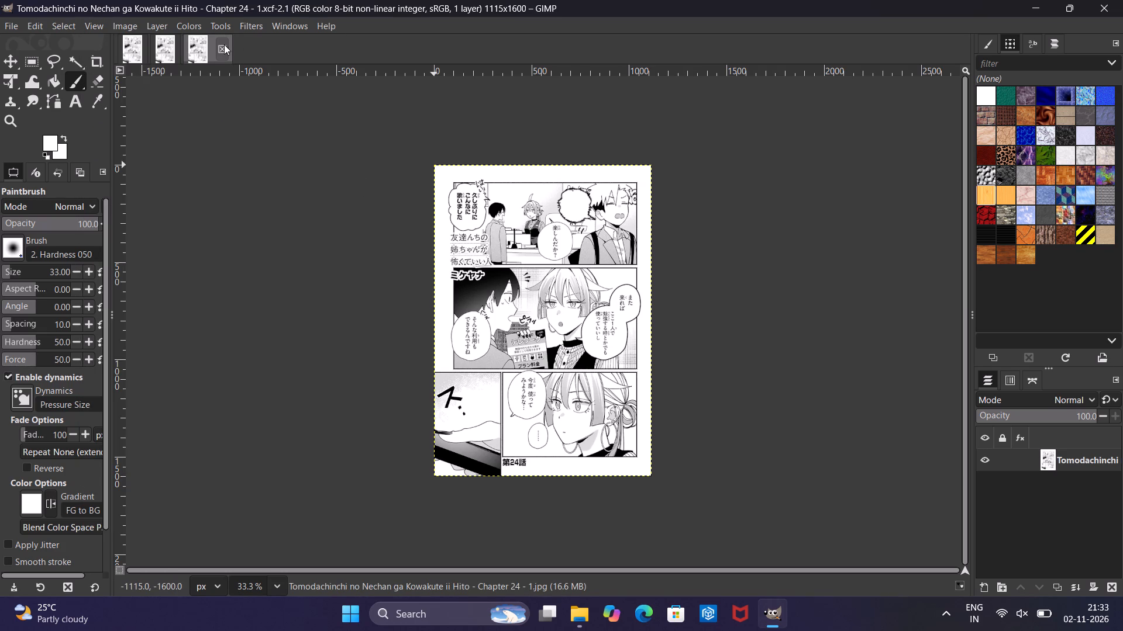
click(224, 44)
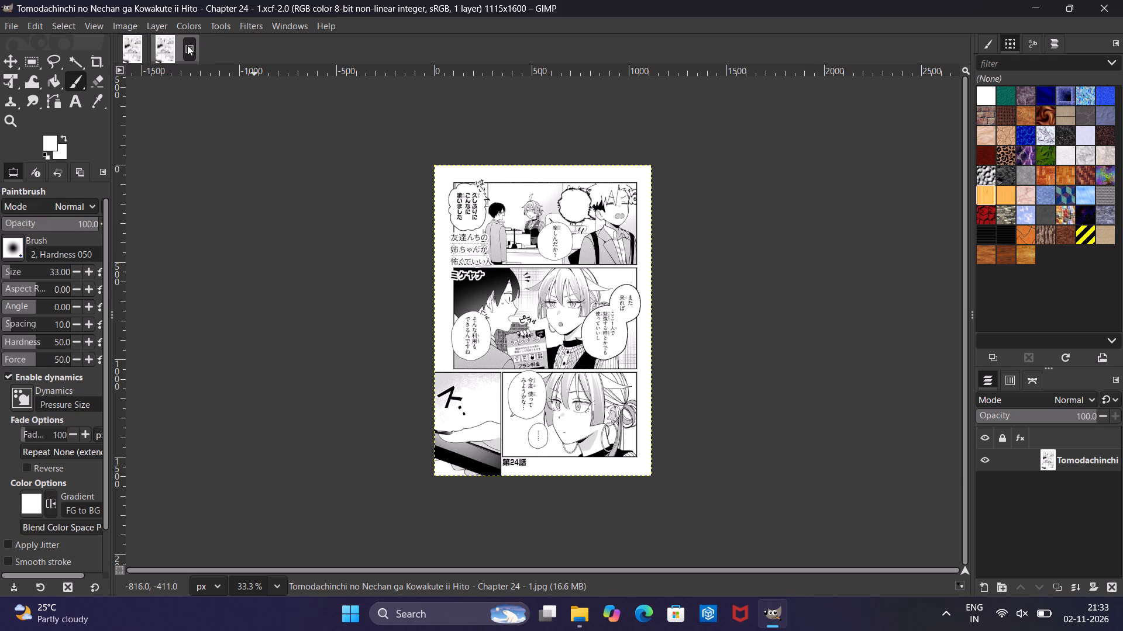
Switch the image window to fullscreen.
click(129, 24)
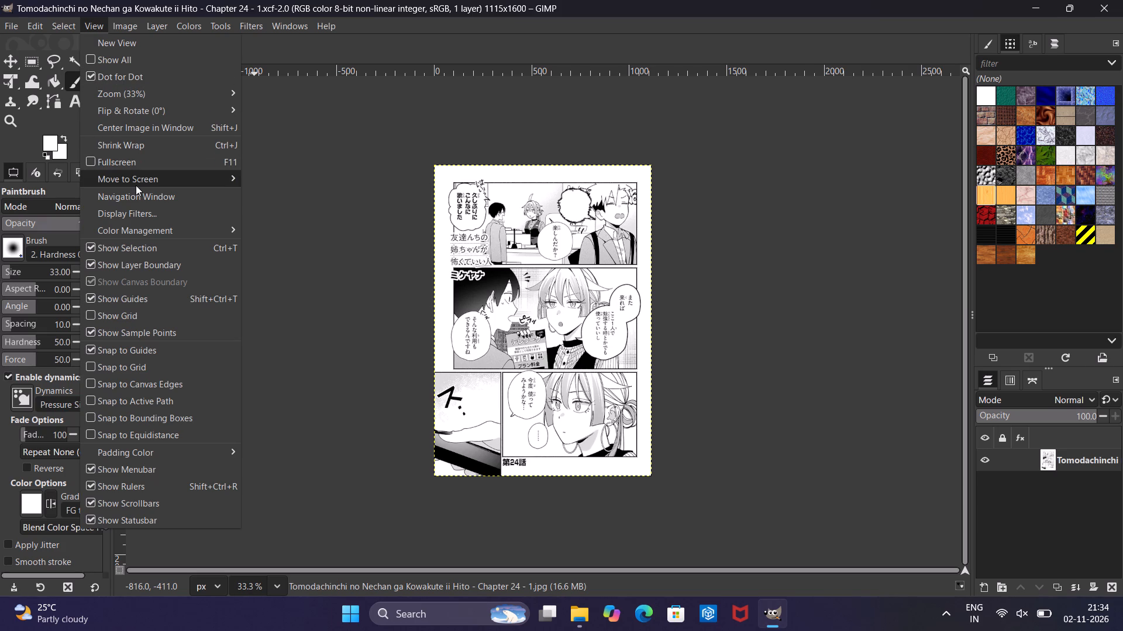
click(125, 161)
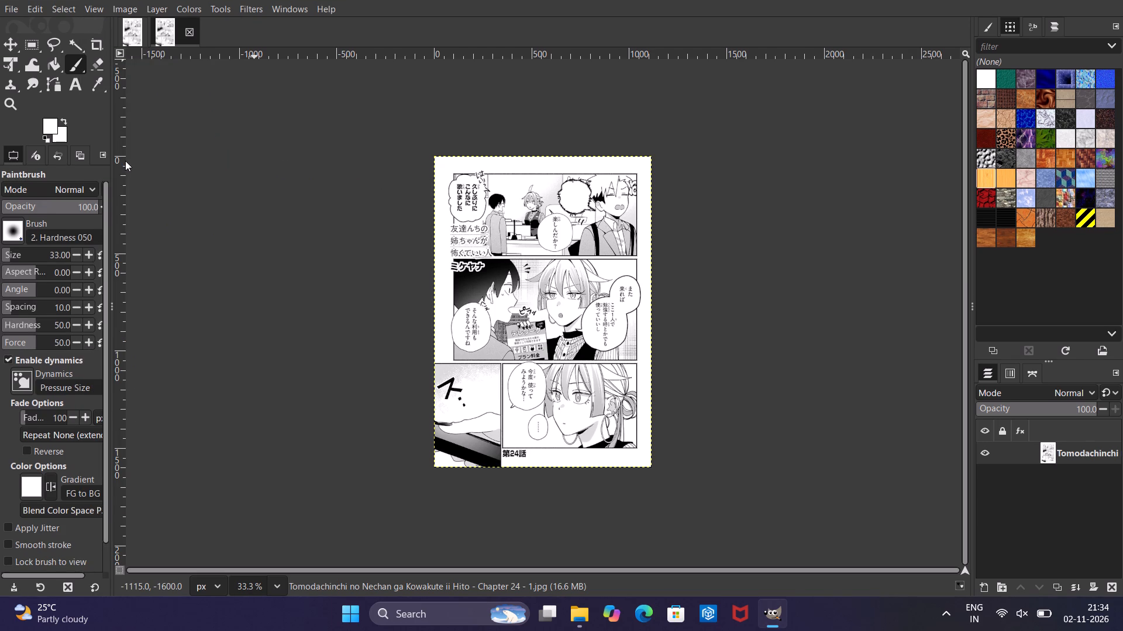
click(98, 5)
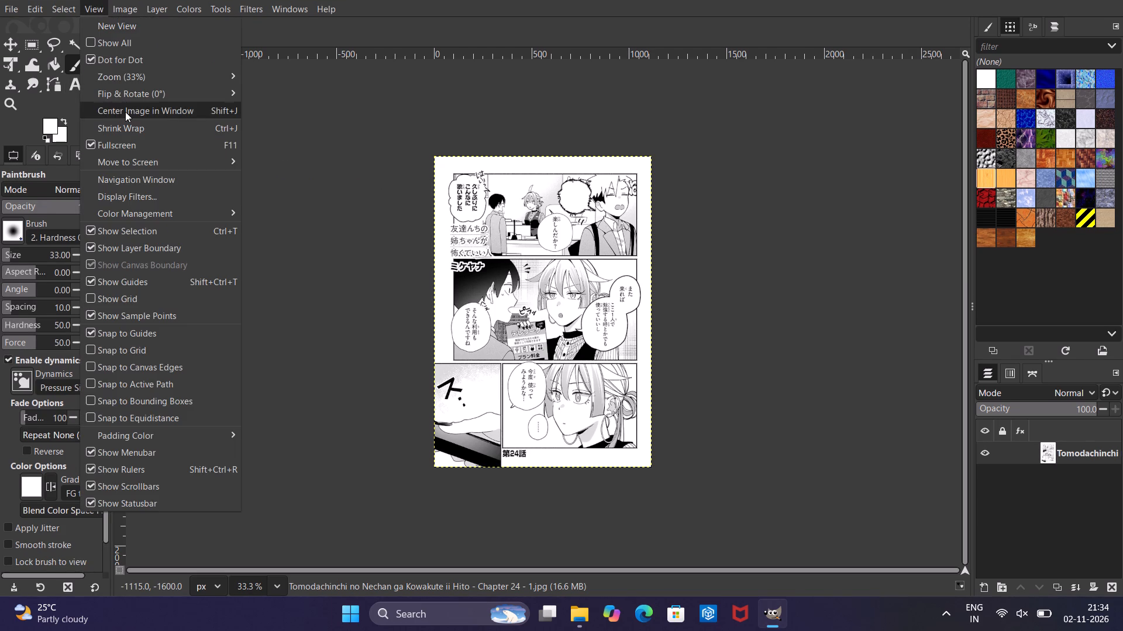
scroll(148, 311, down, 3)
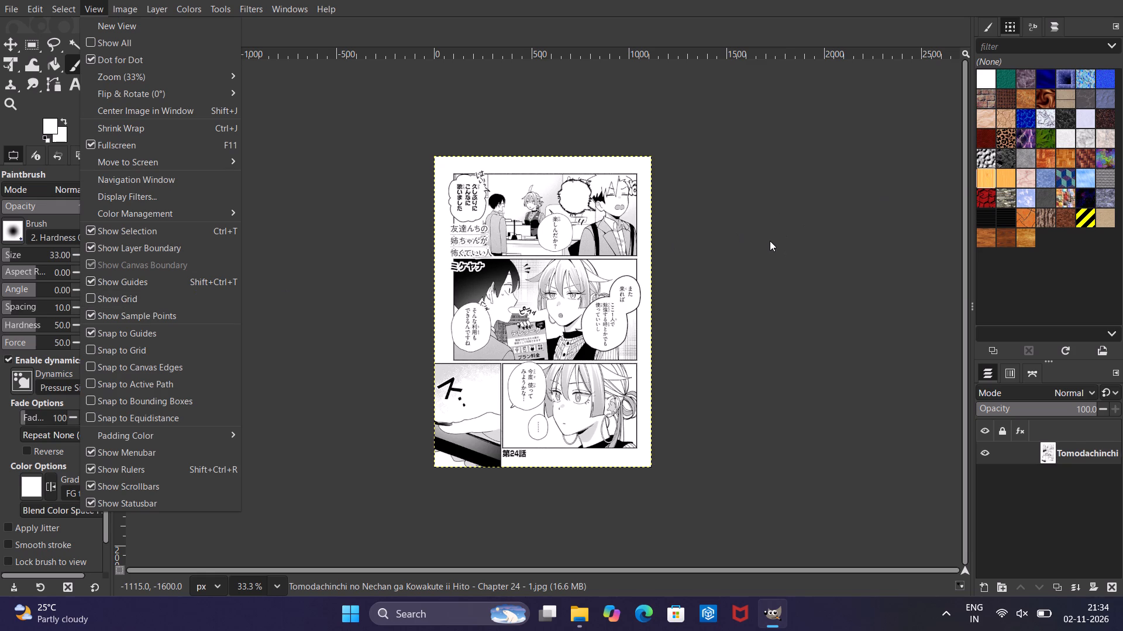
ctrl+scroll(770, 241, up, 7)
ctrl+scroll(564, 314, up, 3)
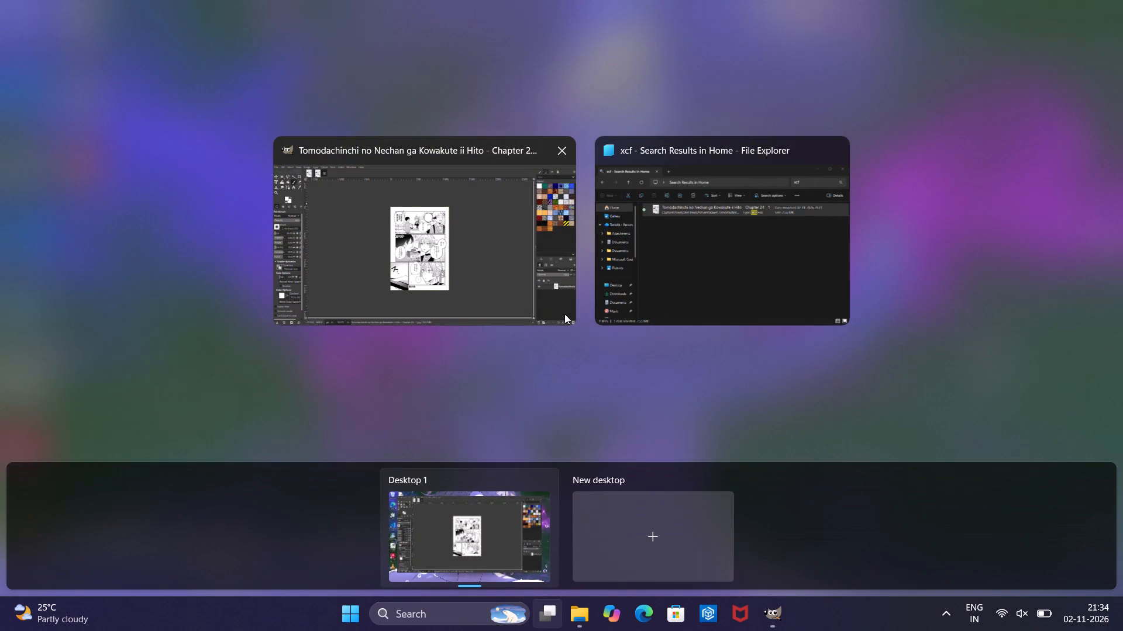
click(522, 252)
Paint white over the characters below 楽し in the first panel's round speech bubble, using the 2. Hardness 100 brush at size 51.
ctrl+scroll(469, 251, up, 2)
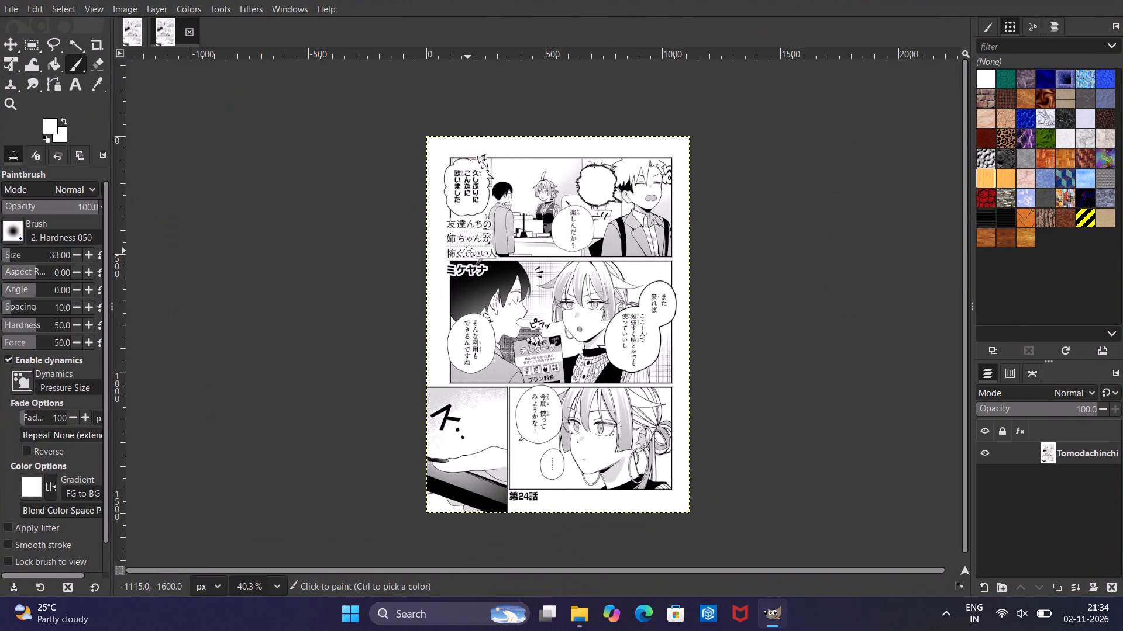
ctrl+scroll(548, 279, up, 5)
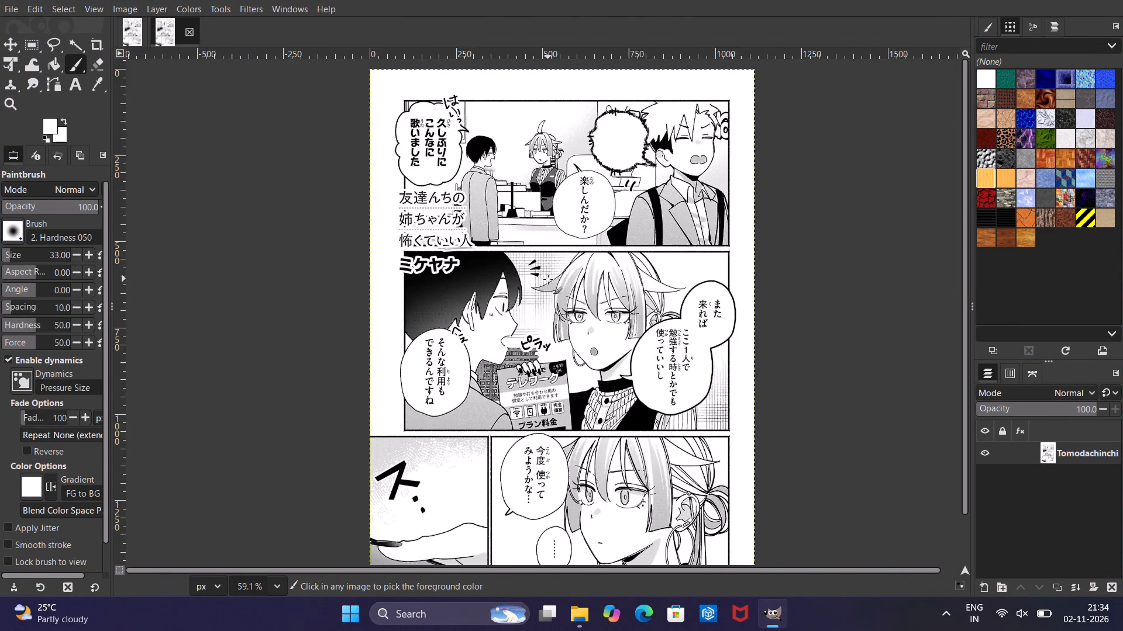
ctrl+scroll(548, 279, up, 9)
scroll(786, 146, left, 1)
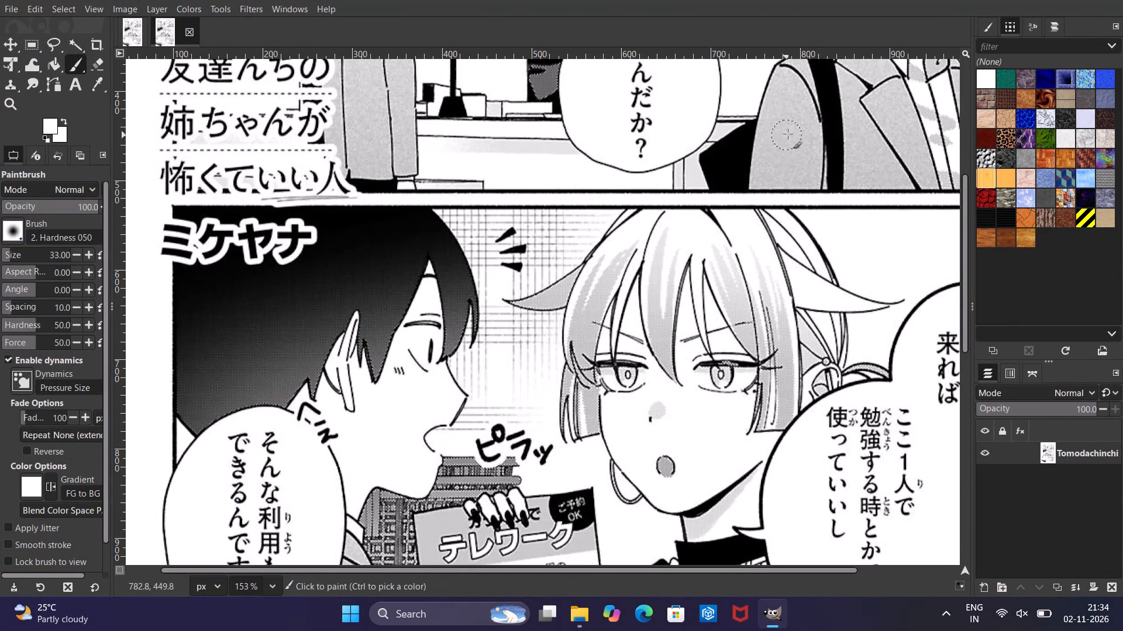
scroll(788, 134, left, 1)
scroll(795, 128, up, 6)
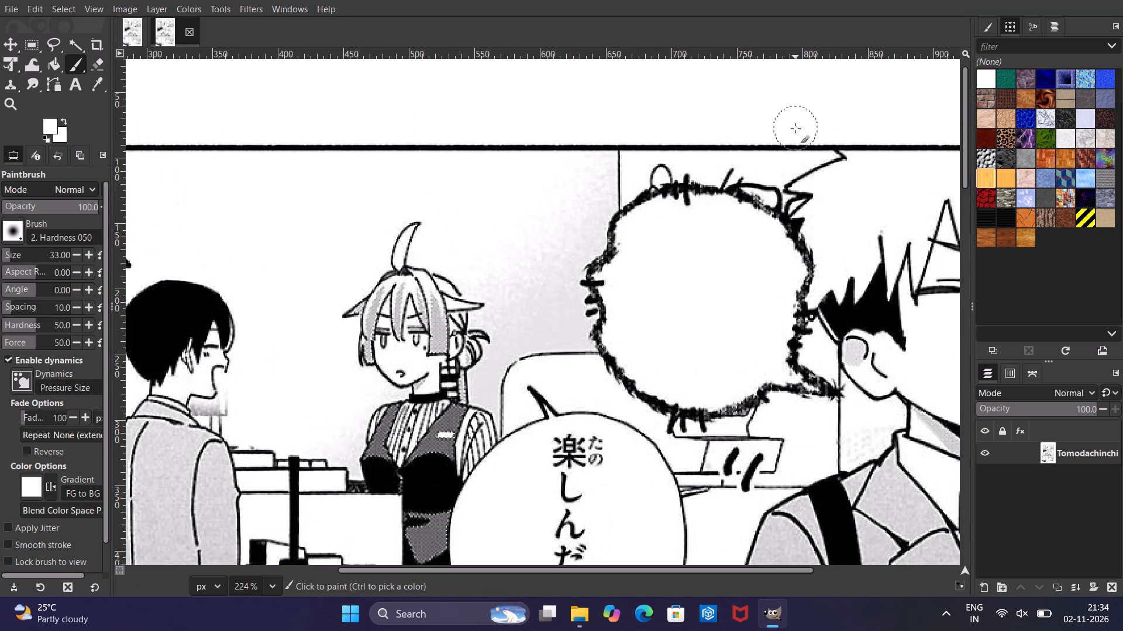
scroll(795, 128, up, 2)
ctrl+scroll(747, 355, up, 1)
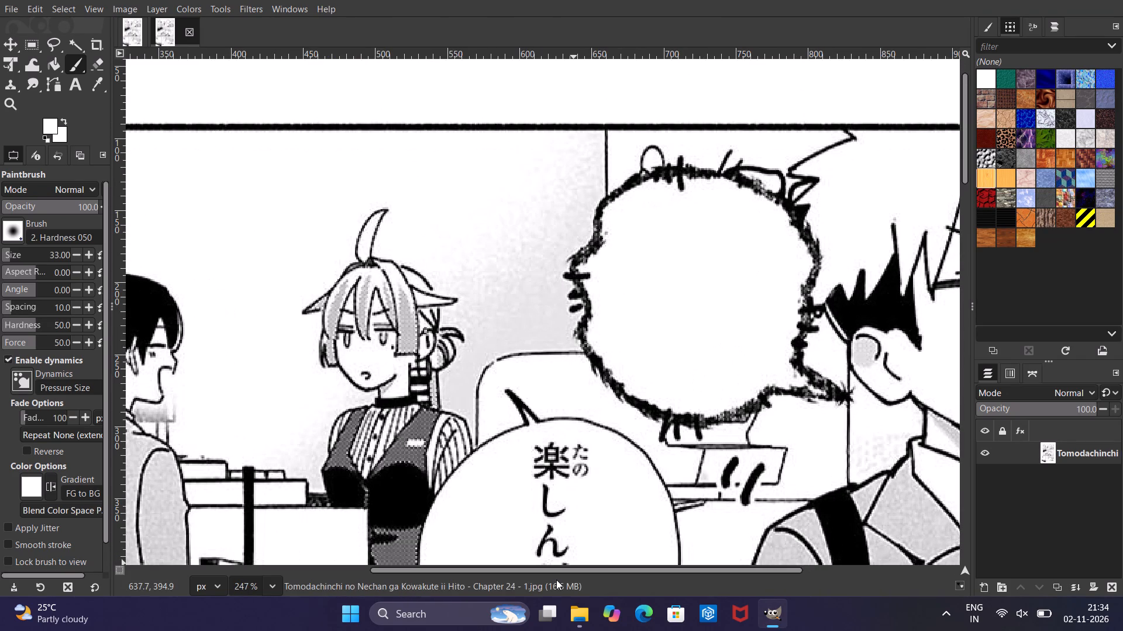
scroll(618, 453, down, 2)
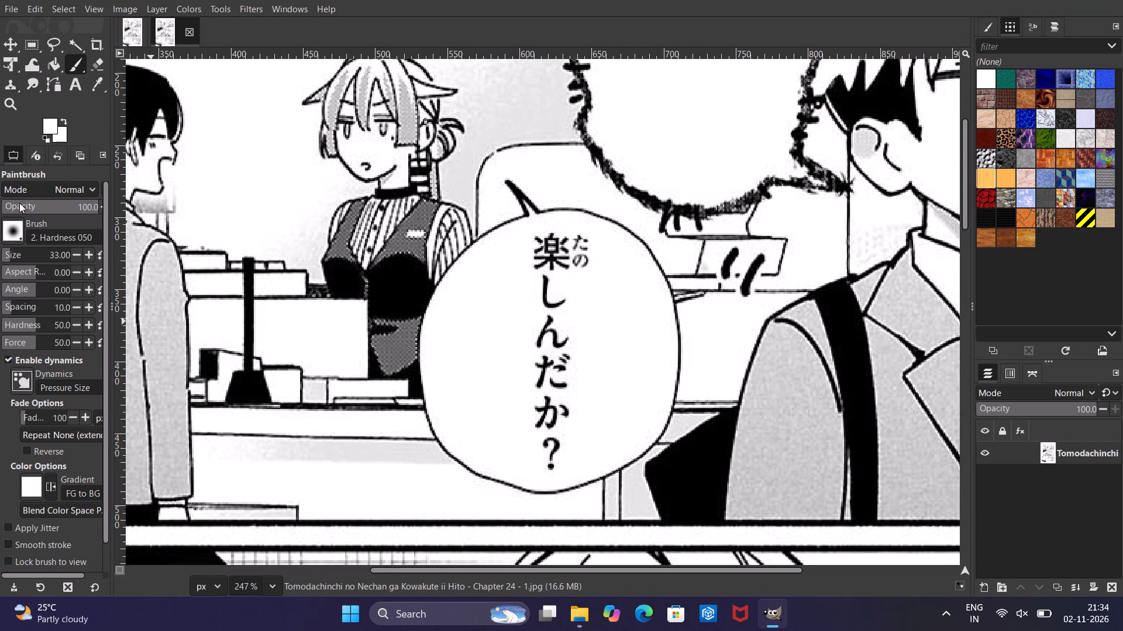
click(18, 226)
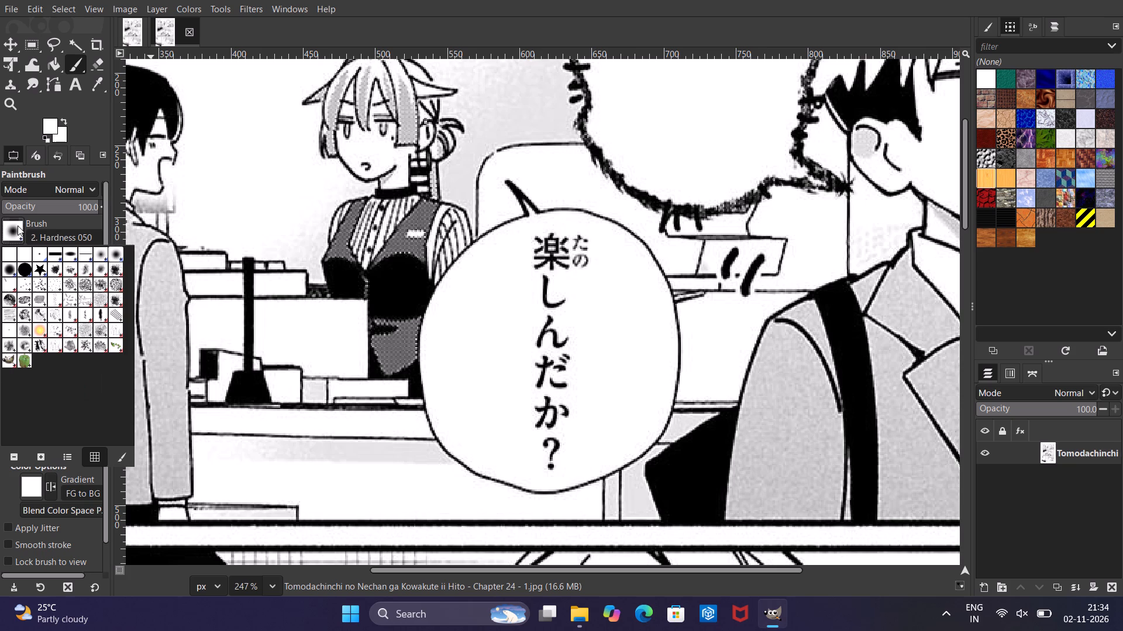
click(22, 271)
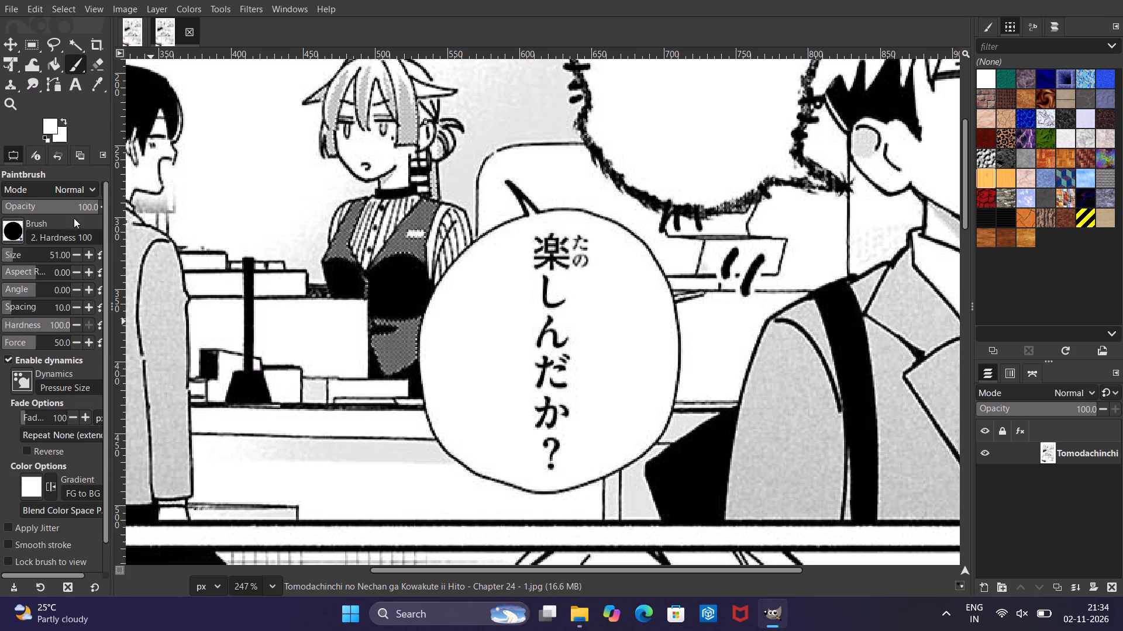
drag(555, 349, 525, 334)
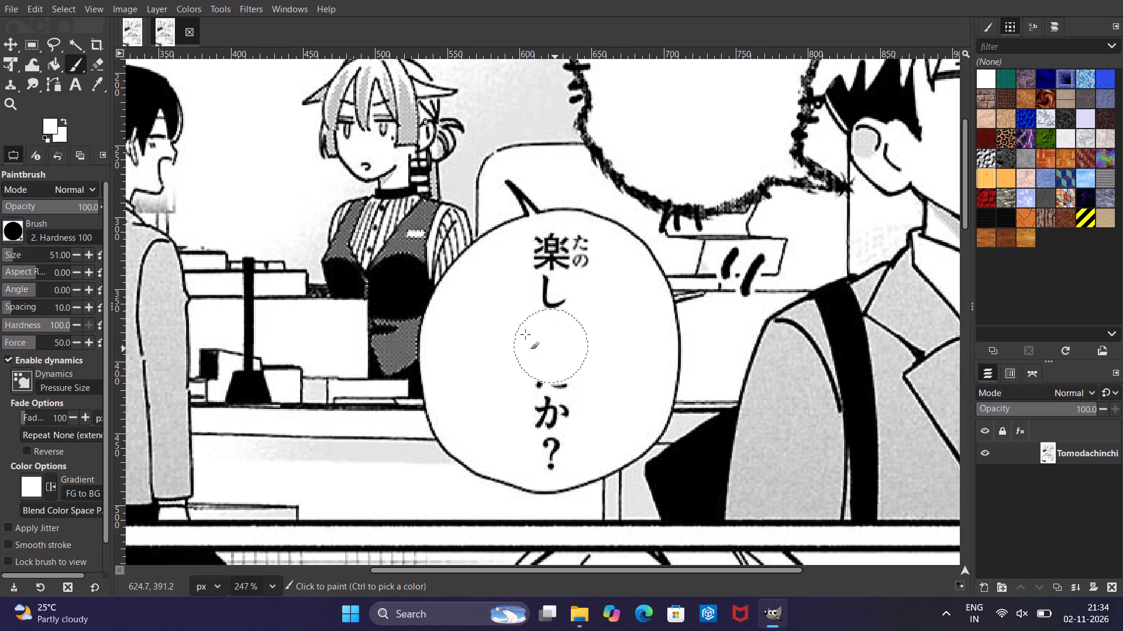
drag(525, 334, 547, 436)
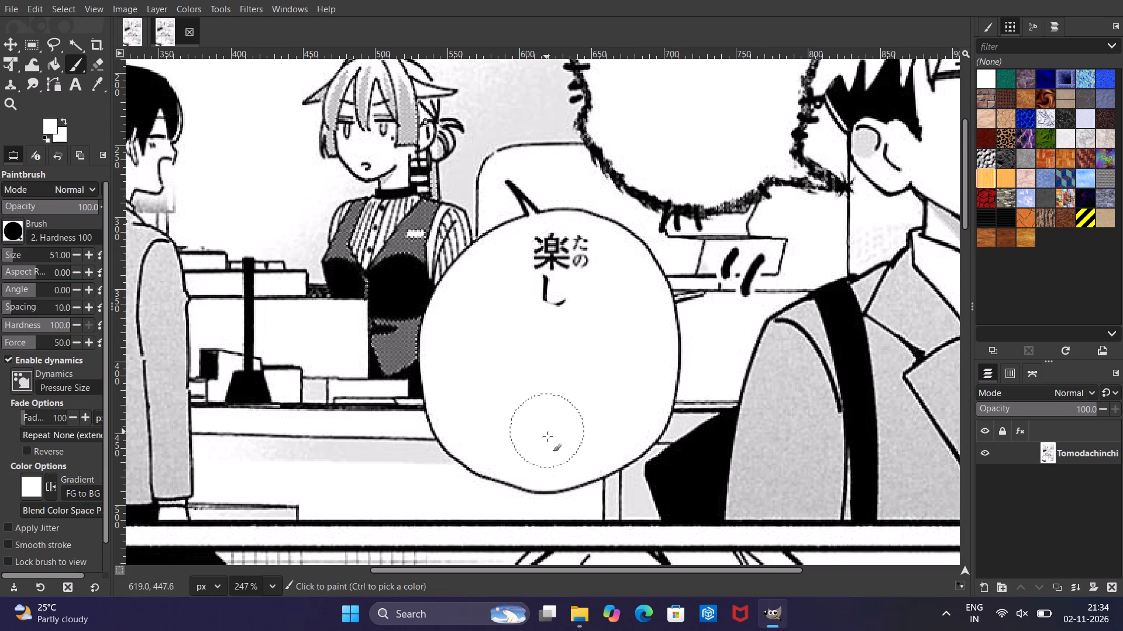
drag(547, 436, 546, 436)
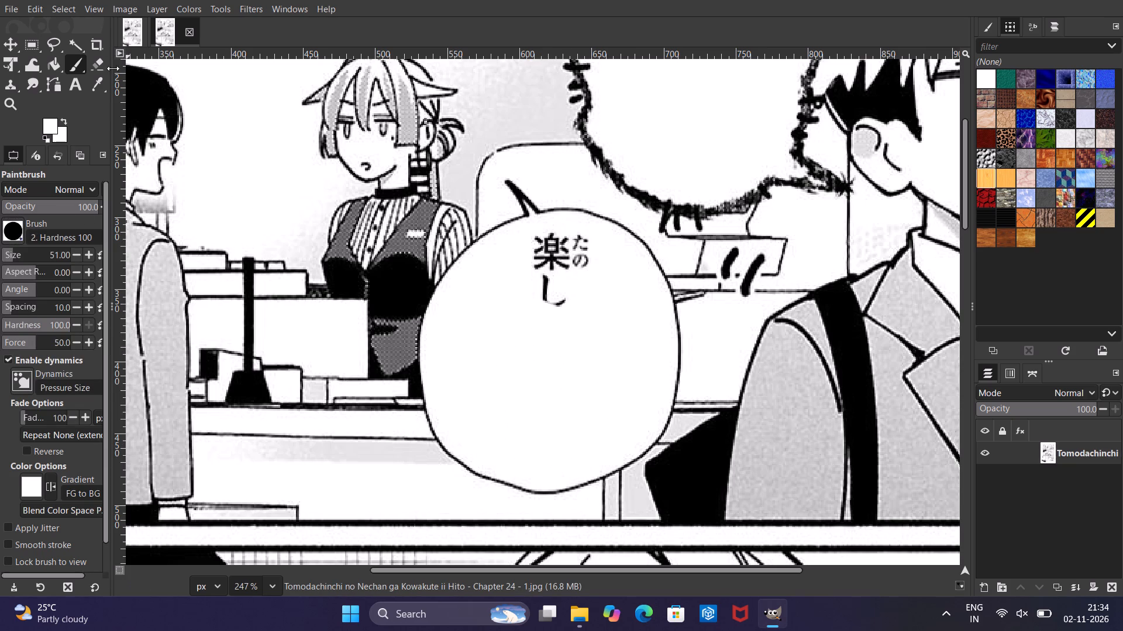
Sample the white inside the round speech bubble as the foreground colour with the Color Picker.
click(99, 86)
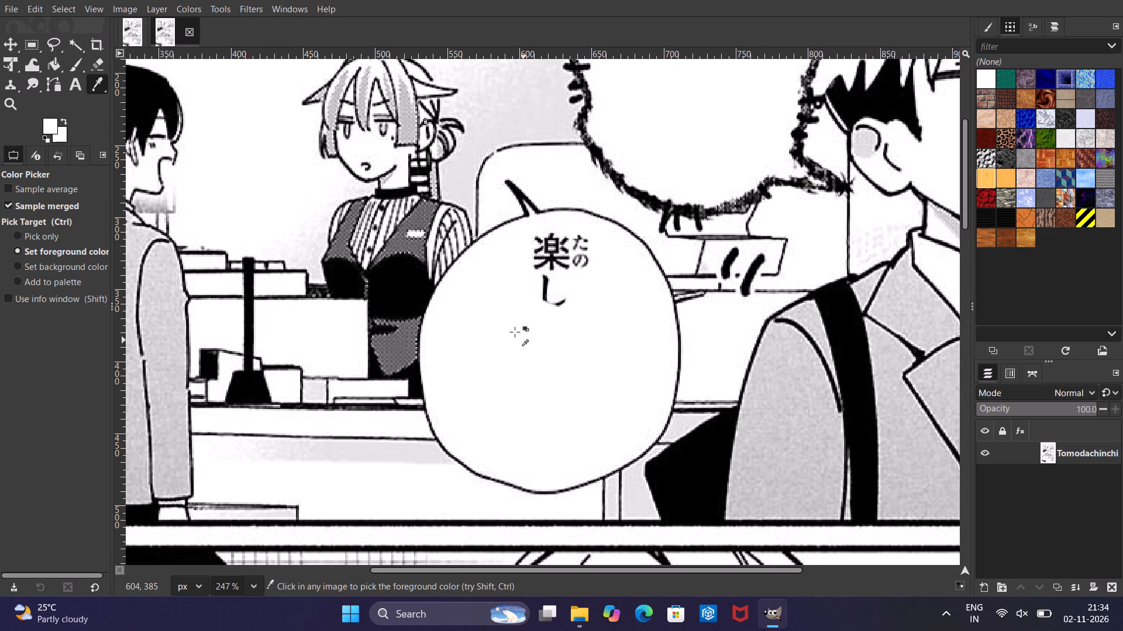
click(474, 286)
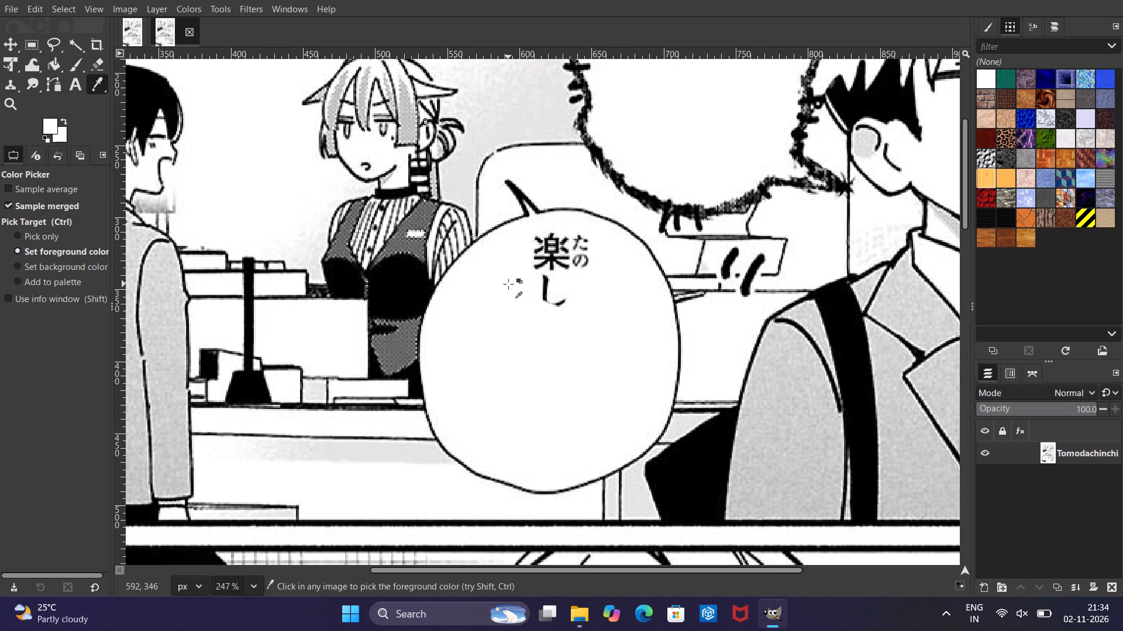
Resample the white inside the round speech bubble and paint over the remaining 楽し and its furigana with the size 51 Paintbrush.
double_click(508, 284)
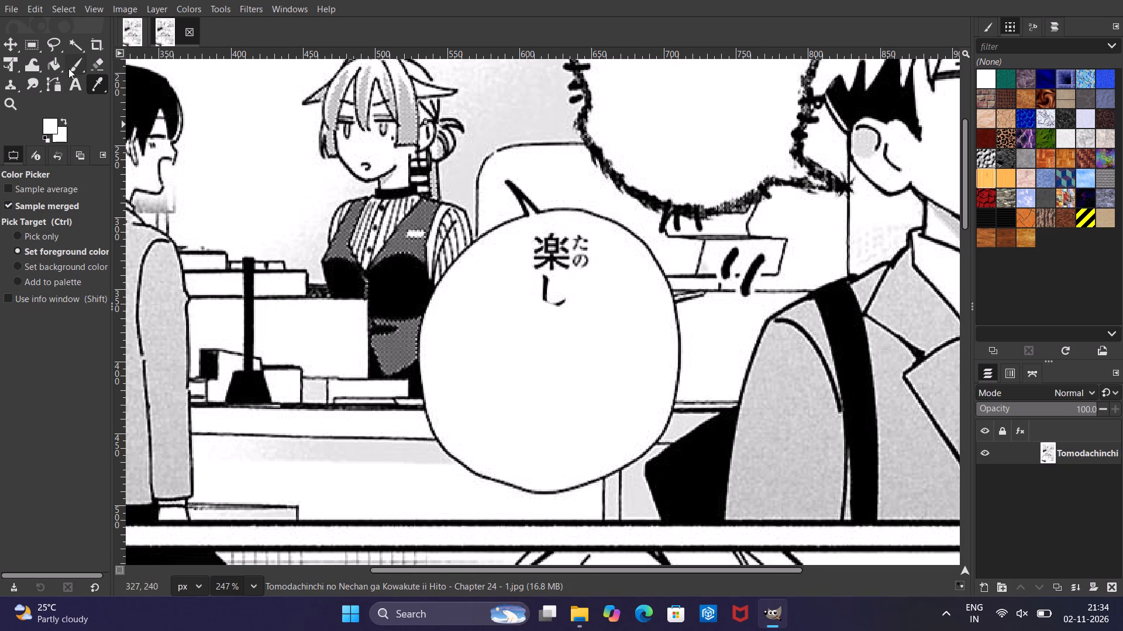
click(73, 63)
drag(543, 297, 592, 301)
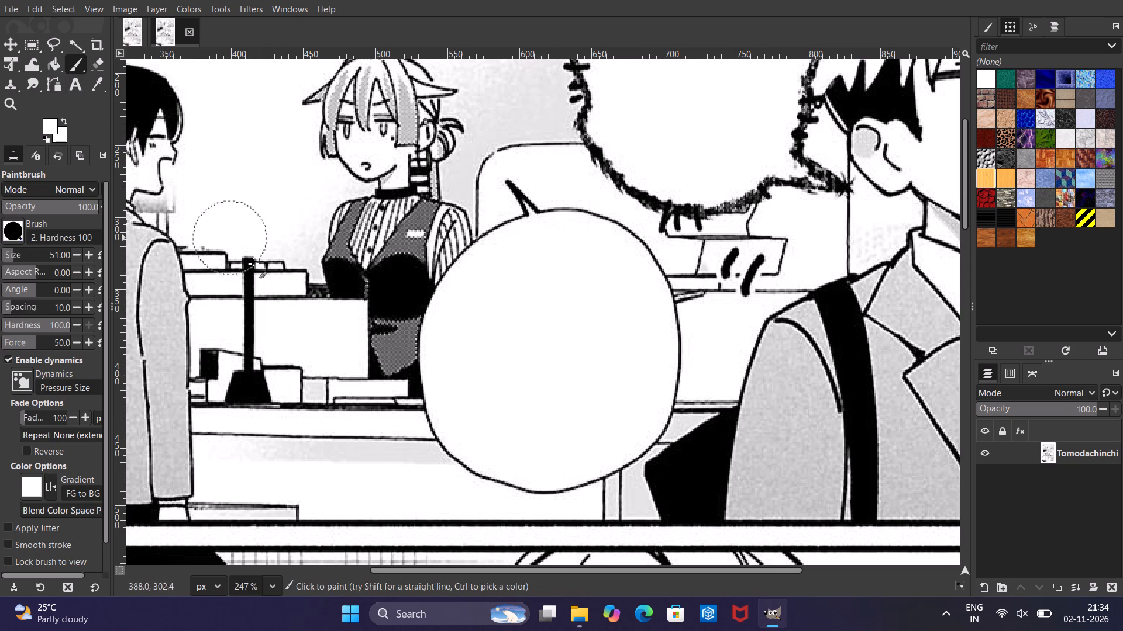
Paint white over 久しぶりにこんなに歌いました and its furigana in the first panel's cloud-shaped speech bubble, using the 2. Hardness 100 brush at size 51.
ctrl+scroll(253, 264, down, 7)
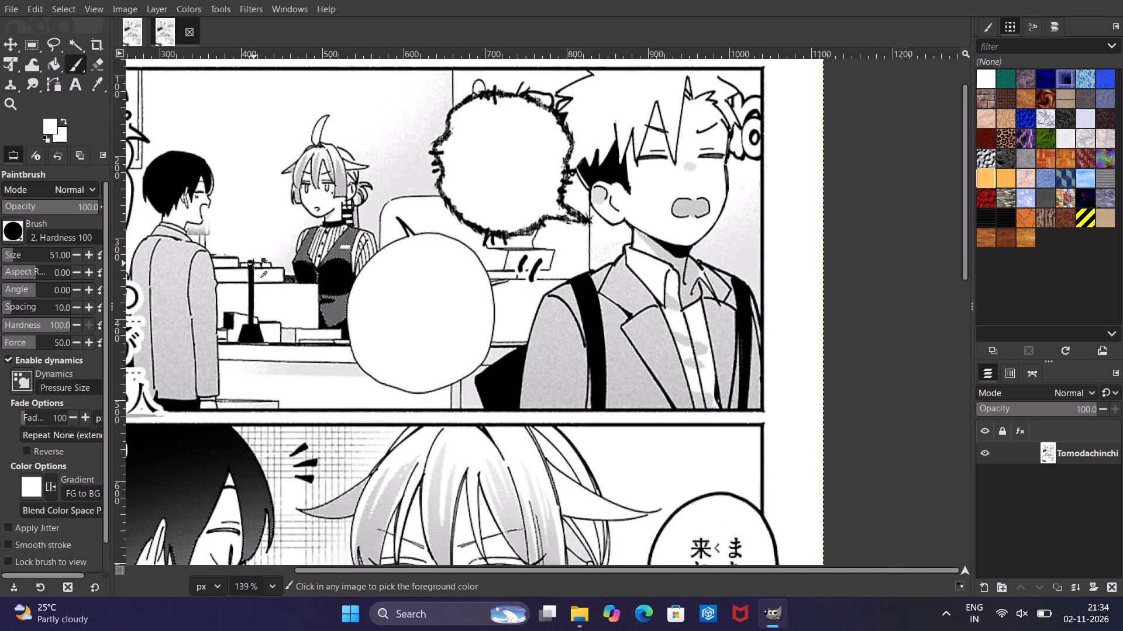
scroll(230, 266, right, 1)
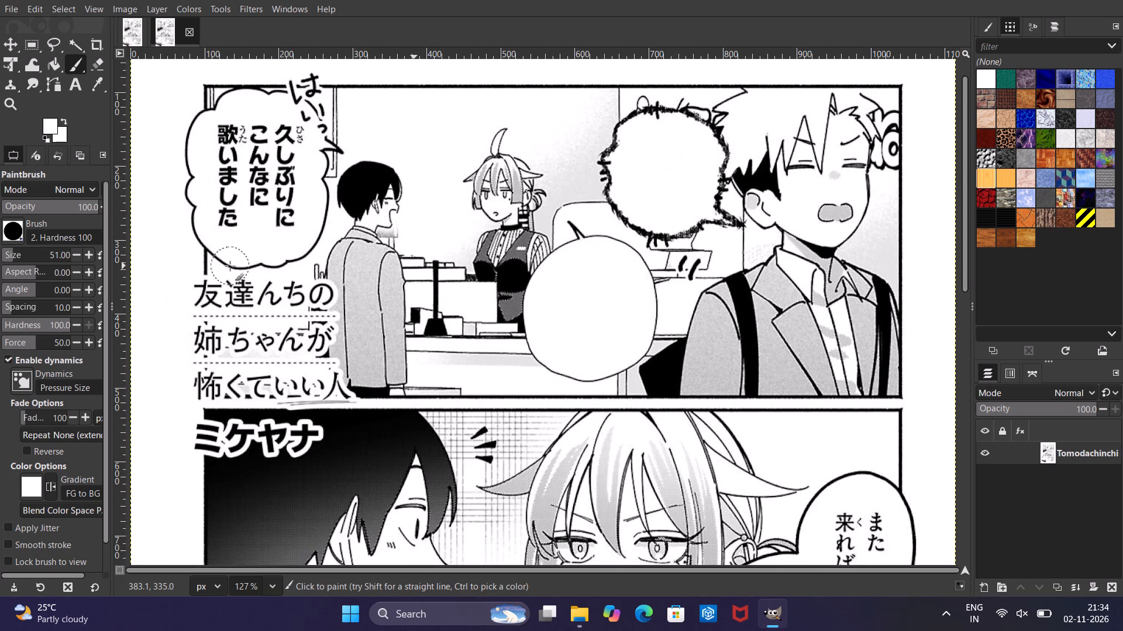
scroll(230, 266, right, 1)
ctrl+scroll(247, 212, up, 5)
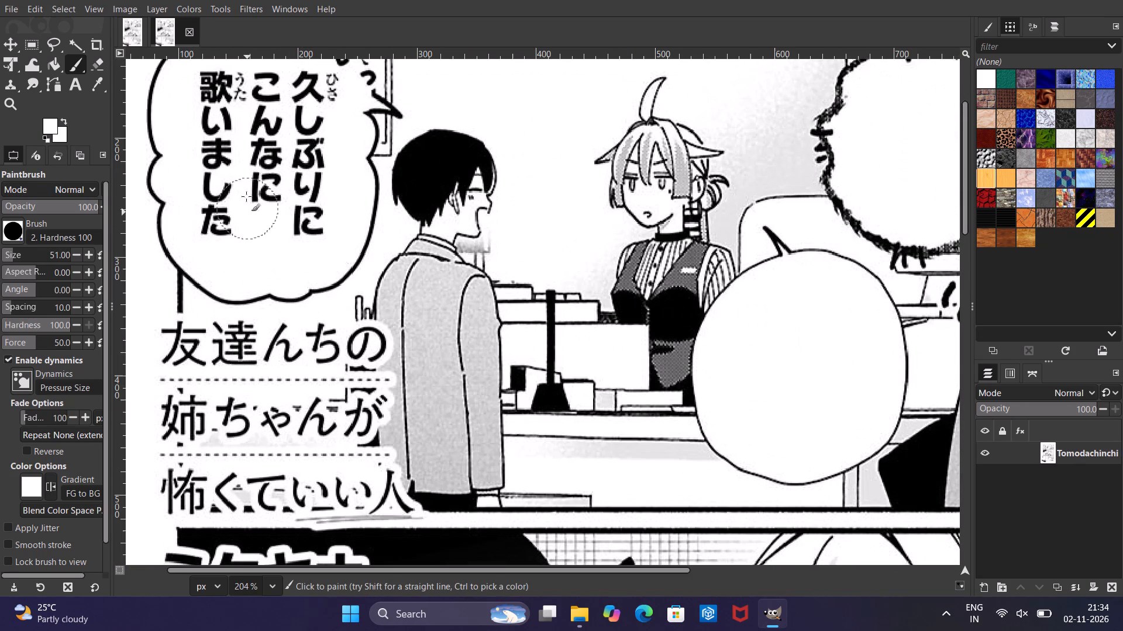
drag(282, 182, 220, 224)
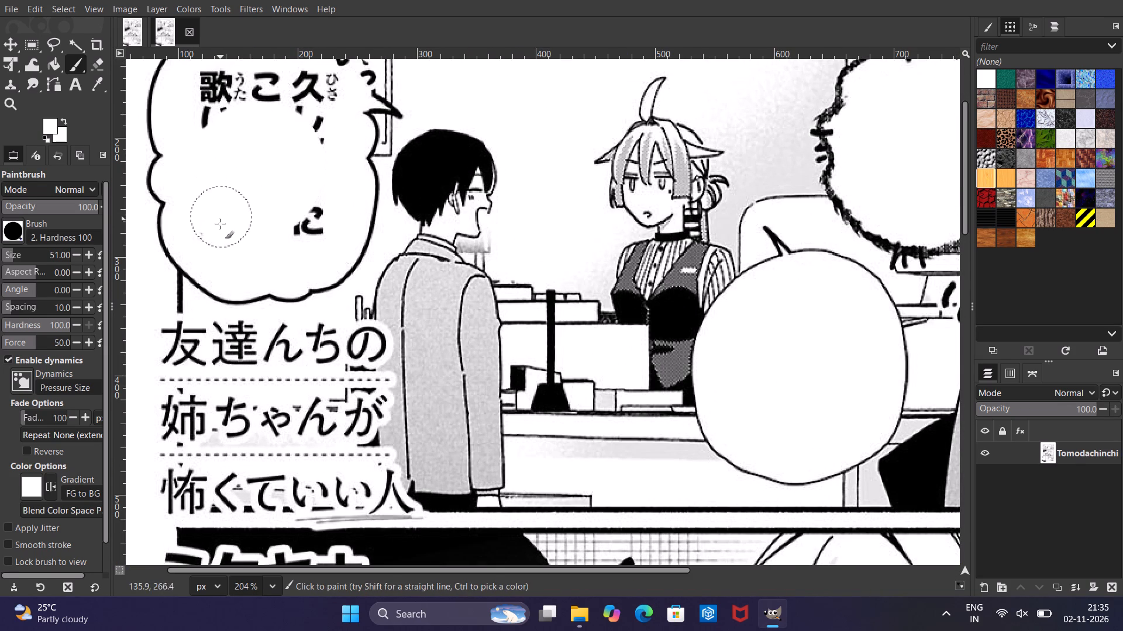
drag(220, 224, 305, 107)
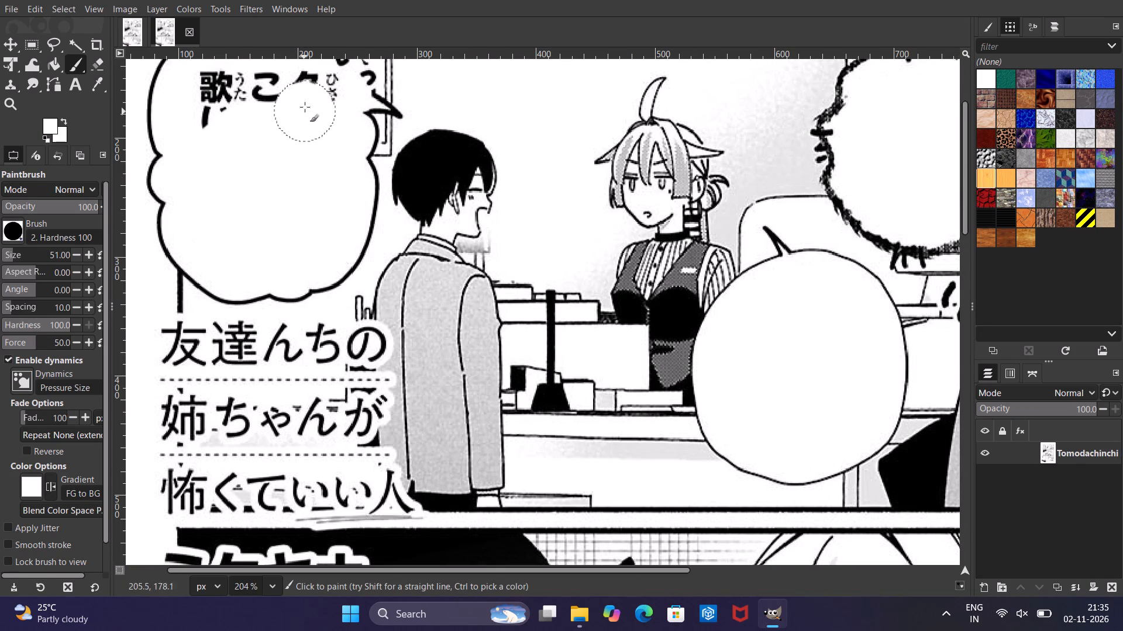
drag(305, 107, 284, 95)
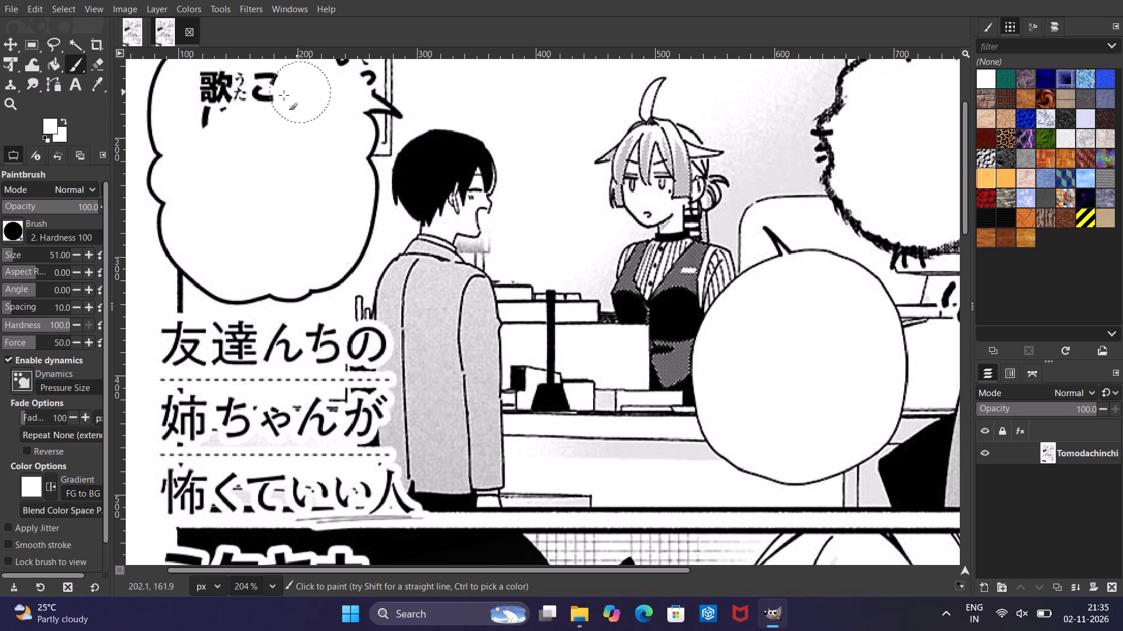
drag(284, 95, 217, 127)
Bring the handwritten はいっ lettering along the cloud-shaped bubble's upper edge into close view.
ctrl+scroll(217, 127, down, 2)
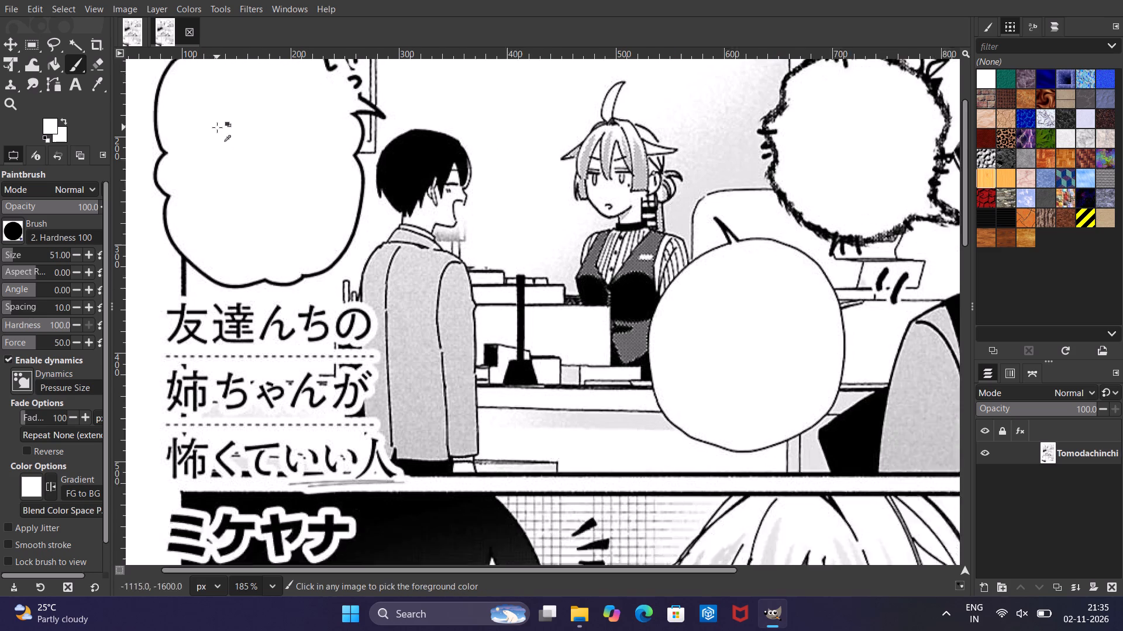
scroll(254, 96, up, 1)
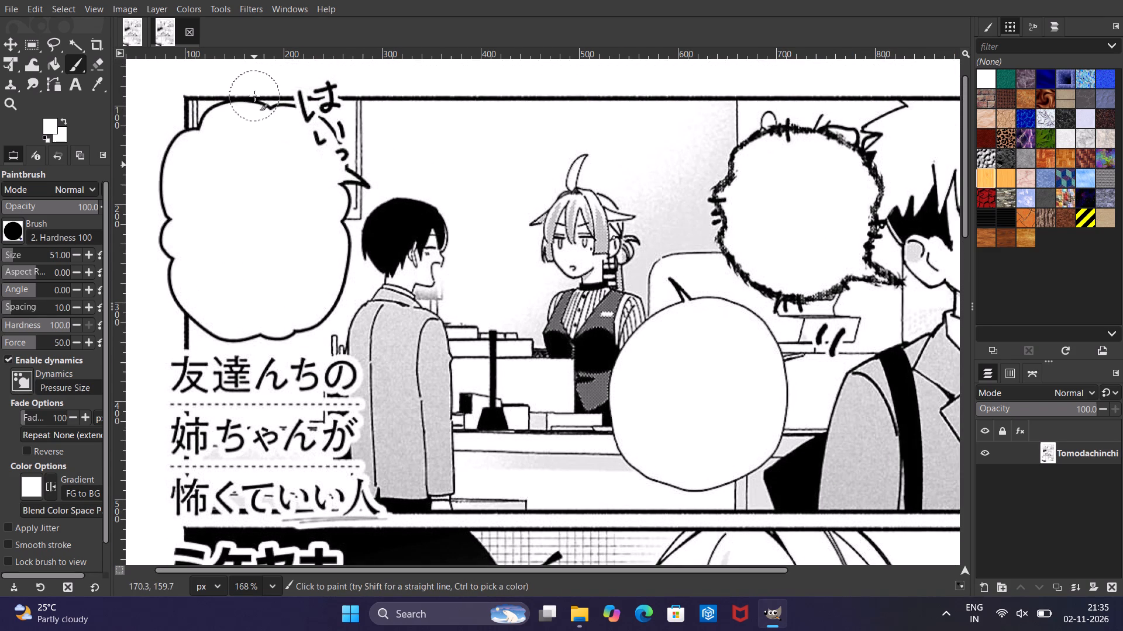
ctrl+scroll(292, 108, up, 5)
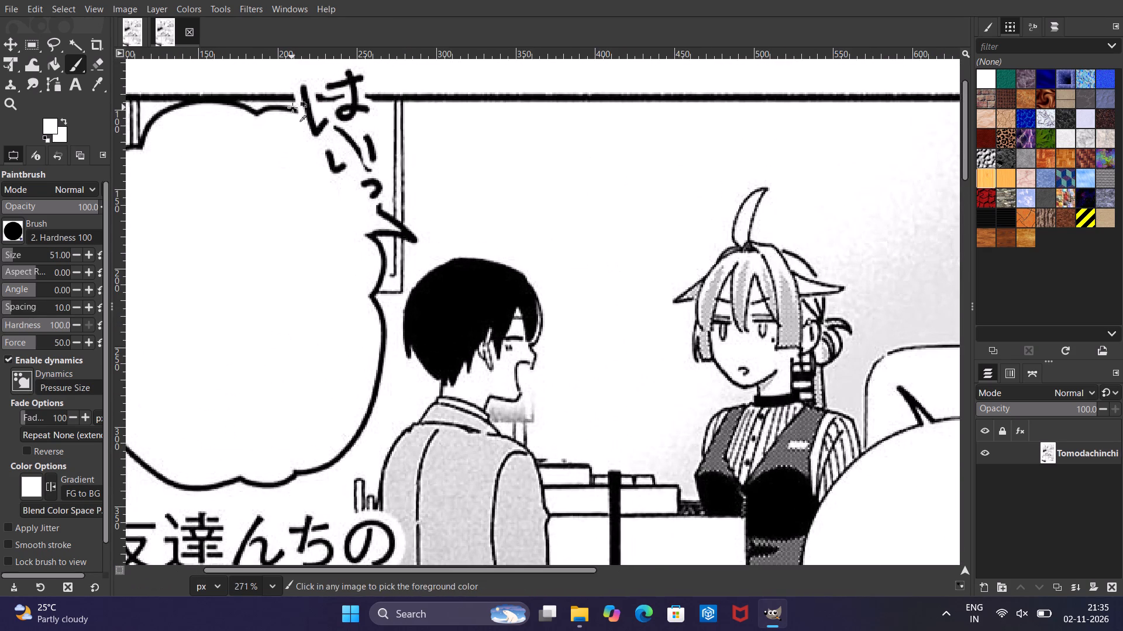
ctrl+scroll(292, 108, up, 3)
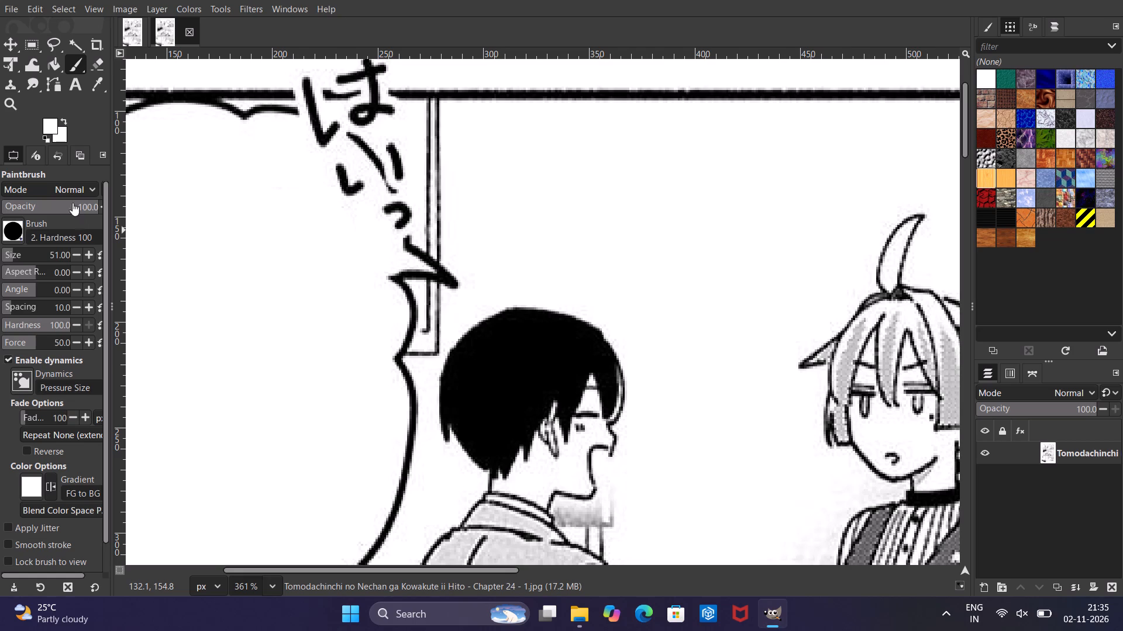
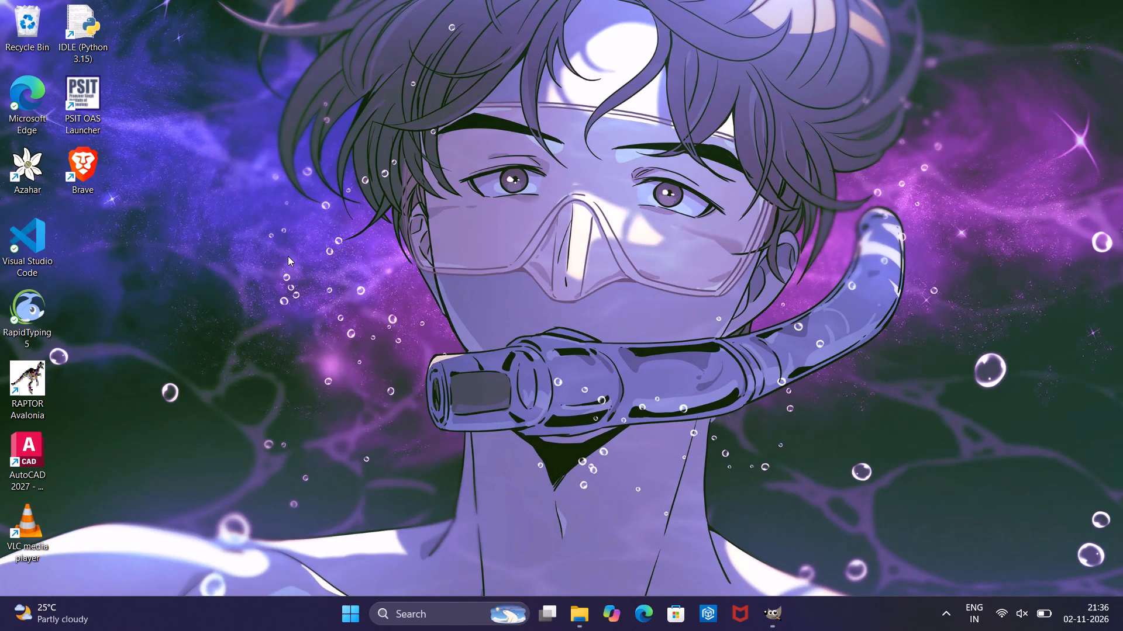
Launch IDLE (Python 3.15) from the desktop.
double_click(104, 31)
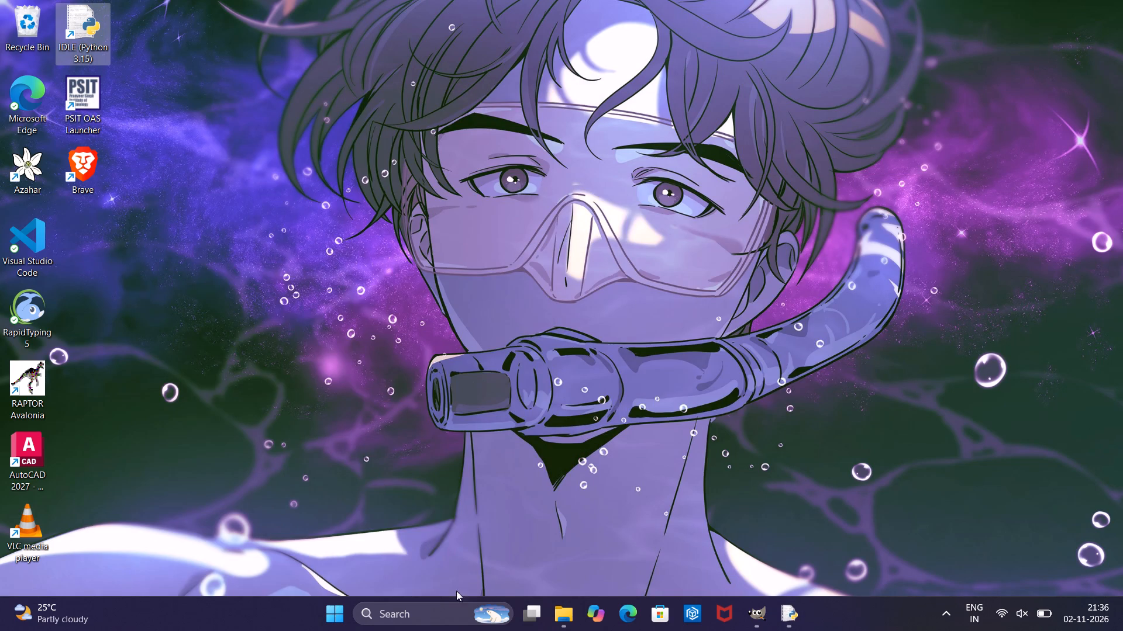
Close the File Explorer window with the xcf search and the IDLE Shell window, leaving the page in GIMP.
click(572, 622)
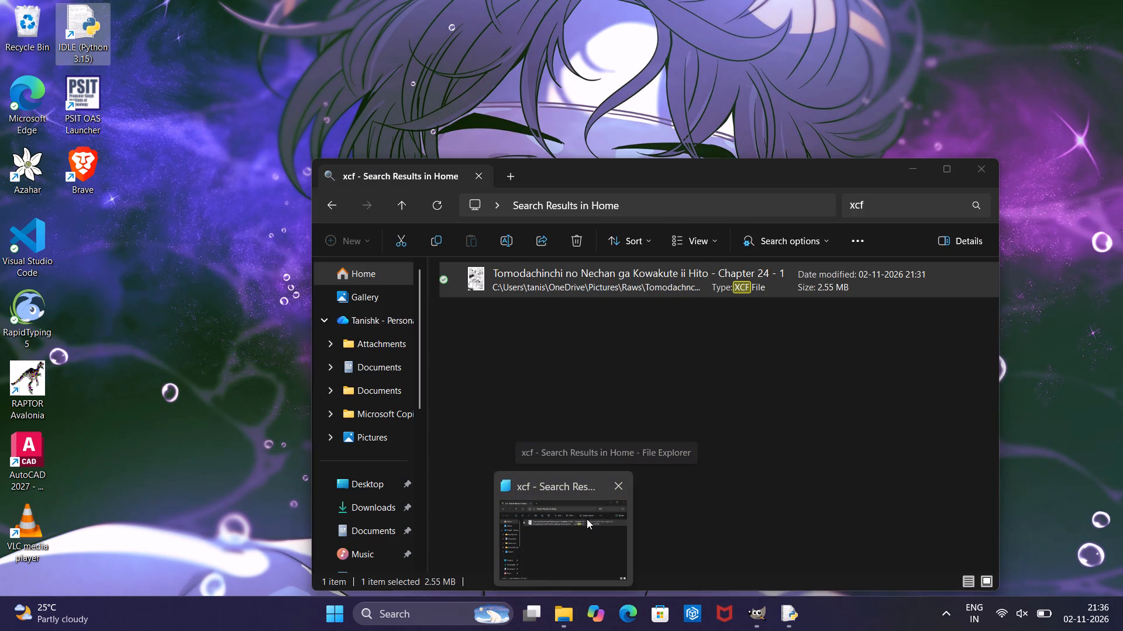
click(587, 519)
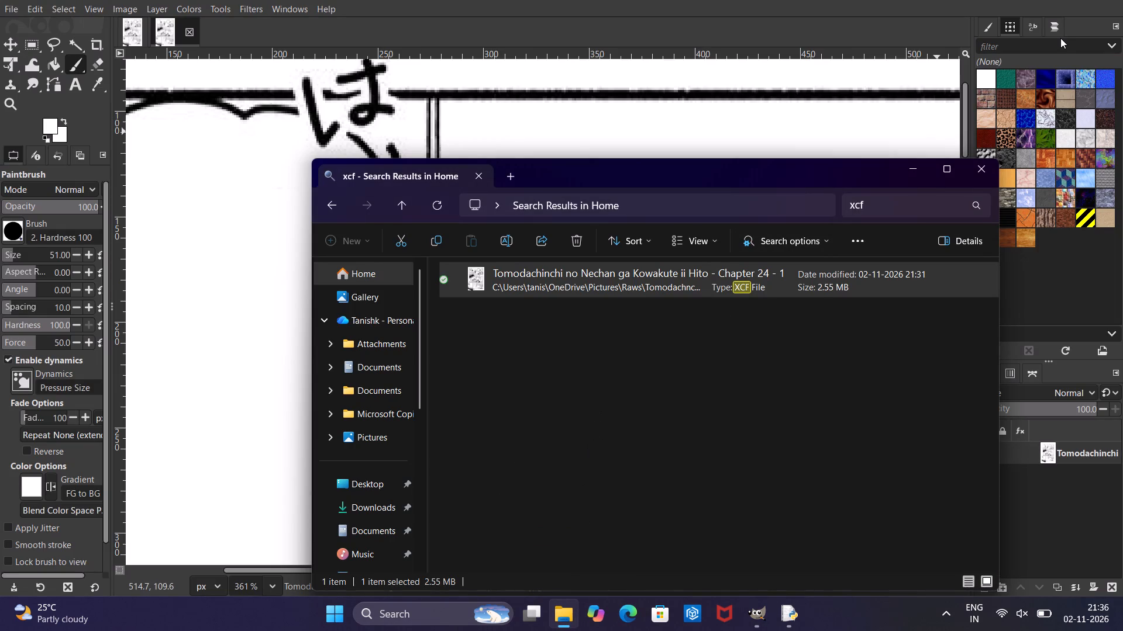
ctrl+scroll(1060, 38, down, 3)
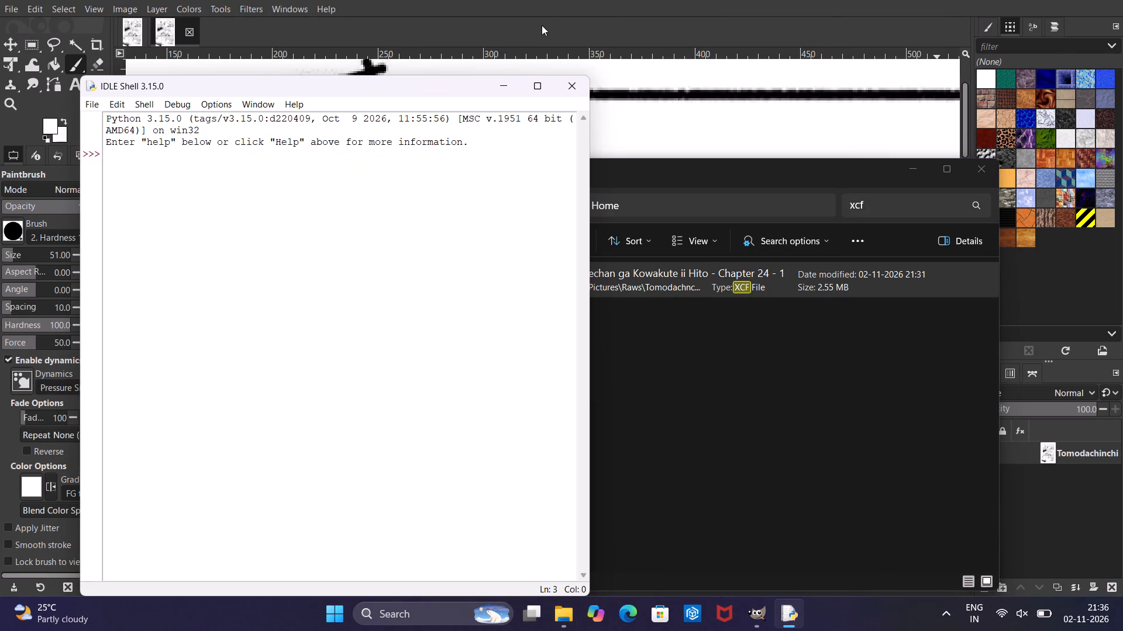
scroll(556, 86, up, 1)
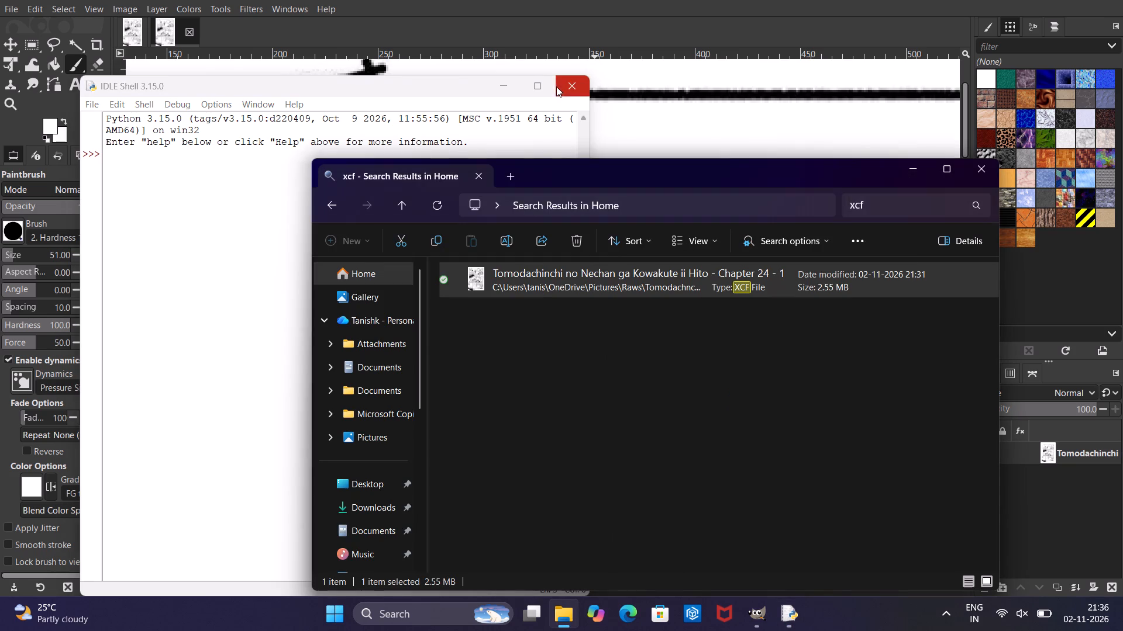
click(981, 161)
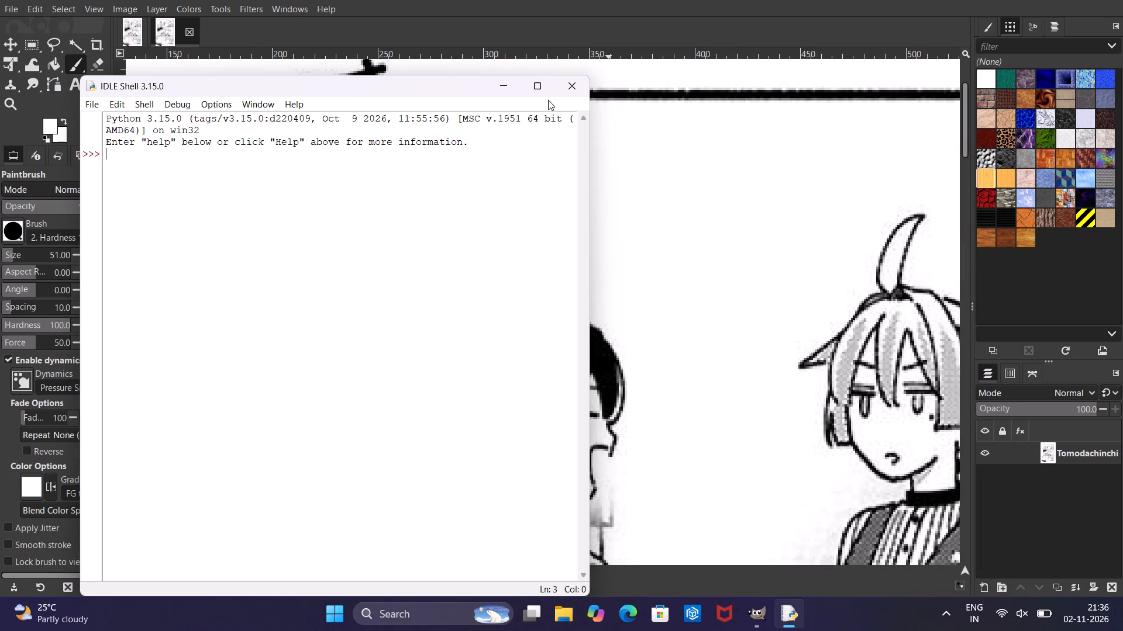
click(580, 87)
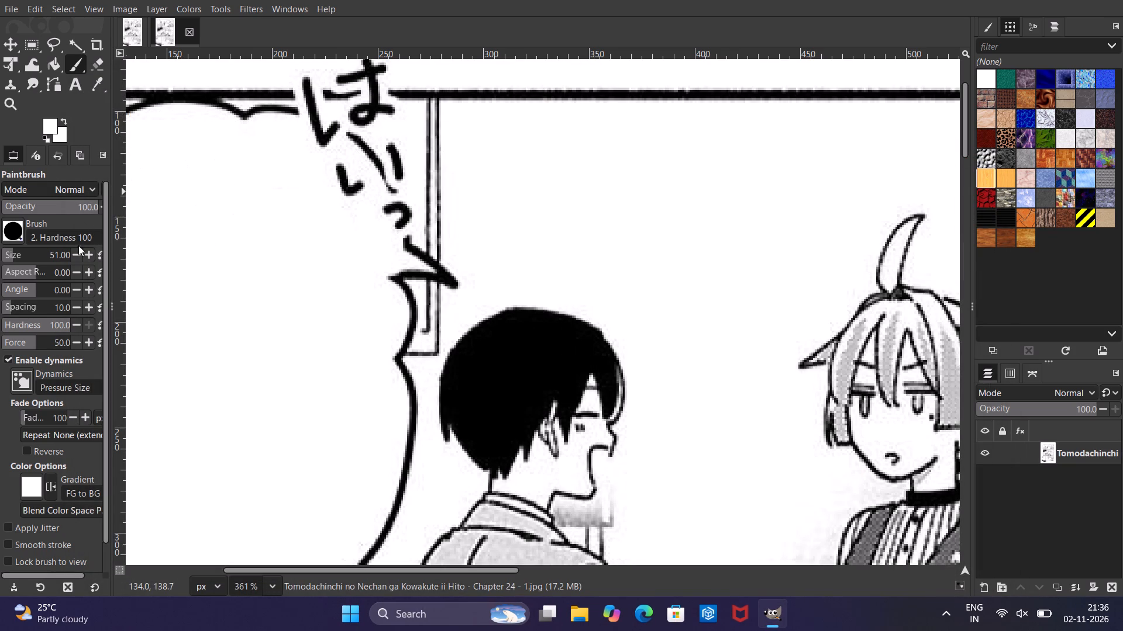
Set the Paintbrush size to 8 and paint white over the lower part of は's long outer stroke beside the cloud-shaped bubble.
click(70, 261)
click(70, 261)
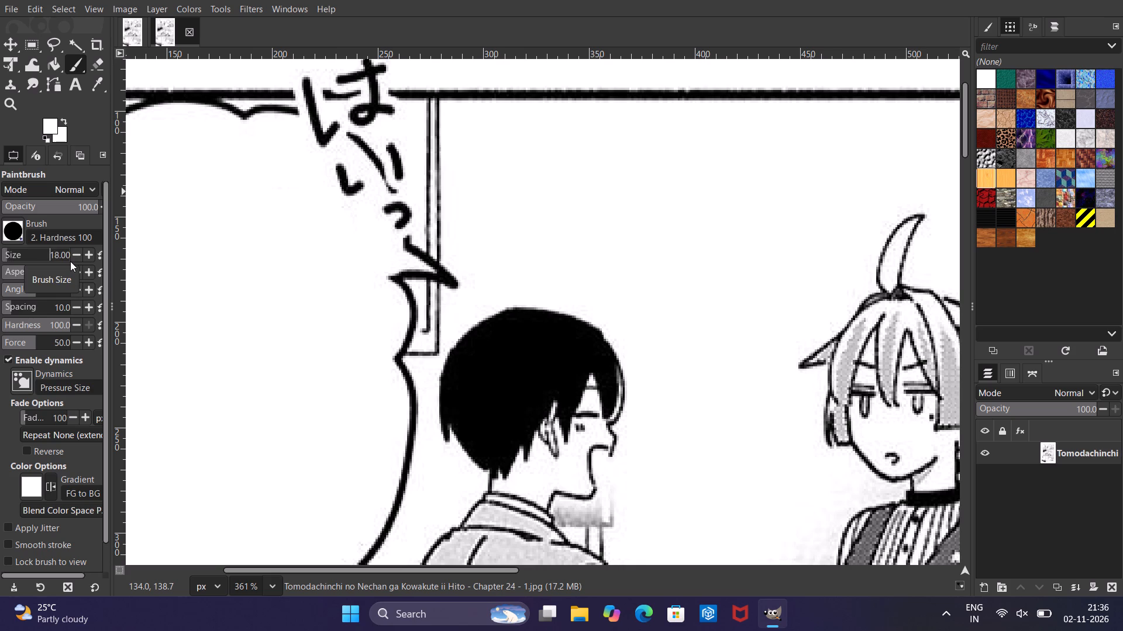
drag(308, 117, 313, 109)
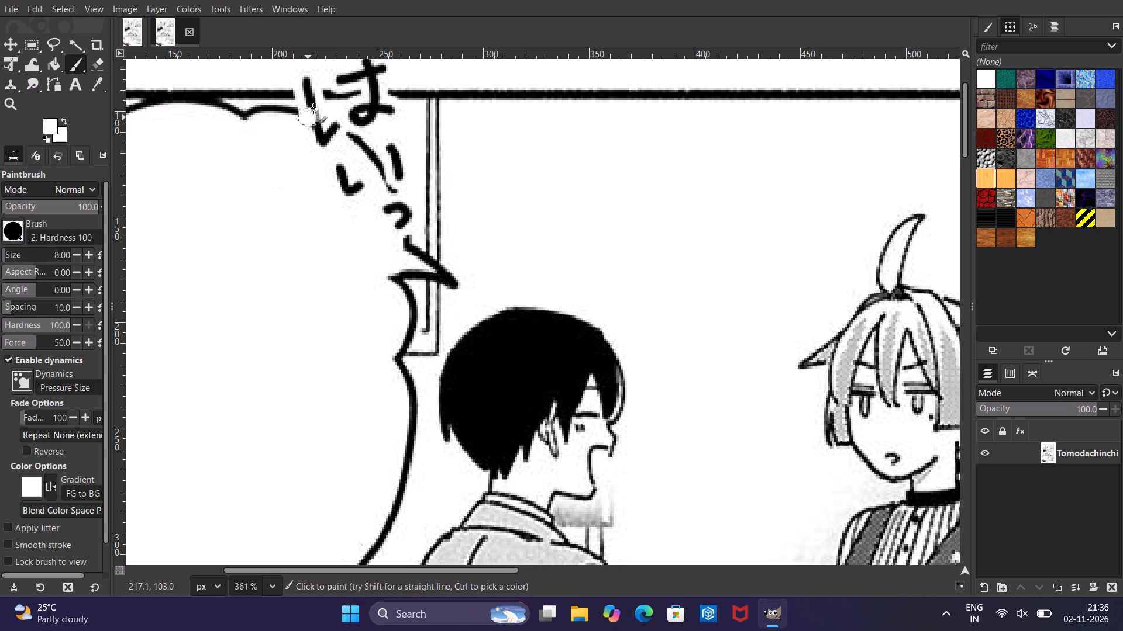
drag(313, 109, 319, 148)
ctrl+scroll(319, 148, up, 9)
drag(339, 120, 354, 85)
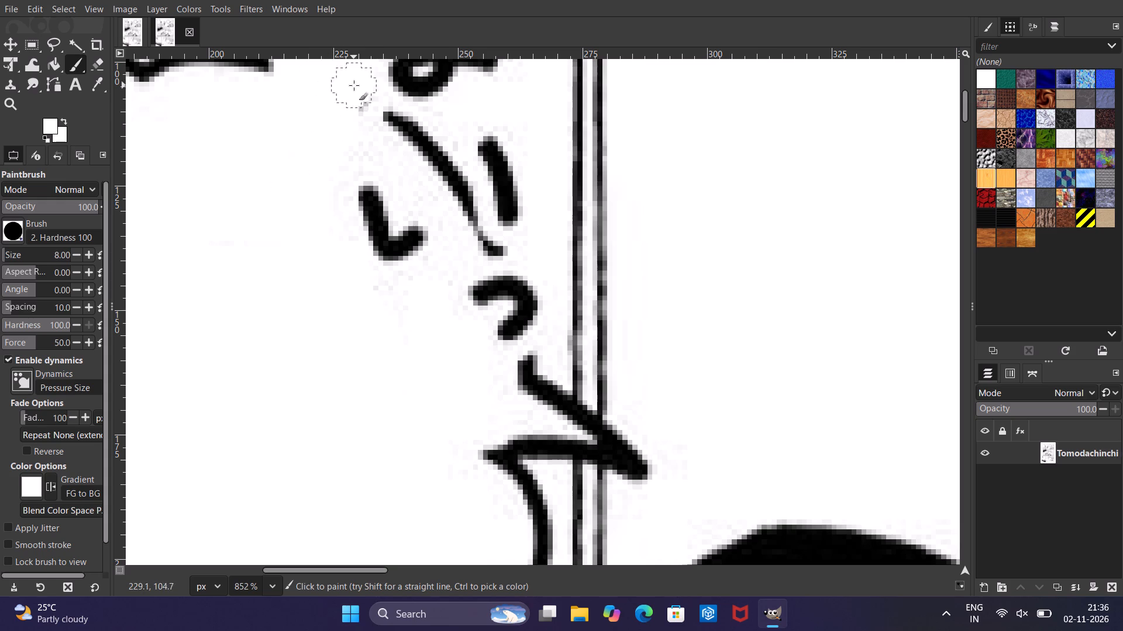
Paint white over both strokes of the handwritten い, keeping the thin curved bubble outline between them.
drag(354, 85, 368, 216)
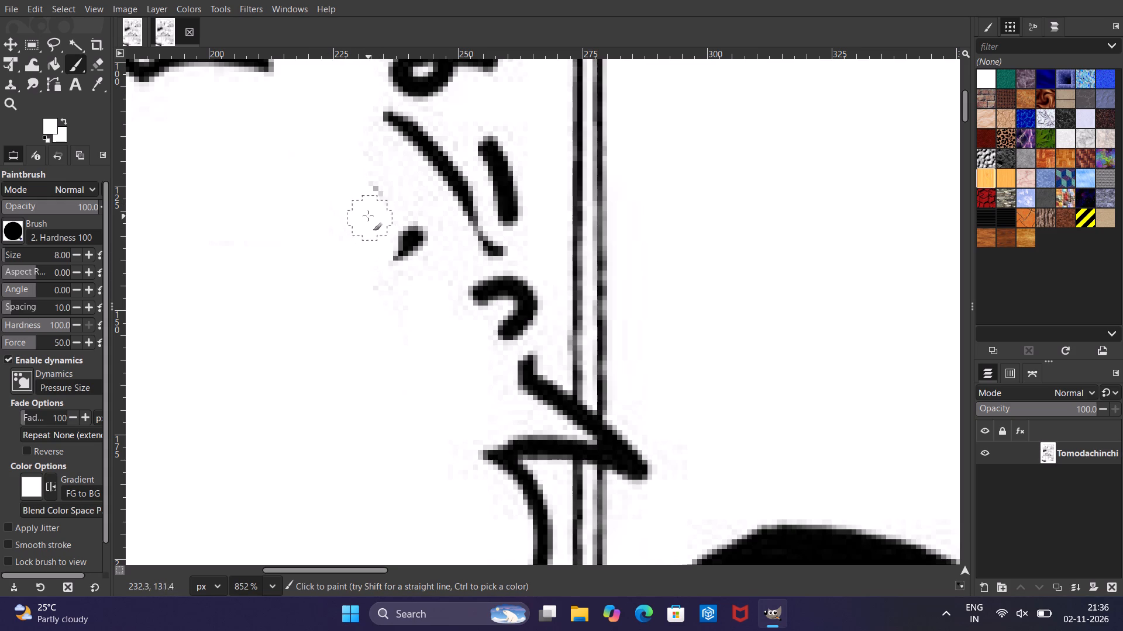
drag(368, 216, 365, 190)
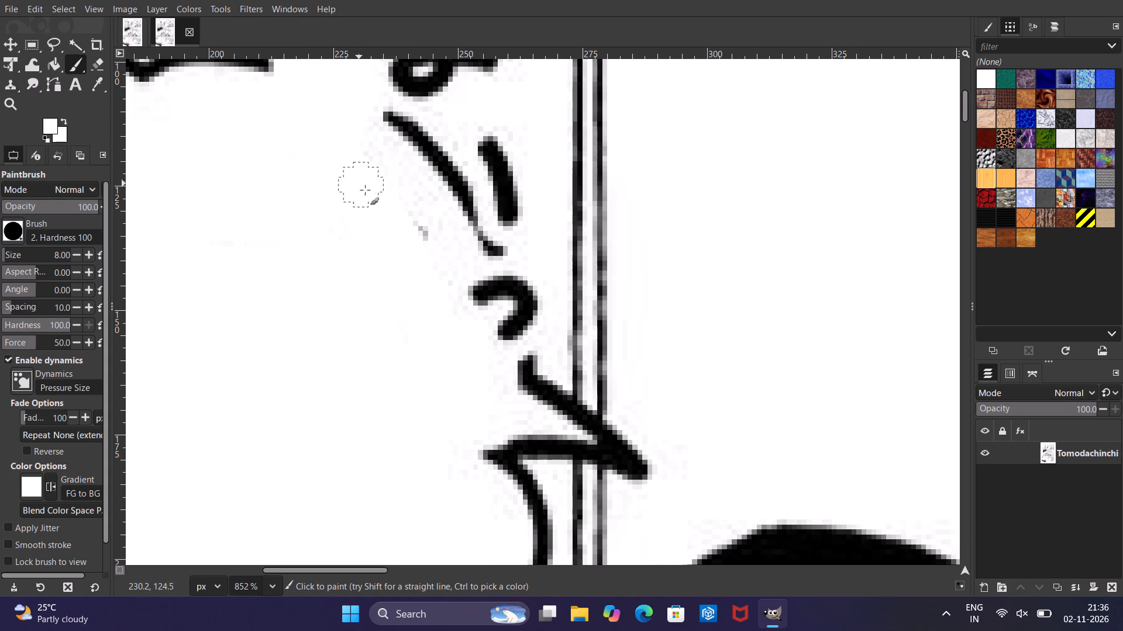
drag(365, 190, 418, 291)
ctrl+scroll(418, 291, down, 3)
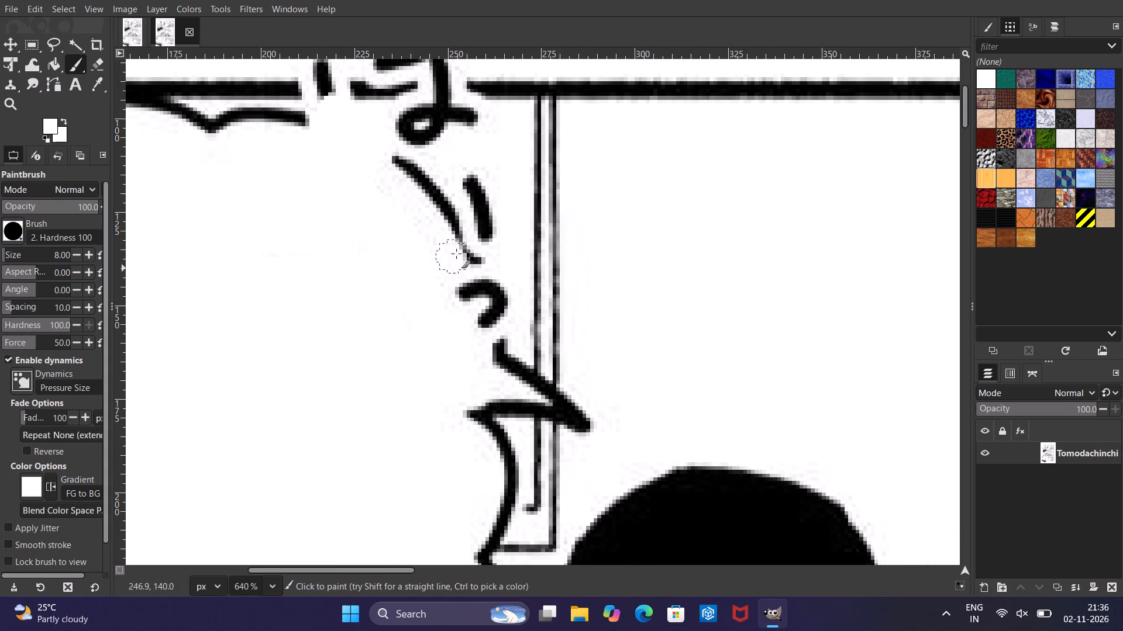
drag(490, 214, 492, 224)
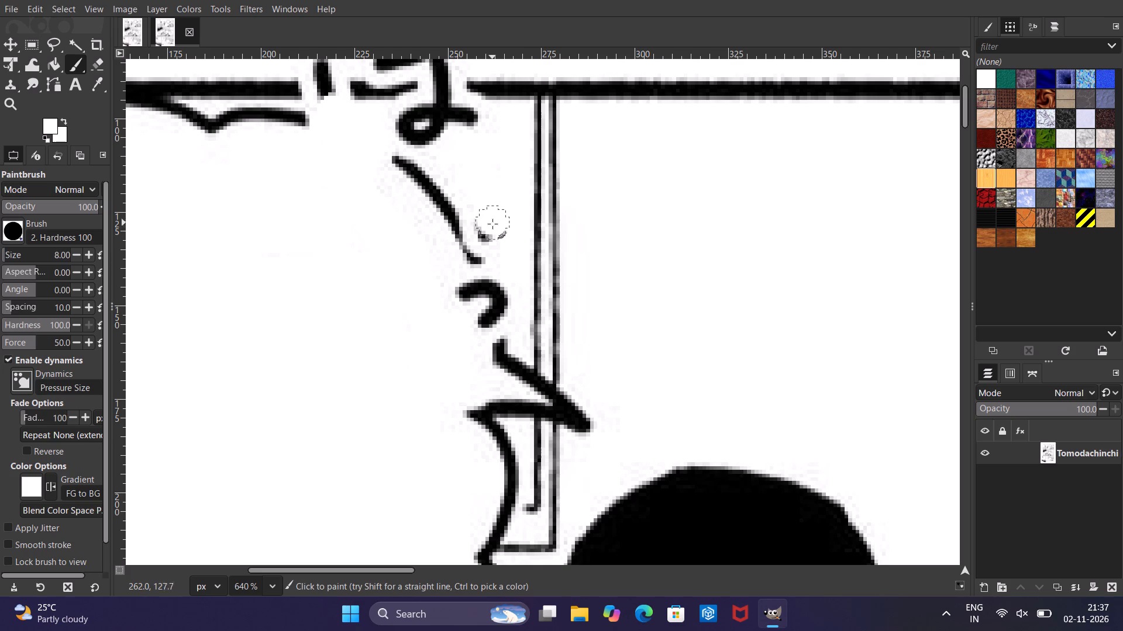
drag(492, 224, 494, 238)
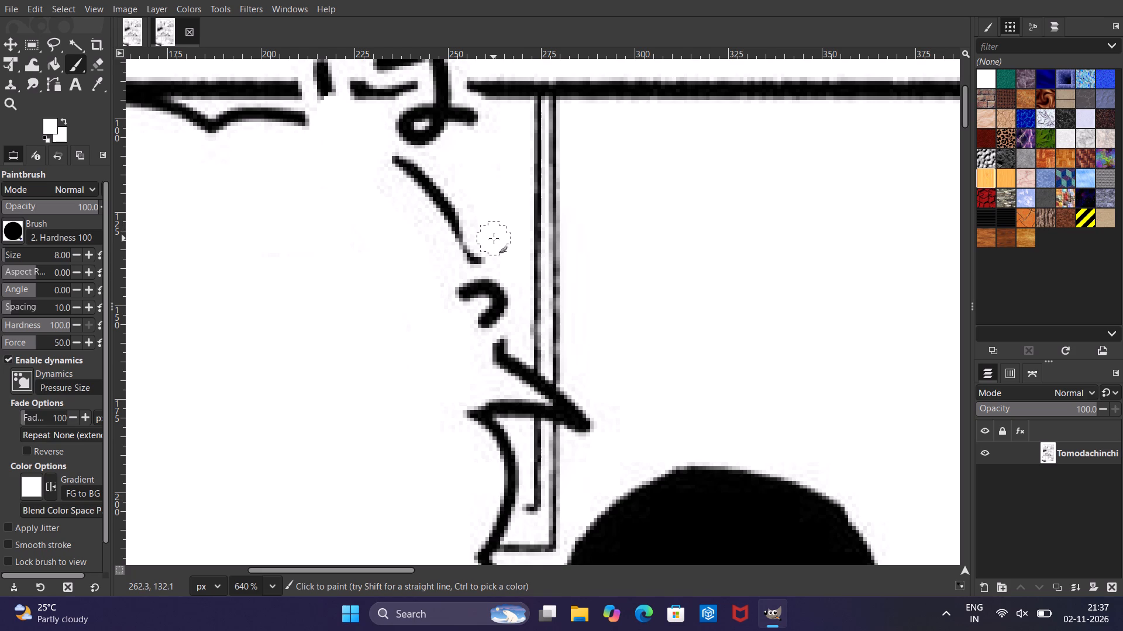
Paint white over the rest of the handwritten は above and below the panel border, keeping the short border piece inside it.
ctrl+scroll(494, 238, down, 2)
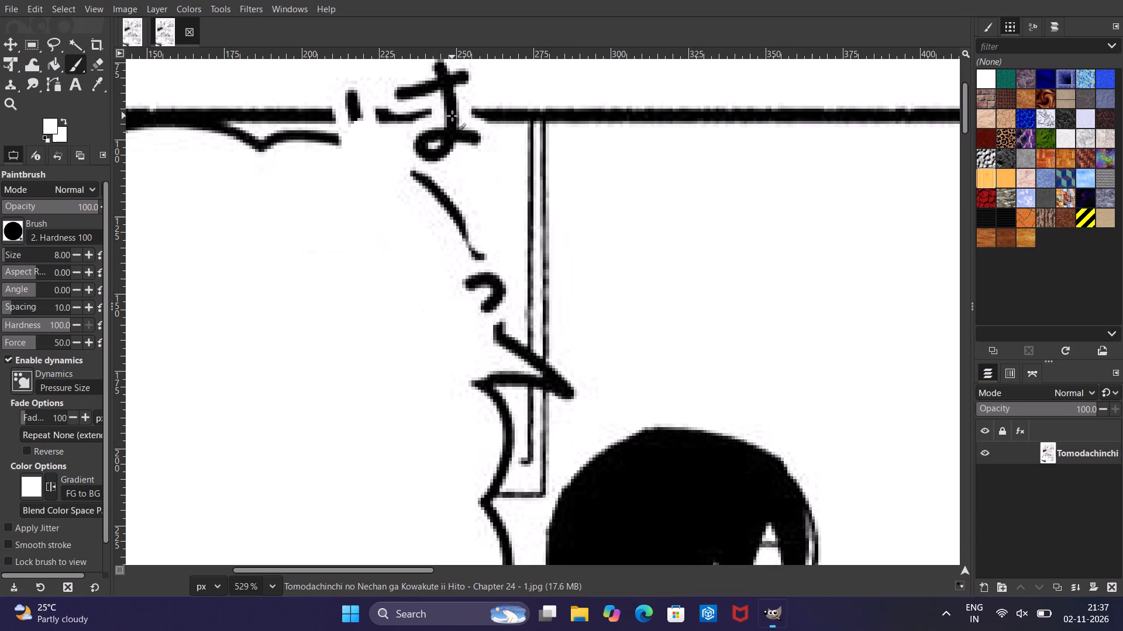
scroll(452, 116, up, 1)
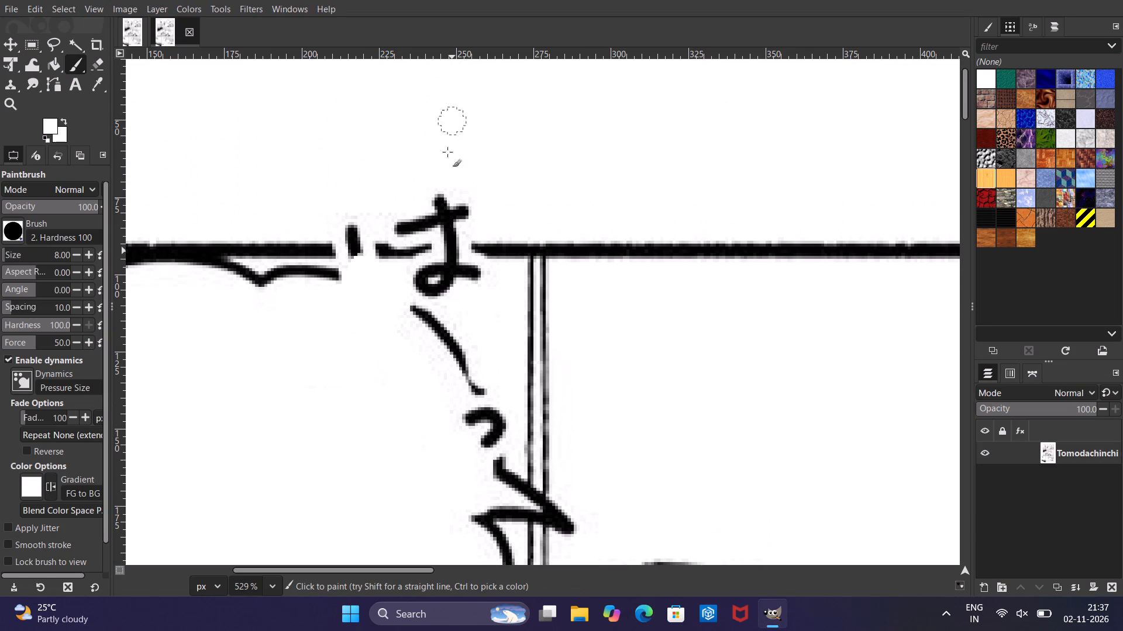
drag(445, 212, 453, 210)
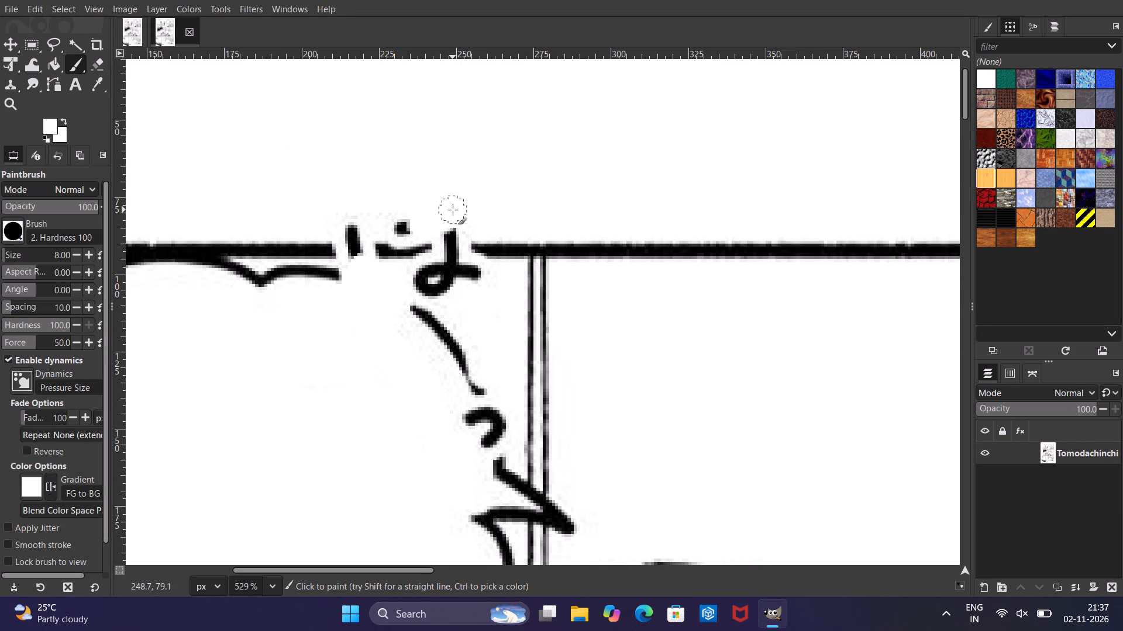
ctrl+scroll(453, 210, up, 5)
drag(357, 235, 375, 235)
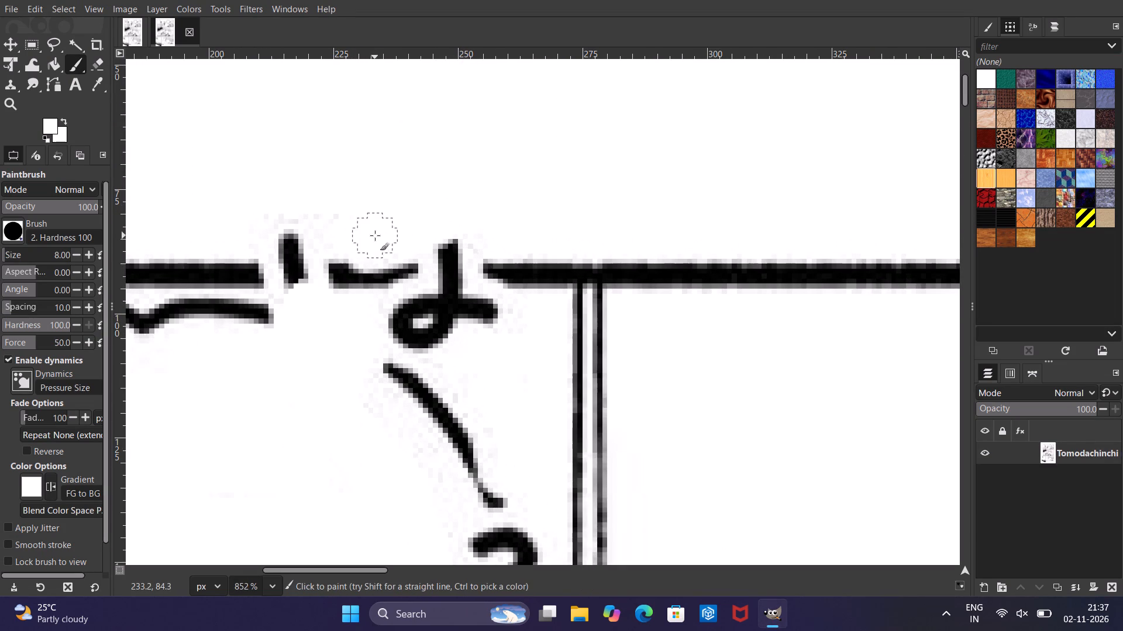
drag(375, 235, 295, 242)
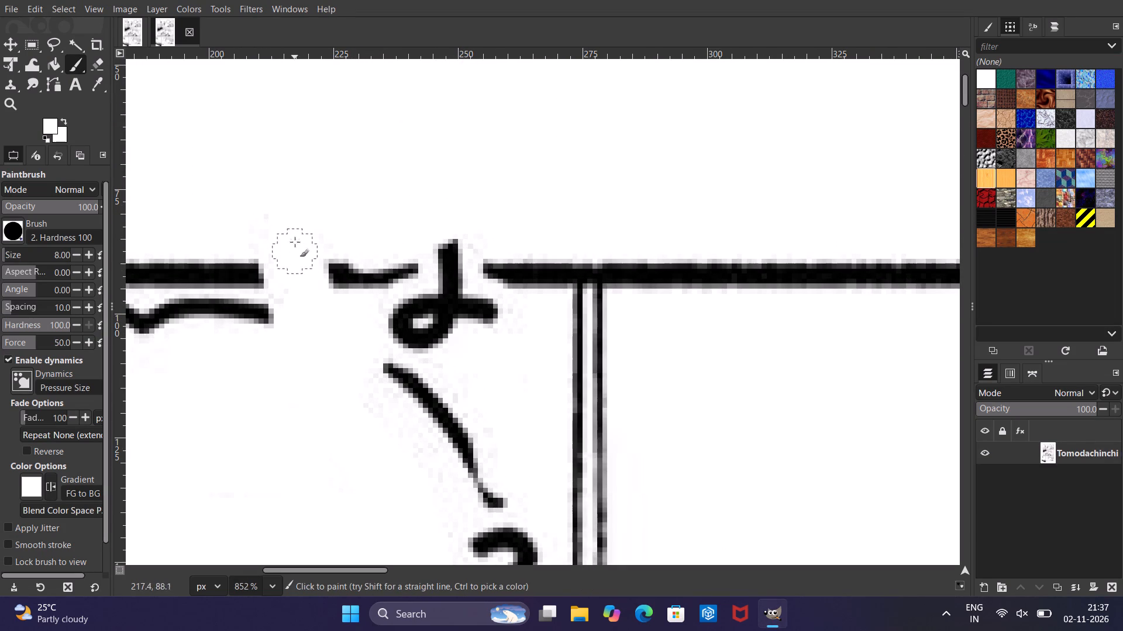
drag(295, 242, 327, 218)
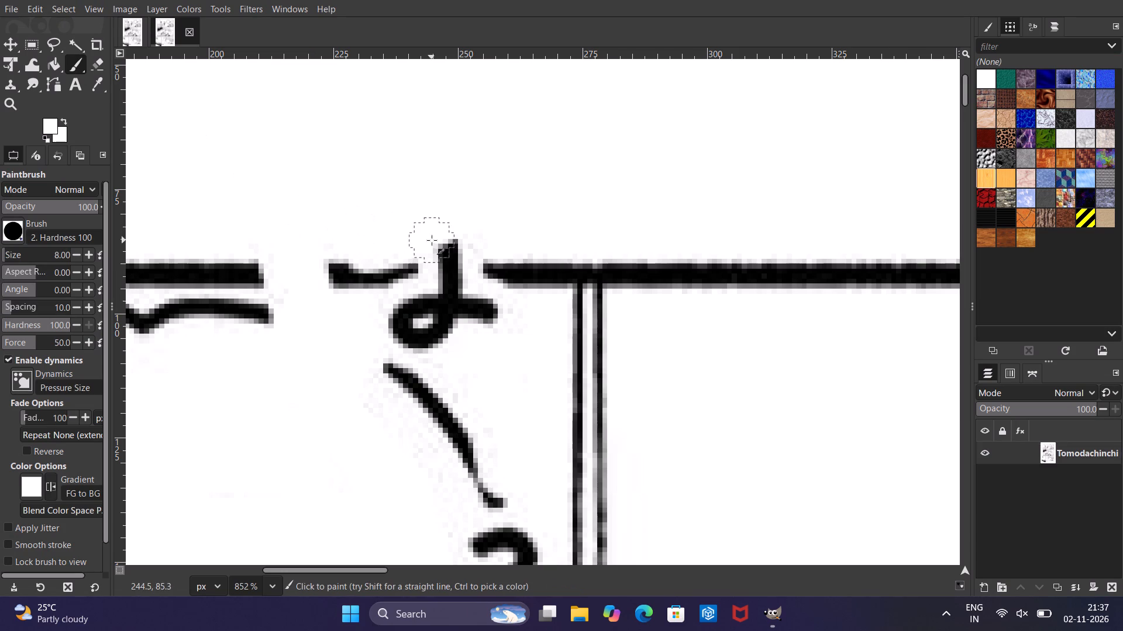
drag(432, 241, 397, 328)
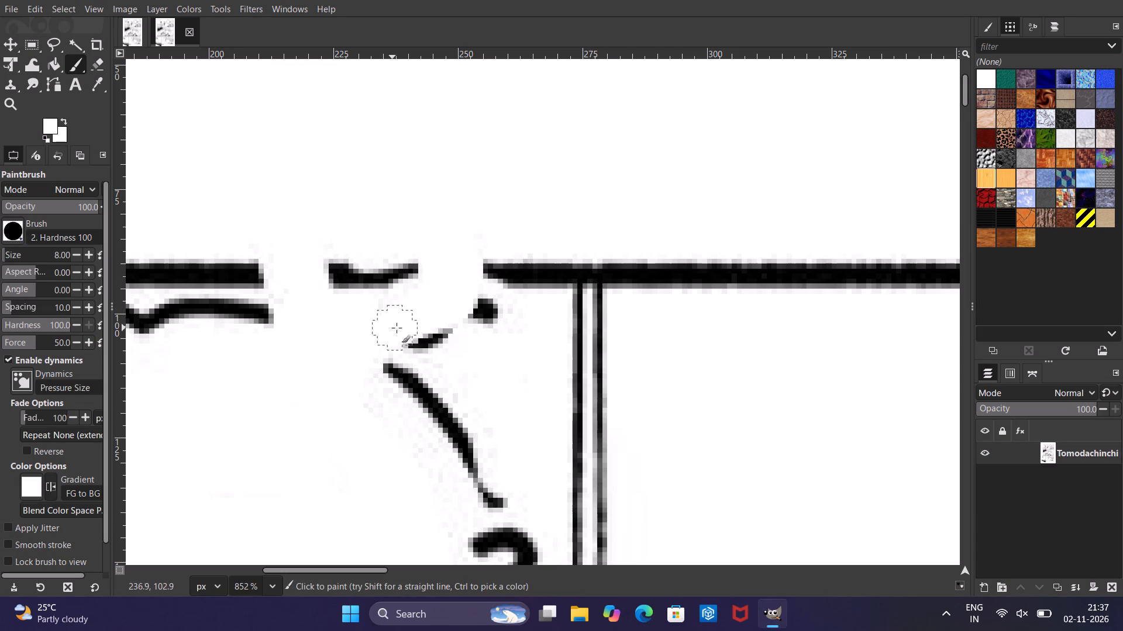
drag(397, 328, 415, 315)
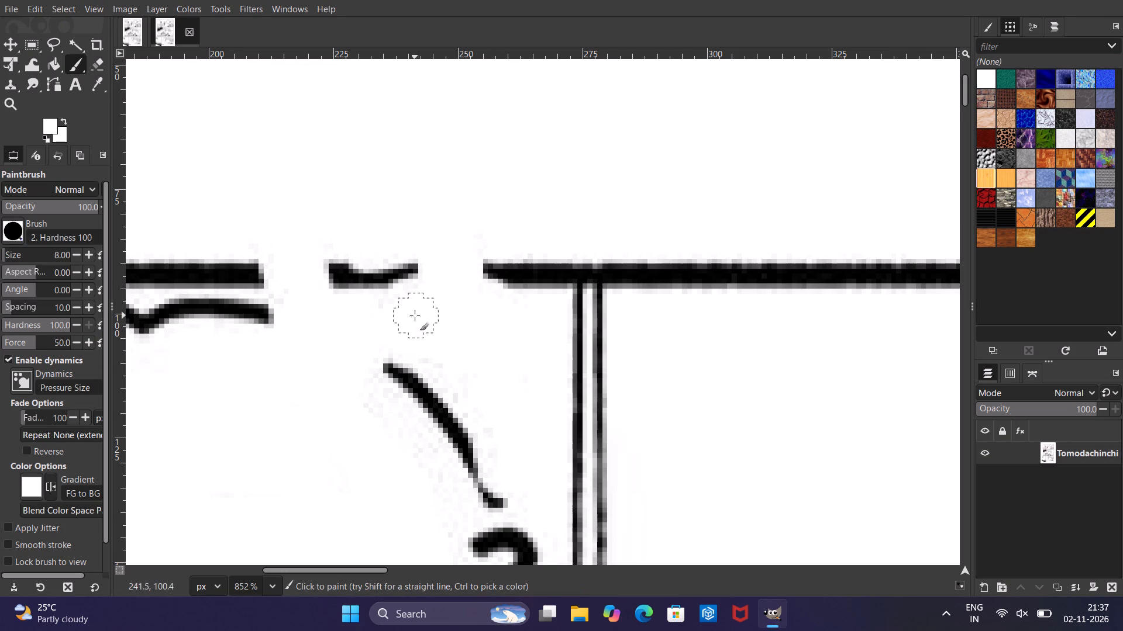
drag(415, 315, 378, 320)
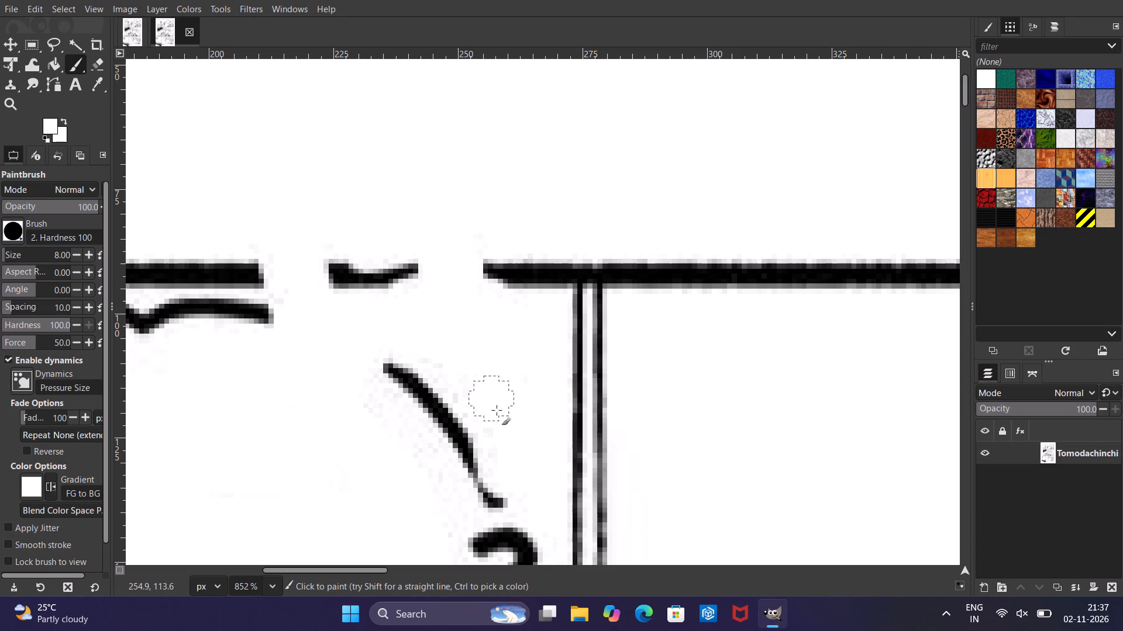
Compare the はいっ lettering and the cloud-shaped bubble's outline with the other open copy of the page, and return to the copy being cleaned.
scroll(499, 412, down, 2)
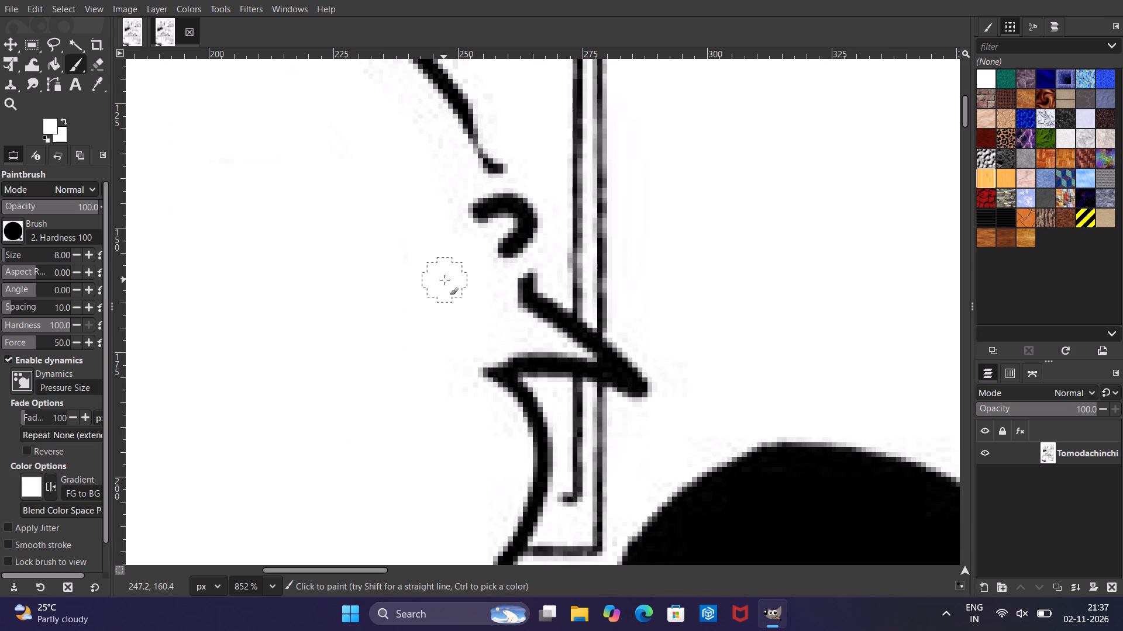
ctrl+scroll(470, 238, down, 7)
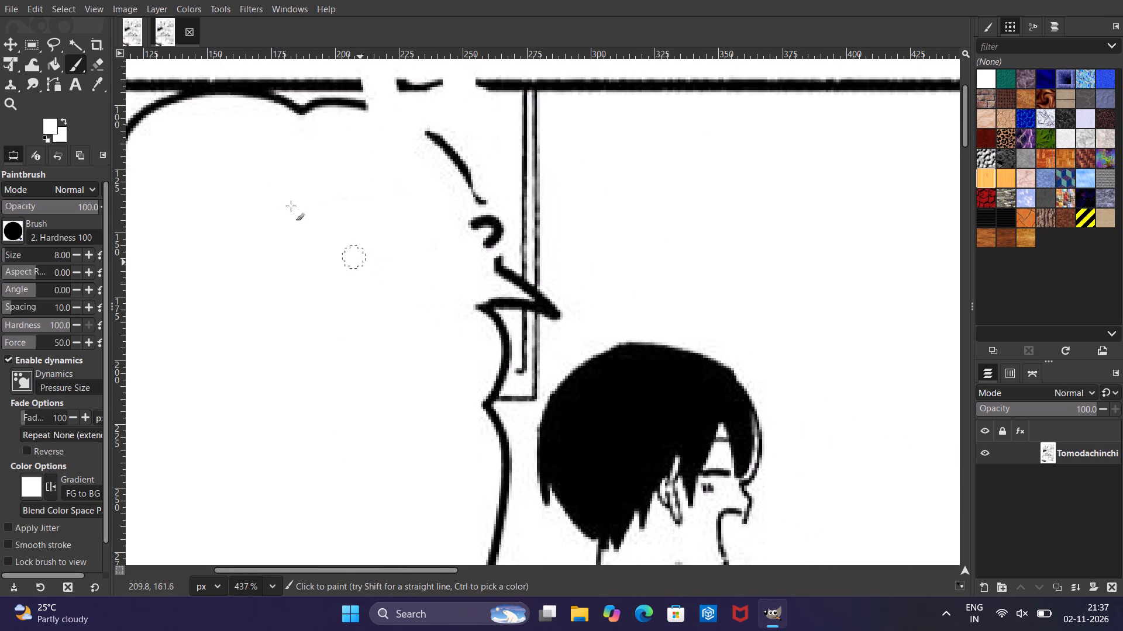
click(133, 23)
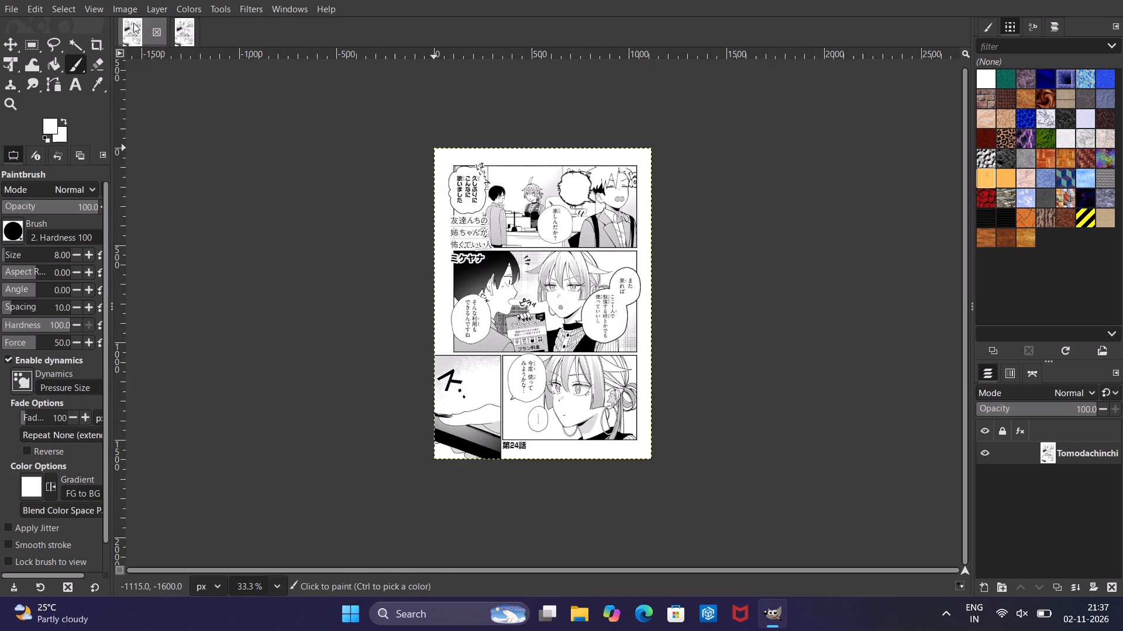
ctrl+scroll(522, 214, up, 9)
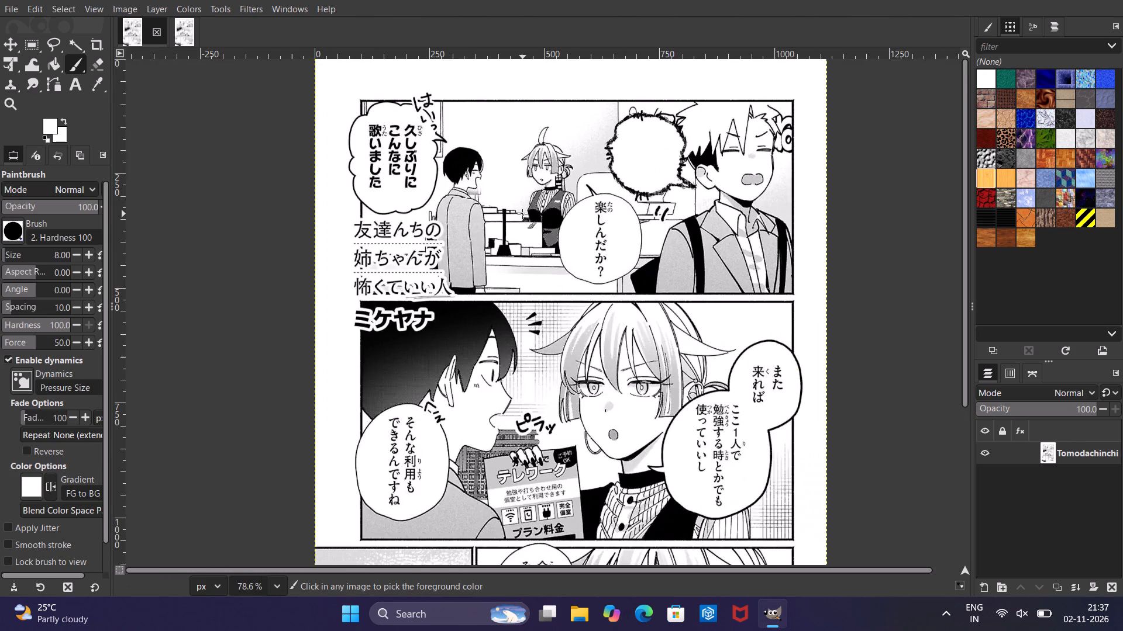
ctrl+scroll(522, 214, up, 6)
ctrl+scroll(331, 161, down, 2)
scroll(331, 161, up, 1)
ctrl+scroll(331, 161, down, 1)
ctrl+scroll(331, 161, up, 1)
ctrl+scroll(331, 161, down, 1)
ctrl+scroll(331, 161, up, 1)
scroll(319, 89, up, 3)
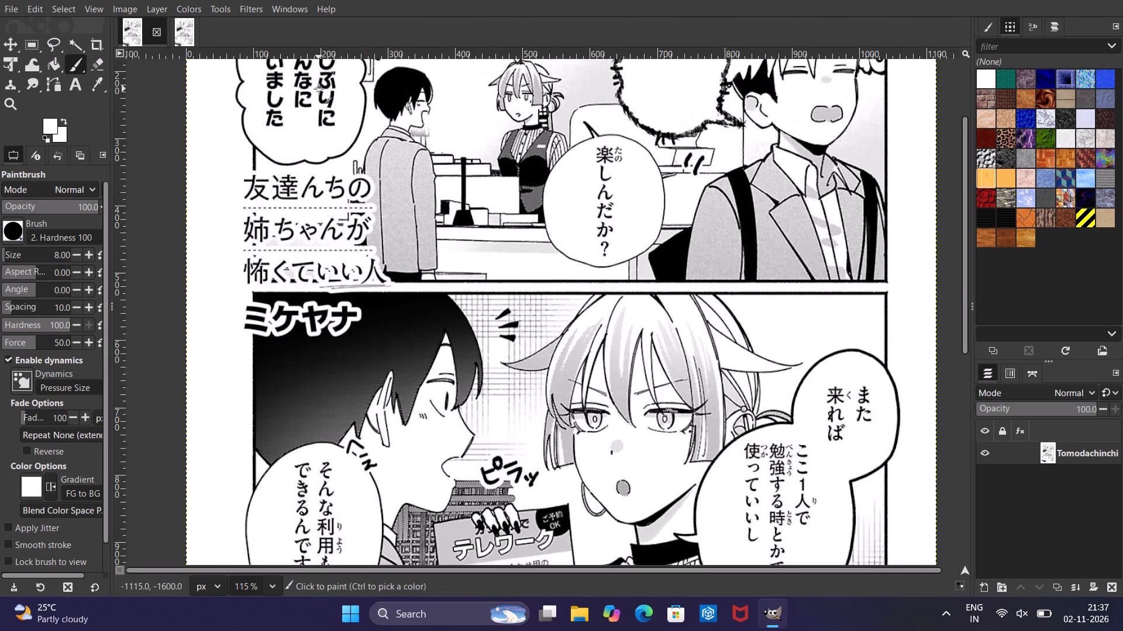
ctrl+scroll(319, 89, up, 1)
scroll(319, 89, up, 1)
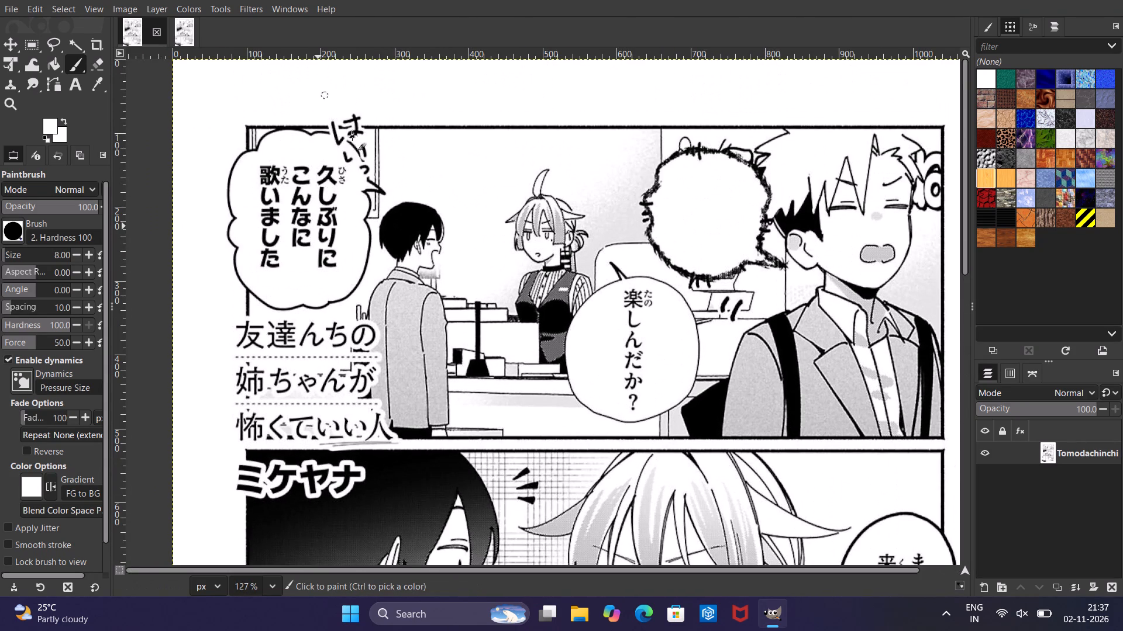
ctrl+scroll(374, 182, up, 8)
scroll(319, 93, up, 2)
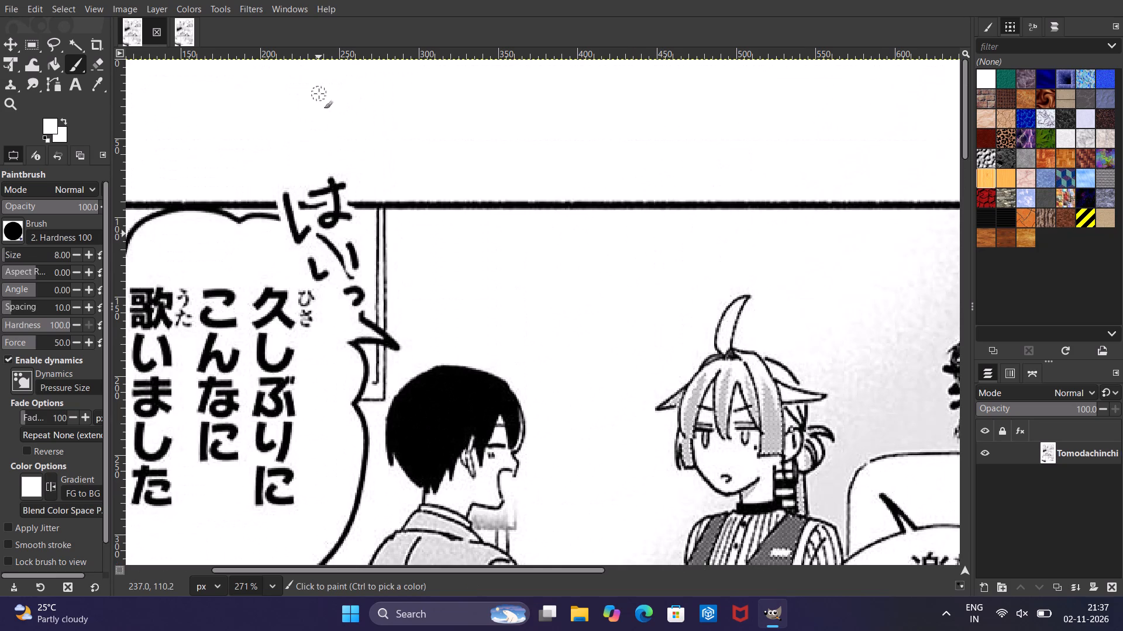
ctrl+scroll(335, 213, up, 4)
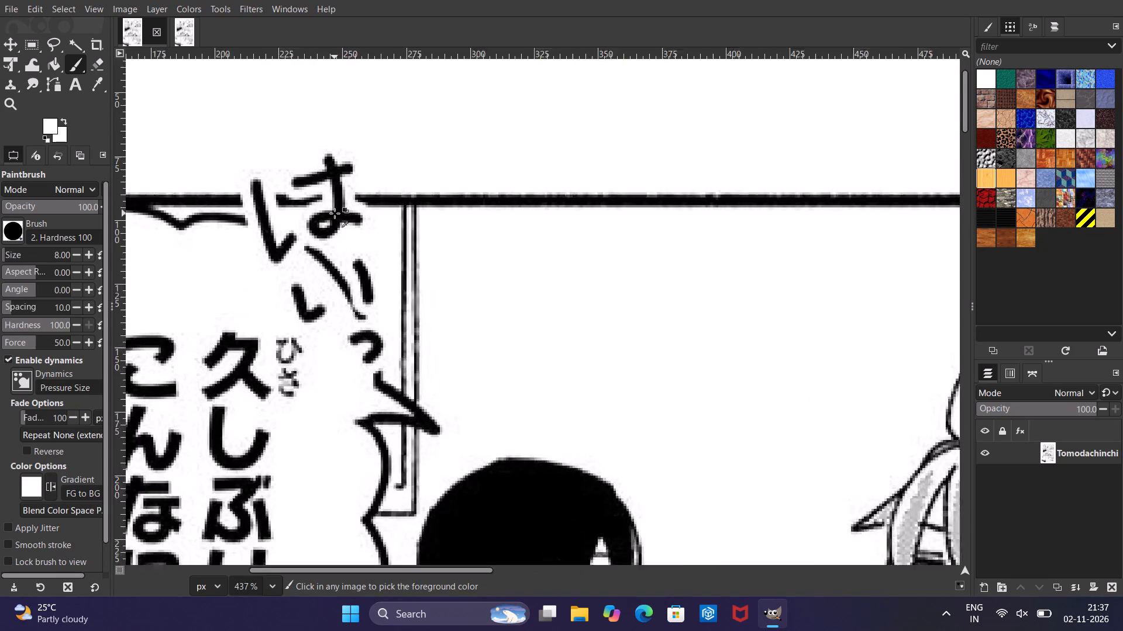
ctrl+scroll(335, 213, up, 6)
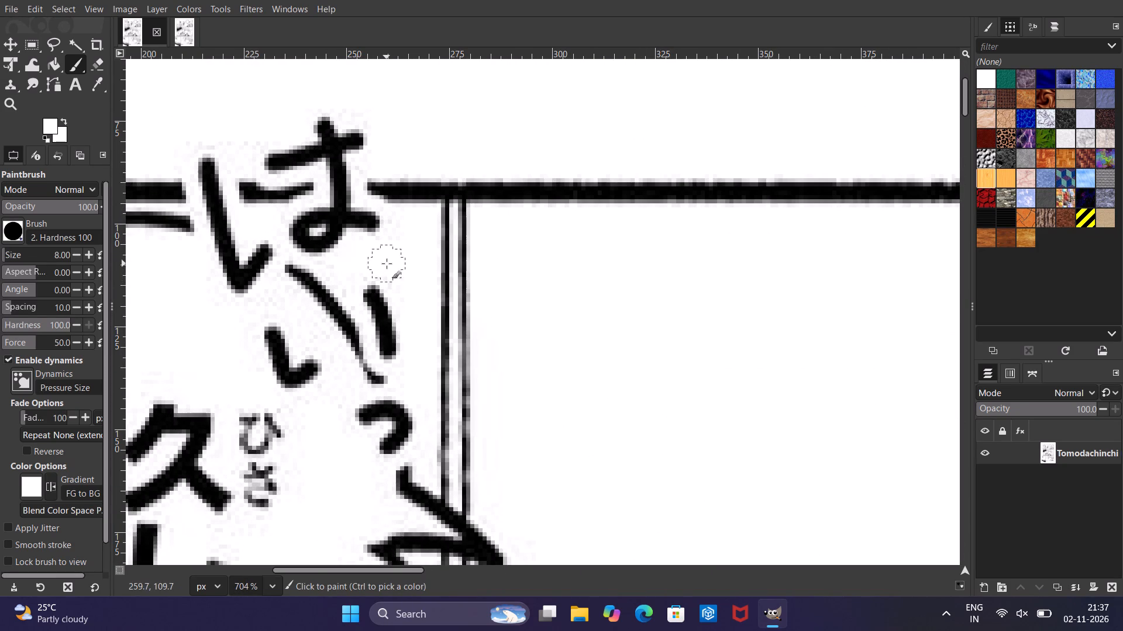
ctrl+scroll(387, 264, down, 9)
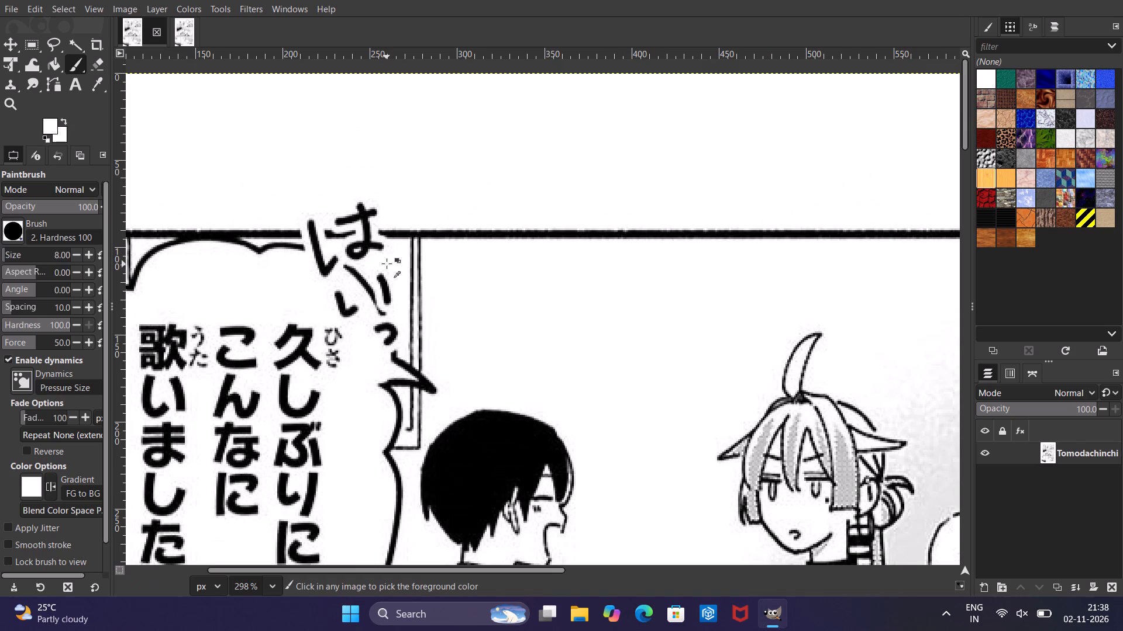
ctrl+scroll(387, 264, down, 3)
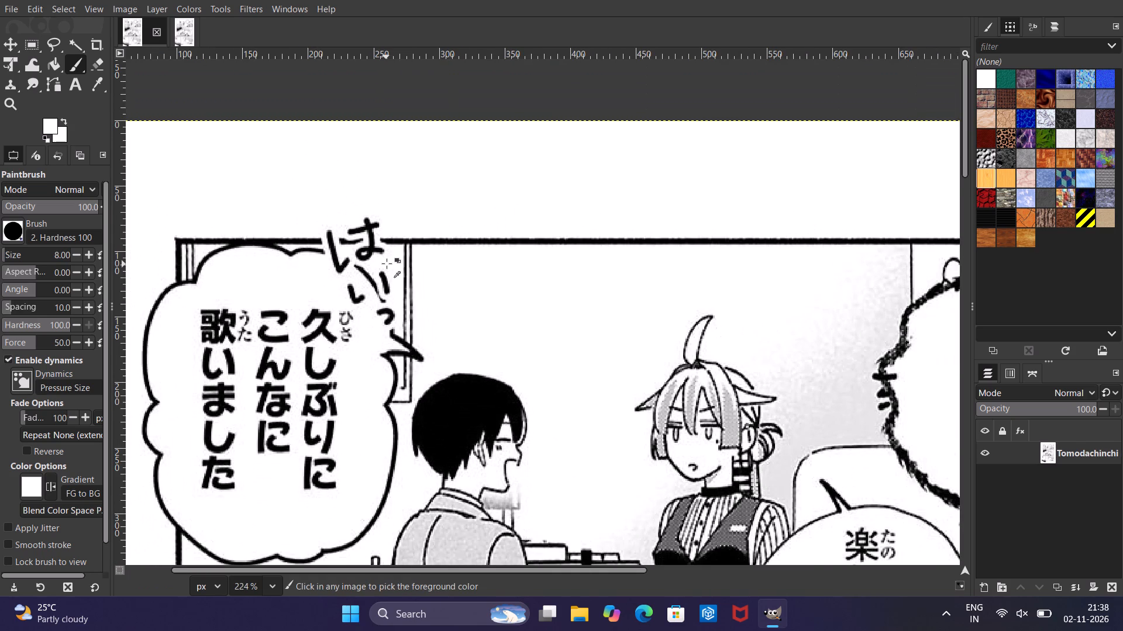
ctrl+scroll(387, 264, up, 7)
click(197, 31)
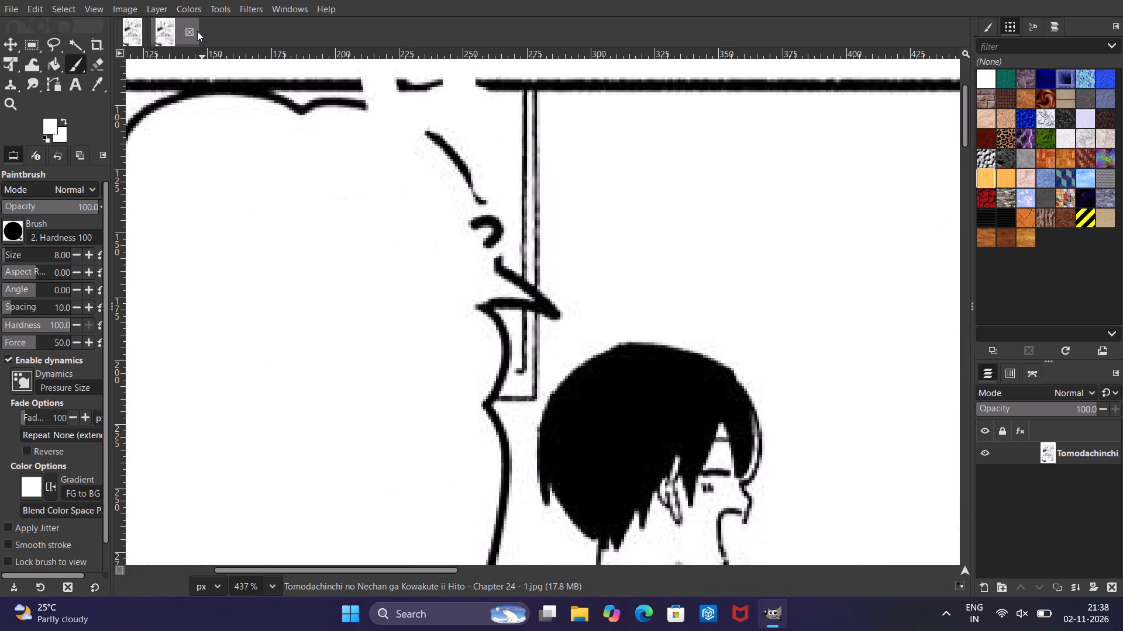
Paint white over the handwritten っ beside the first panel's cloud-shaped bubble.
drag(489, 230, 465, 228)
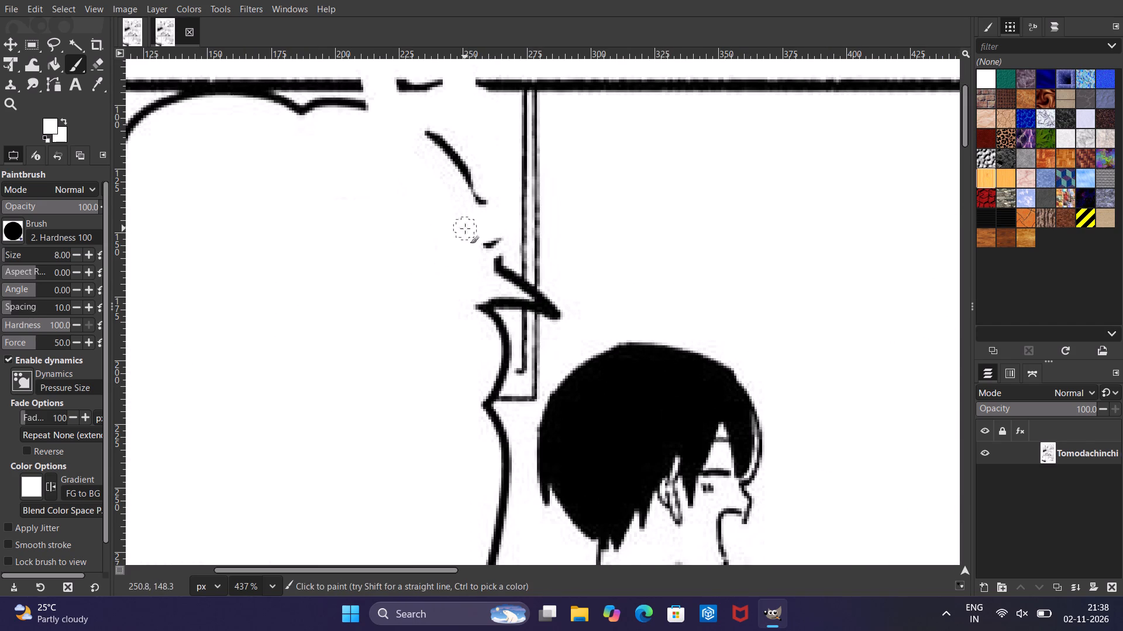
drag(465, 228, 466, 231)
Use the Color Picker to sample the white inside the second panel's oval speech bubble containing そんな利用もできるんですね as the foreground colour.
ctrl+scroll(466, 231, down, 8)
ctrl+scroll(470, 414, up, 1)
ctrl+scroll(470, 414, down, 2)
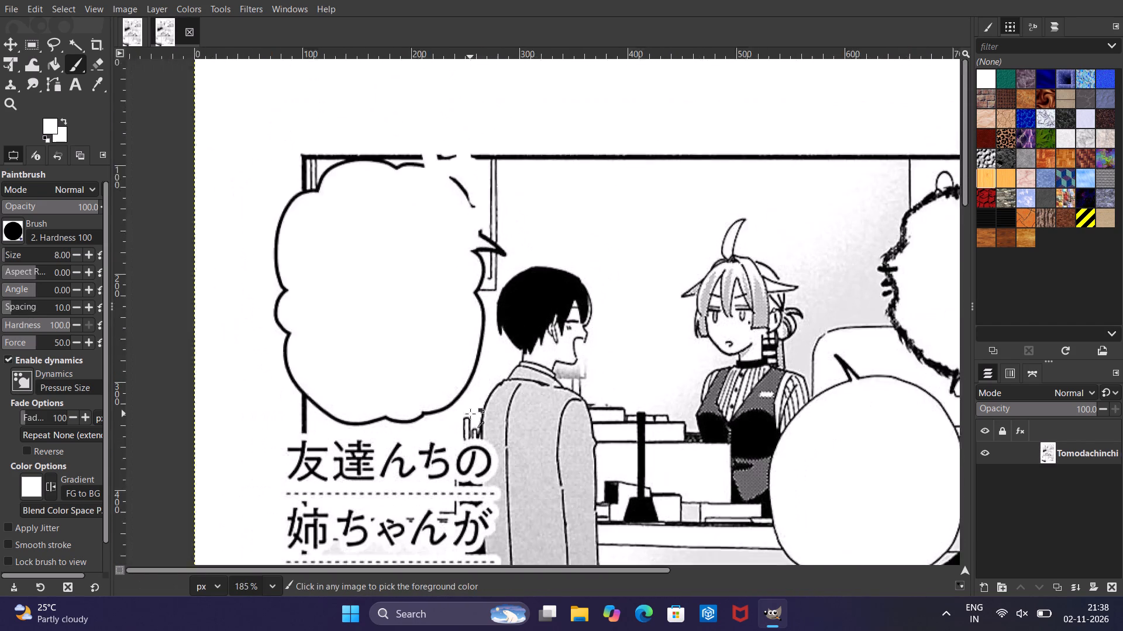
ctrl+scroll(470, 414, down, 3)
ctrl+scroll(519, 533, down, 1)
ctrl+scroll(519, 533, up, 1)
ctrl+scroll(519, 533, down, 1)
ctrl+scroll(519, 533, up, 1)
ctrl+scroll(519, 533, down, 3)
scroll(519, 533, left, 1)
scroll(519, 533, down, 1)
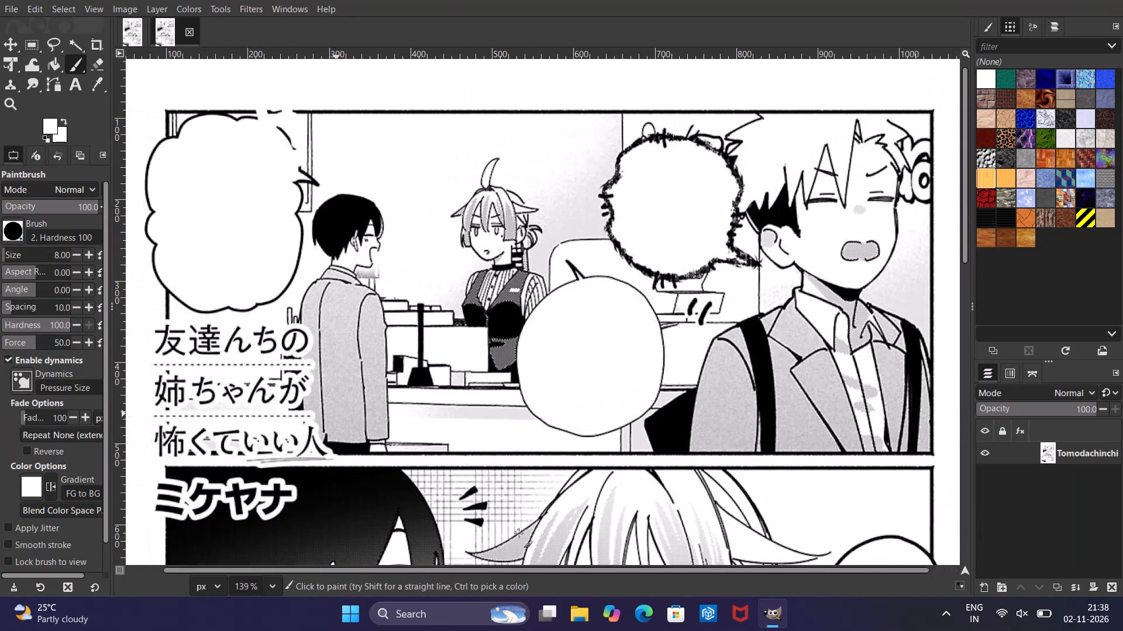
scroll(519, 533, down, 2)
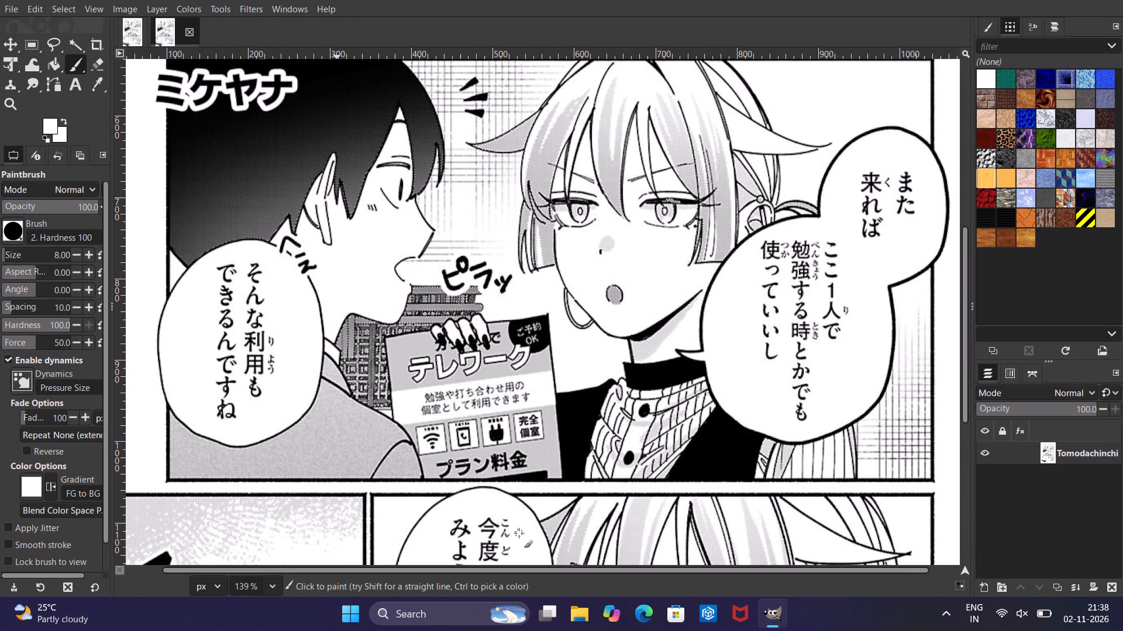
scroll(519, 533, down, 1)
ctrl+scroll(225, 402, up, 3)
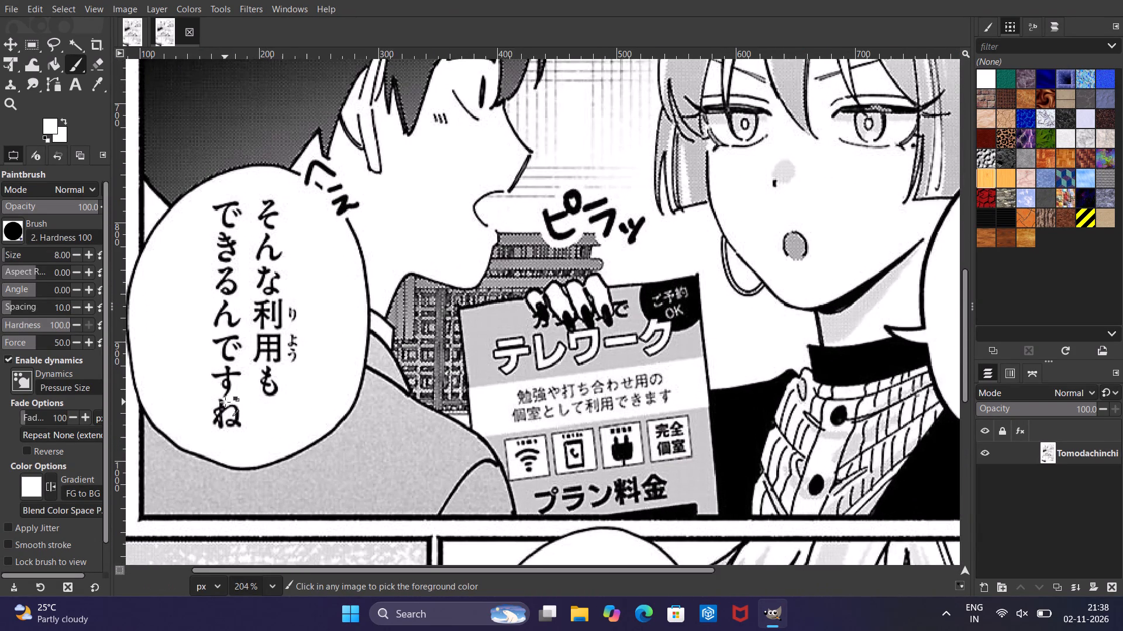
ctrl+scroll(225, 402, up, 2)
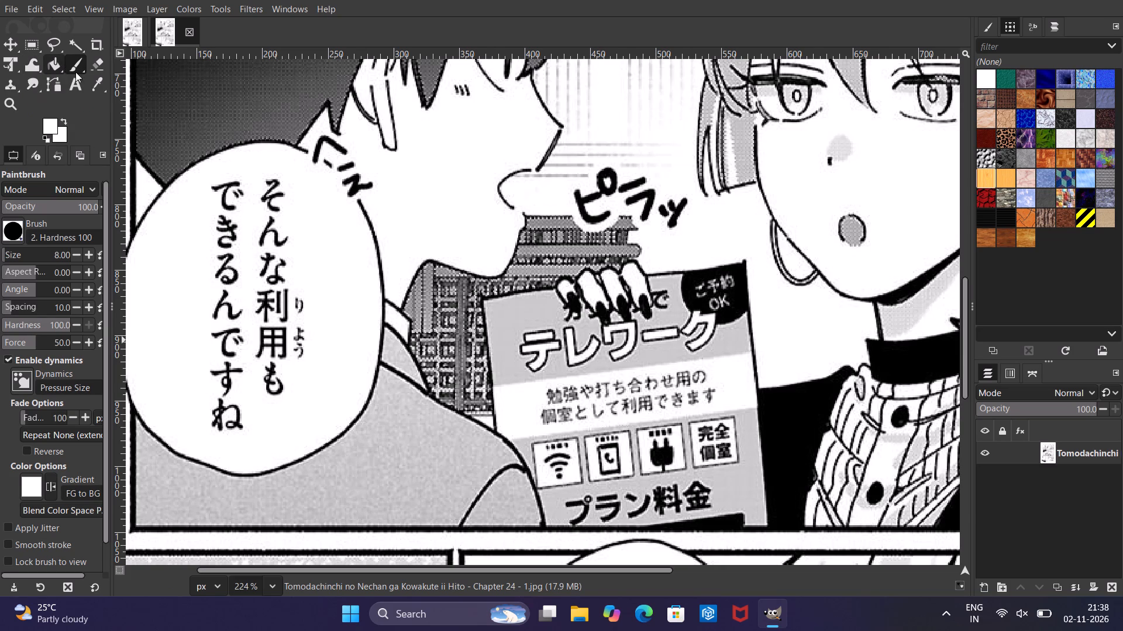
ctrl+scroll(223, 264, up, 3)
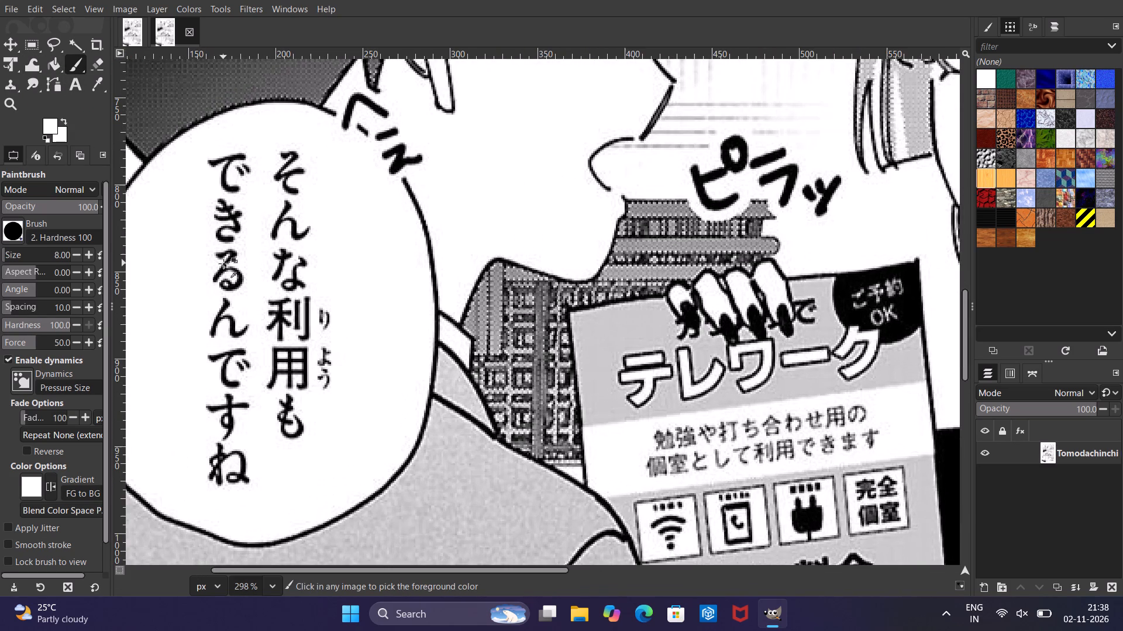
ctrl+scroll(223, 264, up, 1)
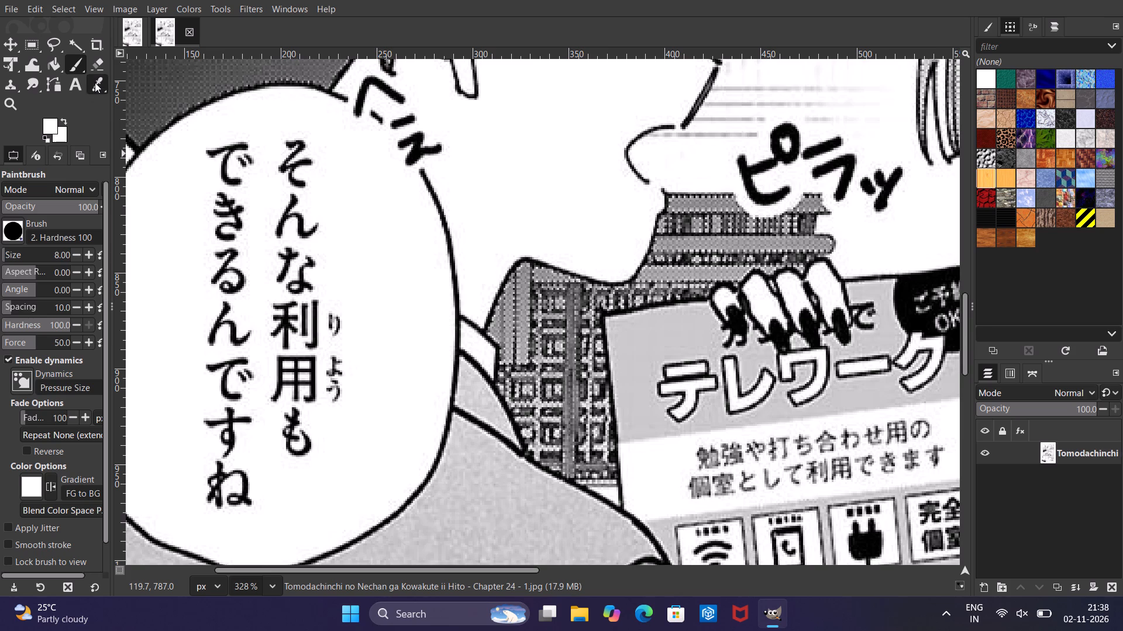
drag(95, 82, 185, 101)
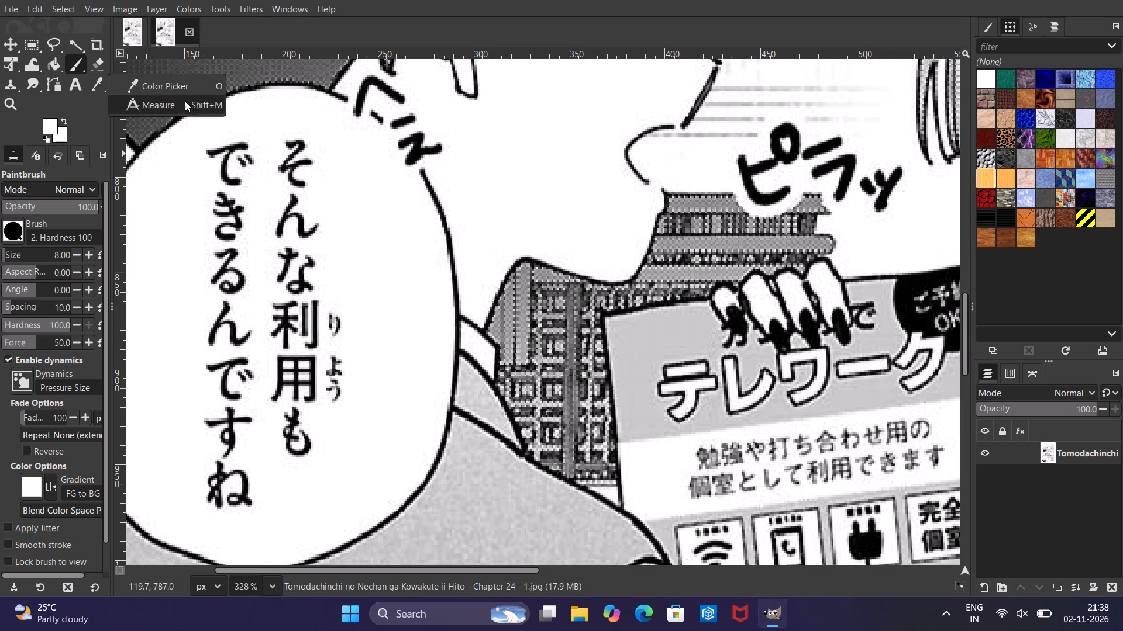
drag(185, 101, 188, 87)
click(188, 87)
double_click(383, 226)
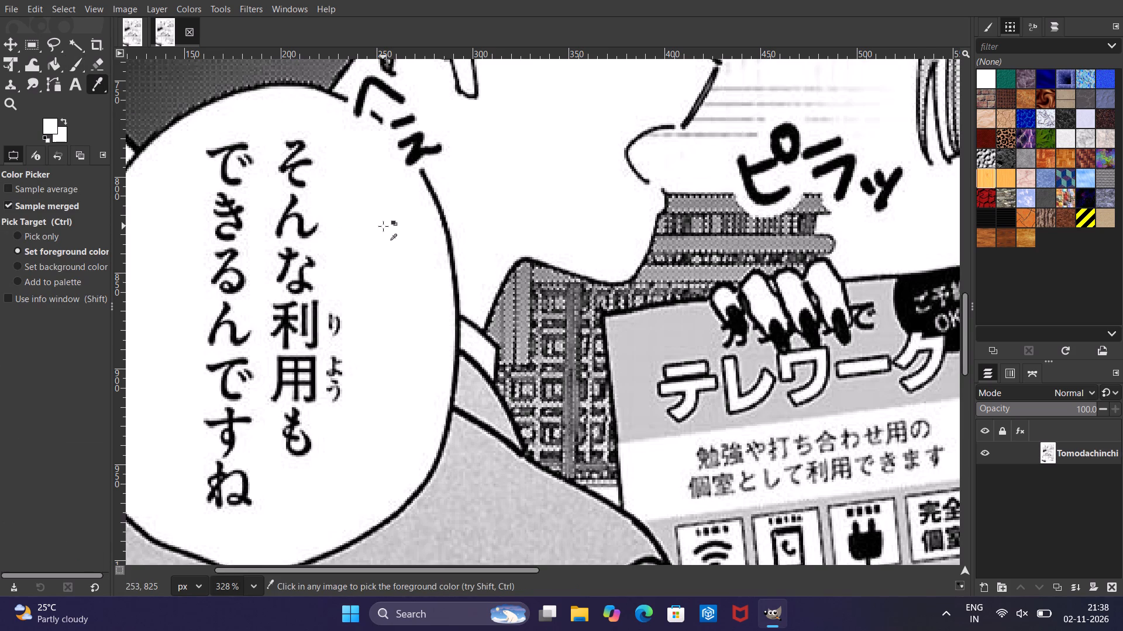
Set the Paintbrush size to 44 and paint white over all the text in the second panel's oval speech bubble, including the small りよう reading.
click(73, 61)
scroll(190, 230, right, 1)
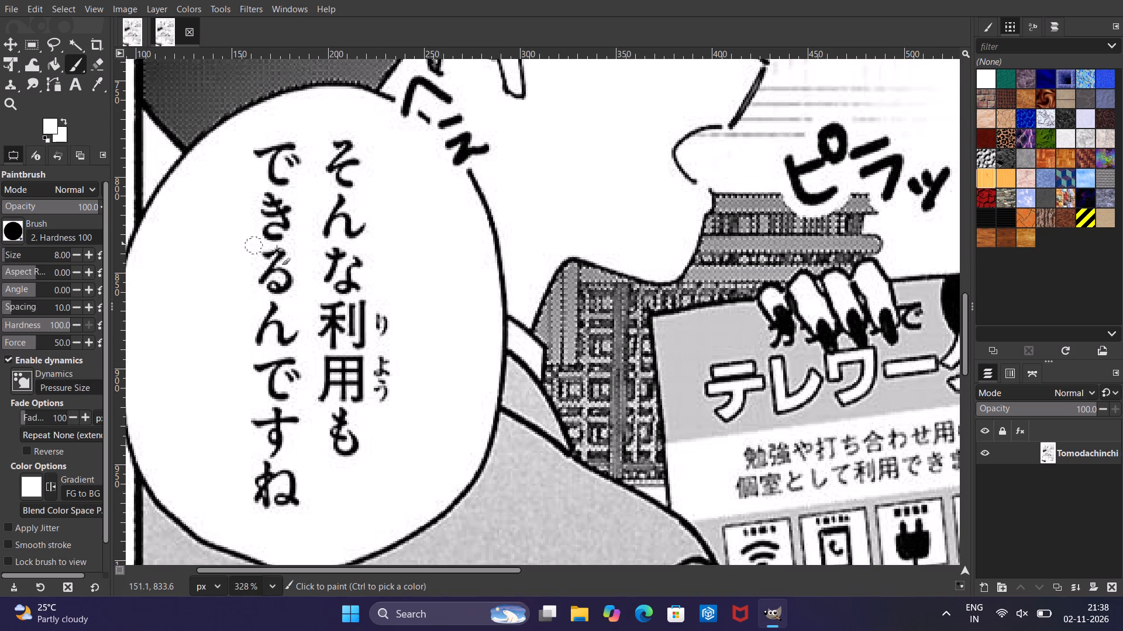
ctrl+scroll(314, 266, up, 1)
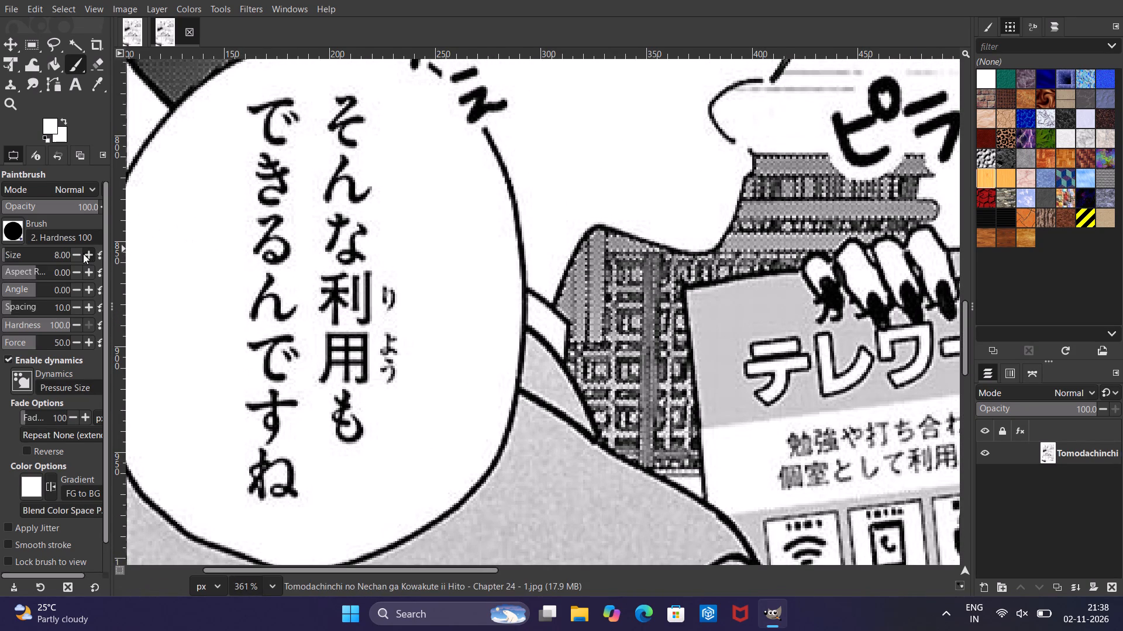
click(84, 254)
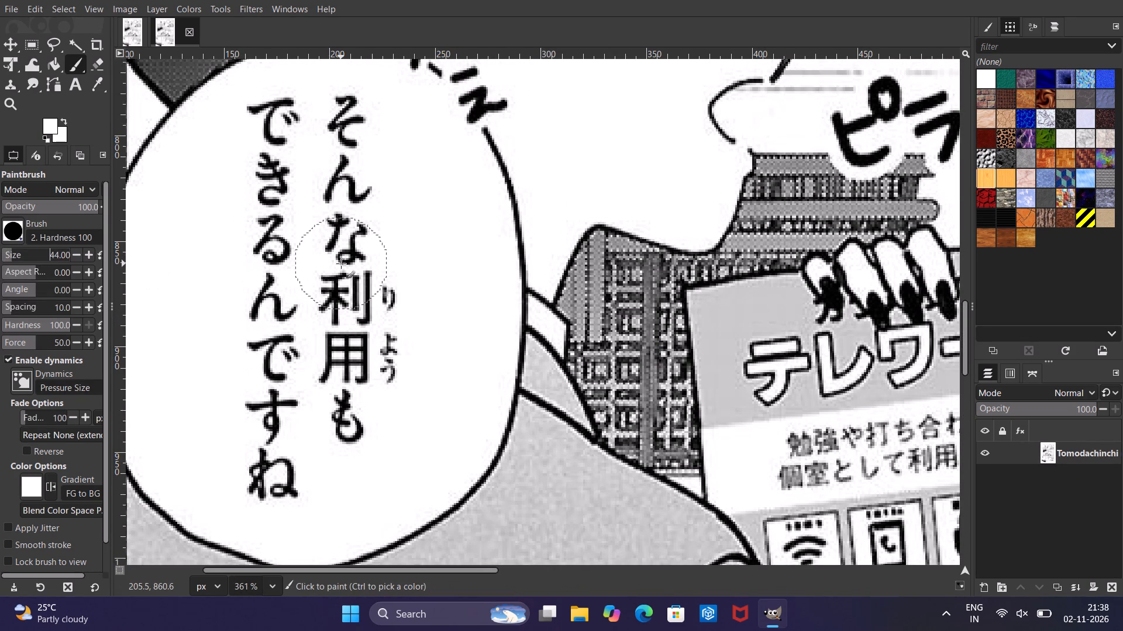
drag(341, 264, 371, 255)
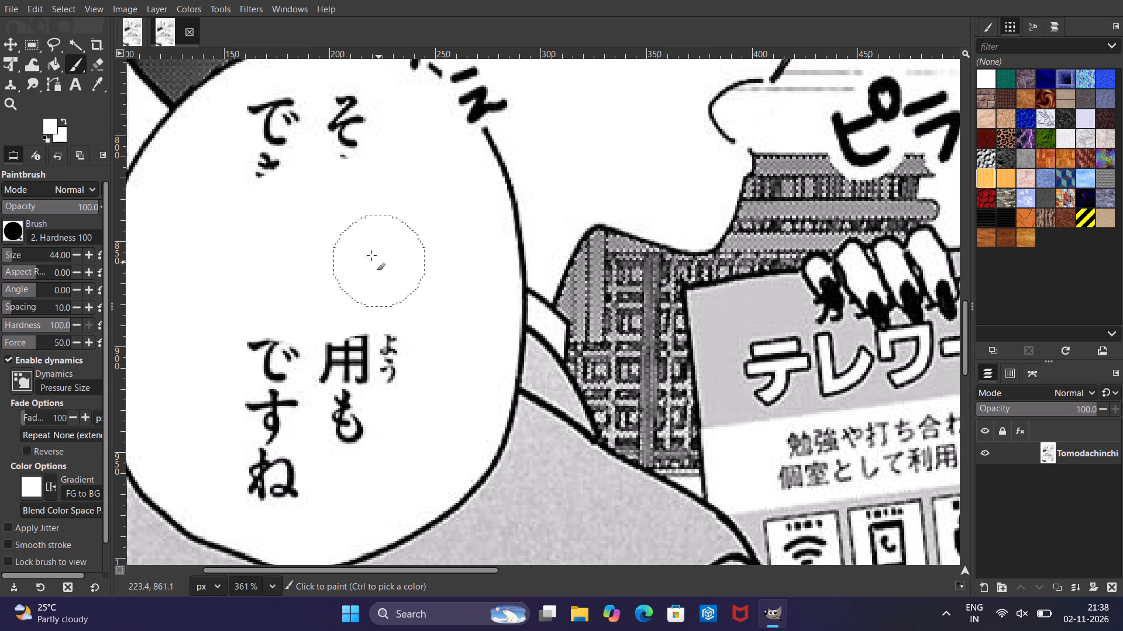
drag(371, 255, 250, 443)
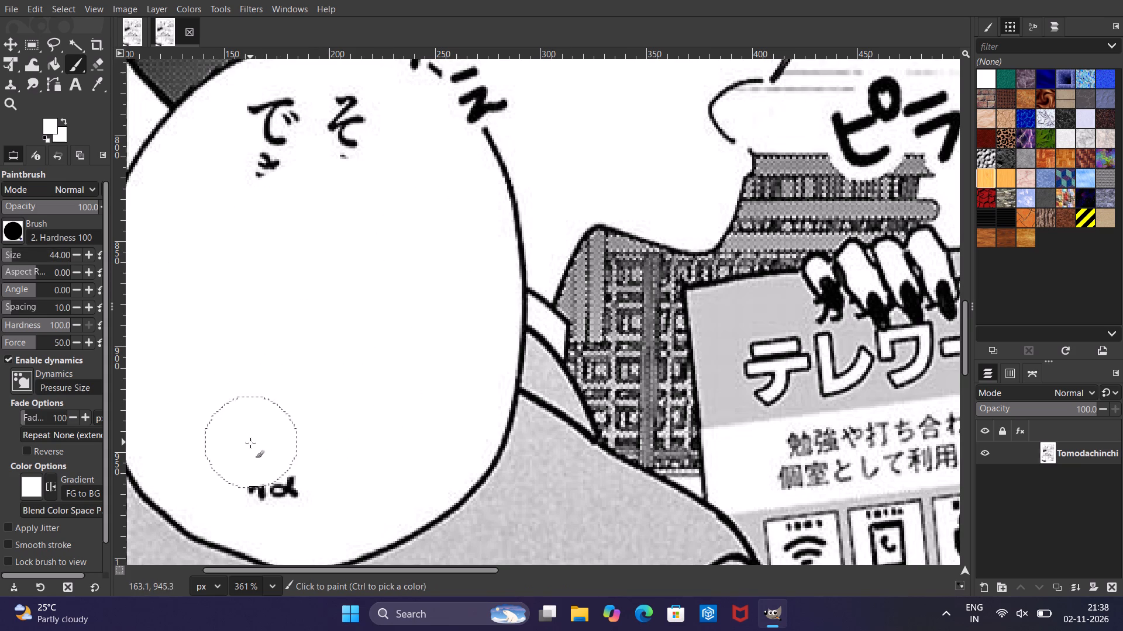
drag(250, 443, 250, 260)
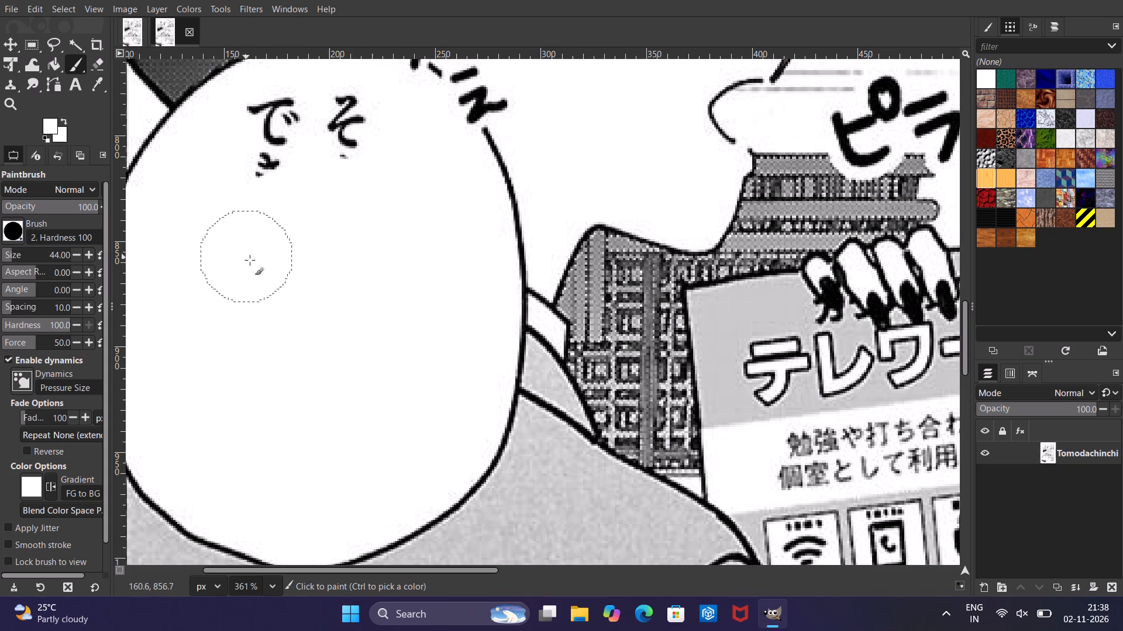
drag(250, 260, 359, 130)
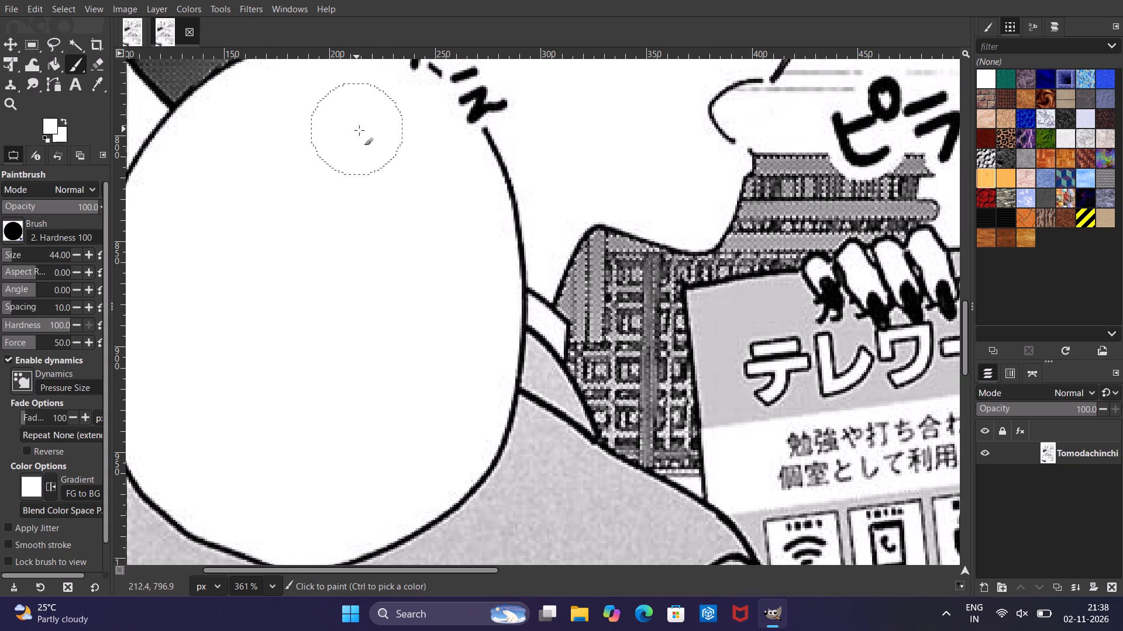
drag(359, 130, 387, 242)
Set the Paintbrush size to 17 and paint white over the lower part of the handwritten え beside the oval bubble's outline.
ctrl+scroll(387, 242, down, 2)
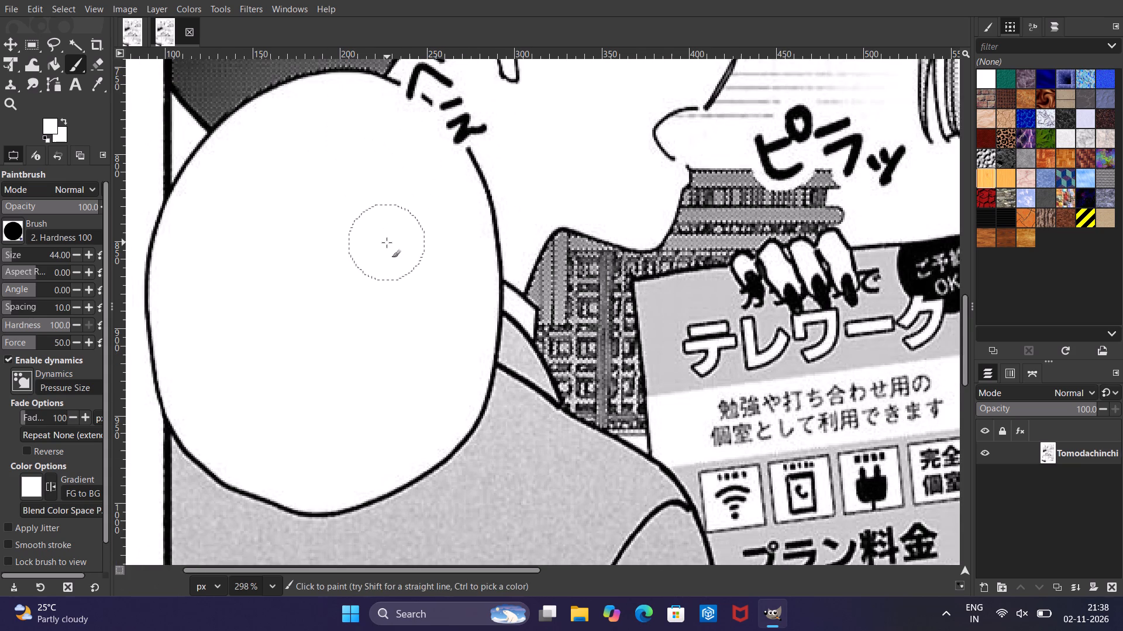
scroll(387, 242, up, 1)
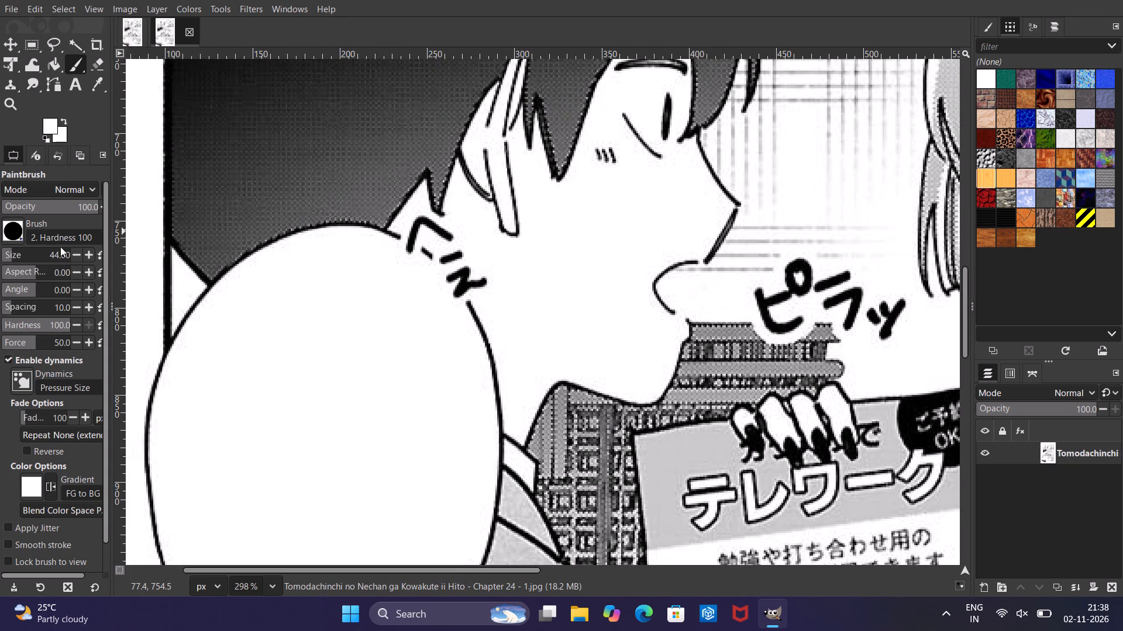
click(73, 256)
click(75, 257)
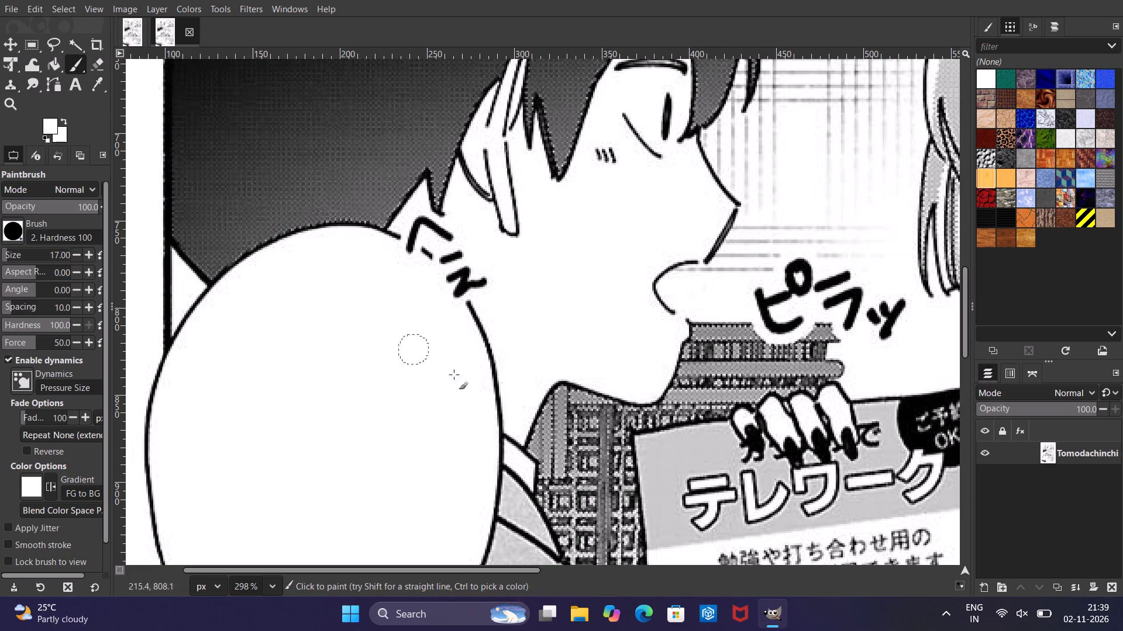
ctrl+scroll(462, 296, up, 5)
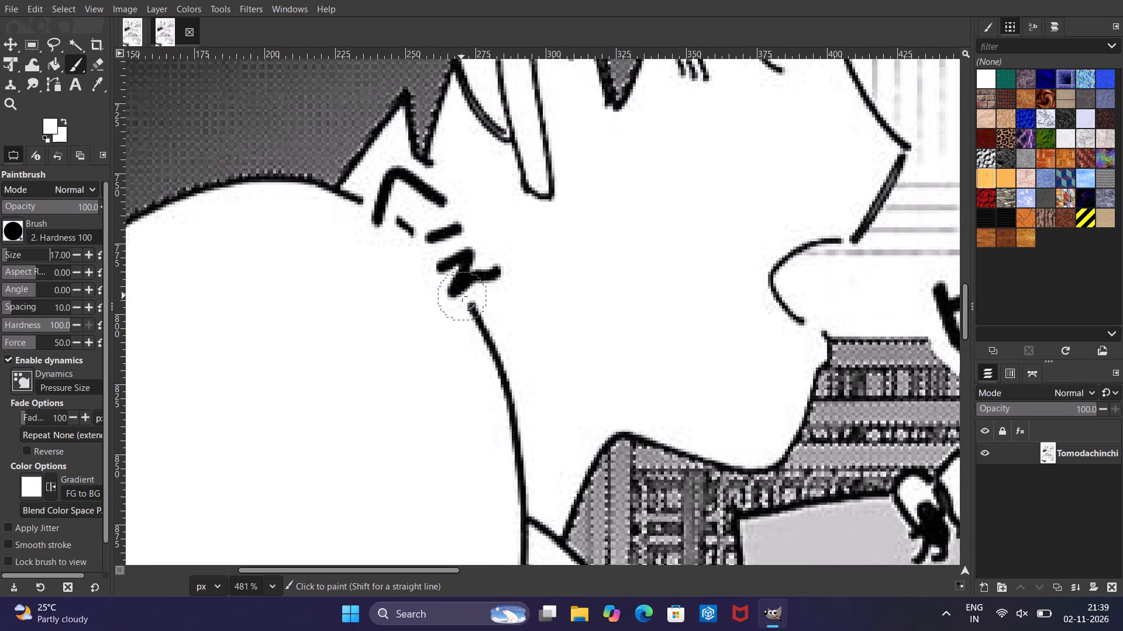
drag(470, 259, 473, 259)
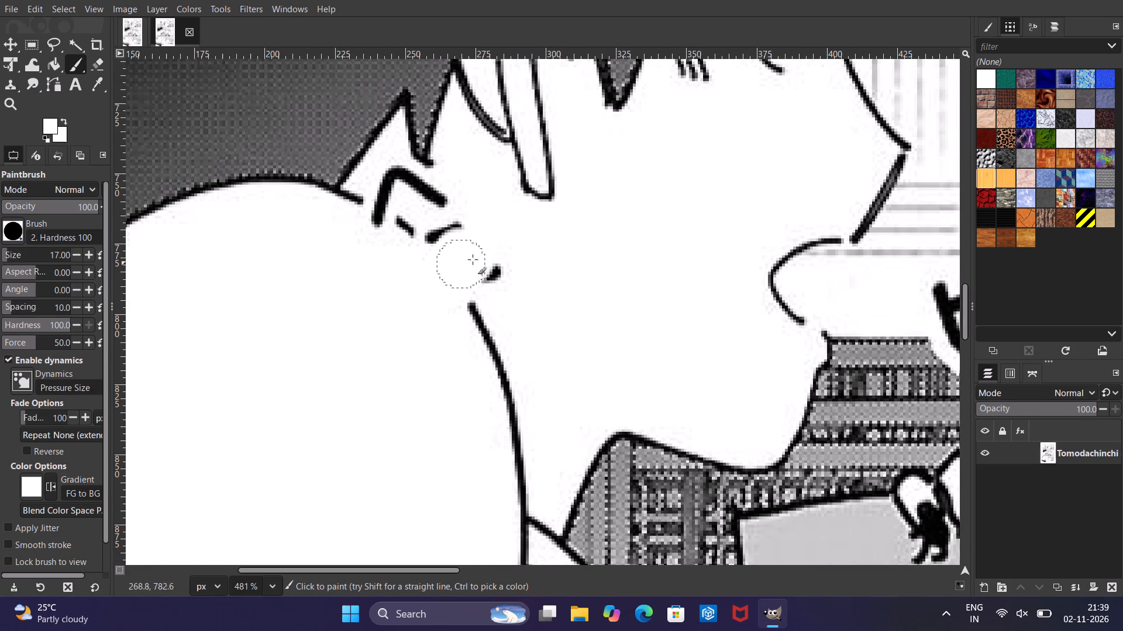
drag(473, 259, 447, 286)
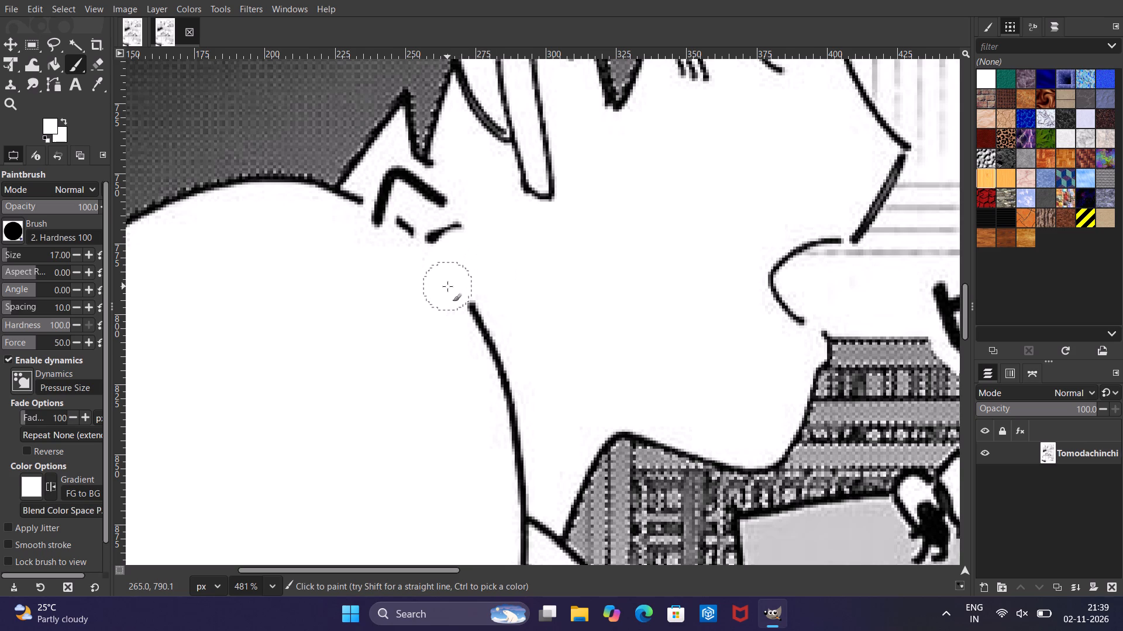
drag(447, 286, 440, 287)
Set the Paintbrush size to 10 and paint white over え's short upper stroke and most of へ, keeping the short bubble outline piece between them.
ctrl+scroll(469, 253, up, 5)
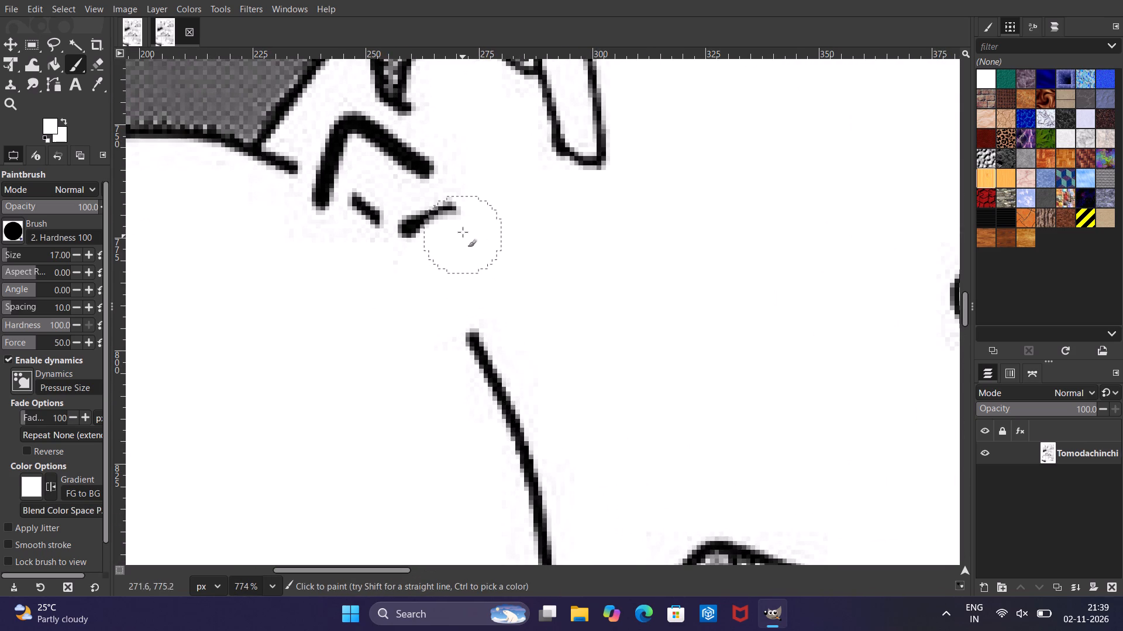
click(77, 248)
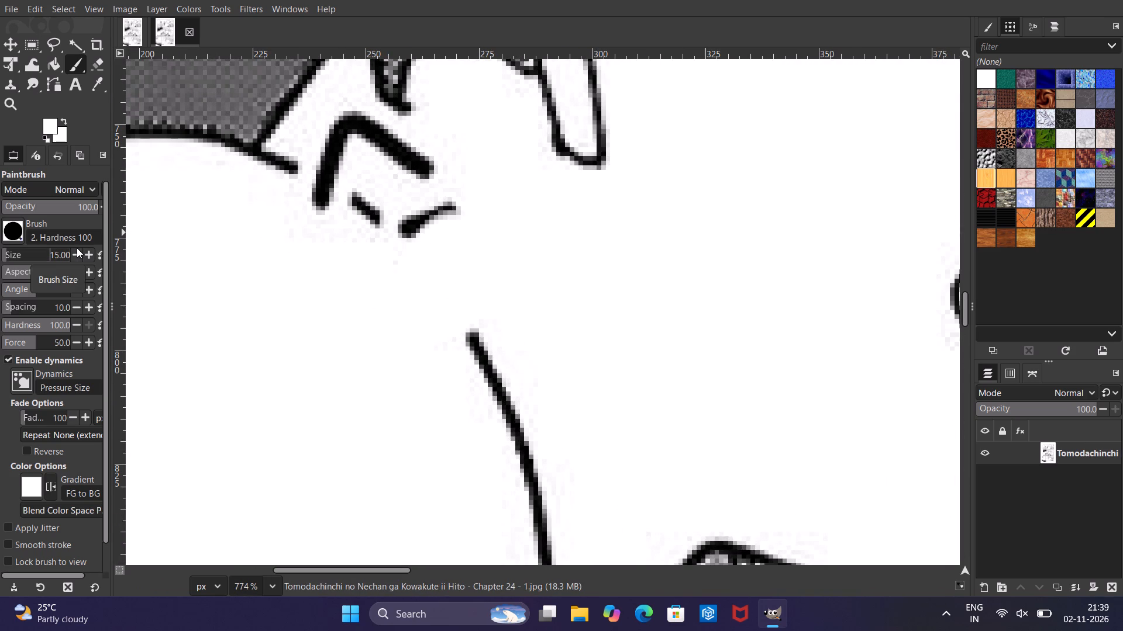
triple_click(77, 248)
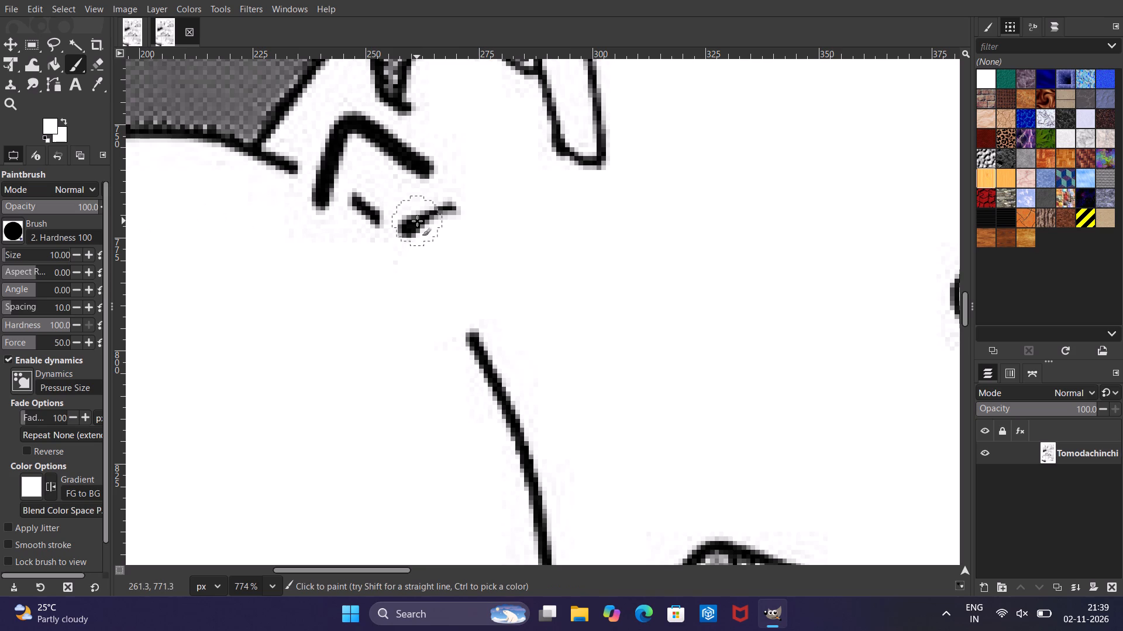
drag(435, 221, 485, 206)
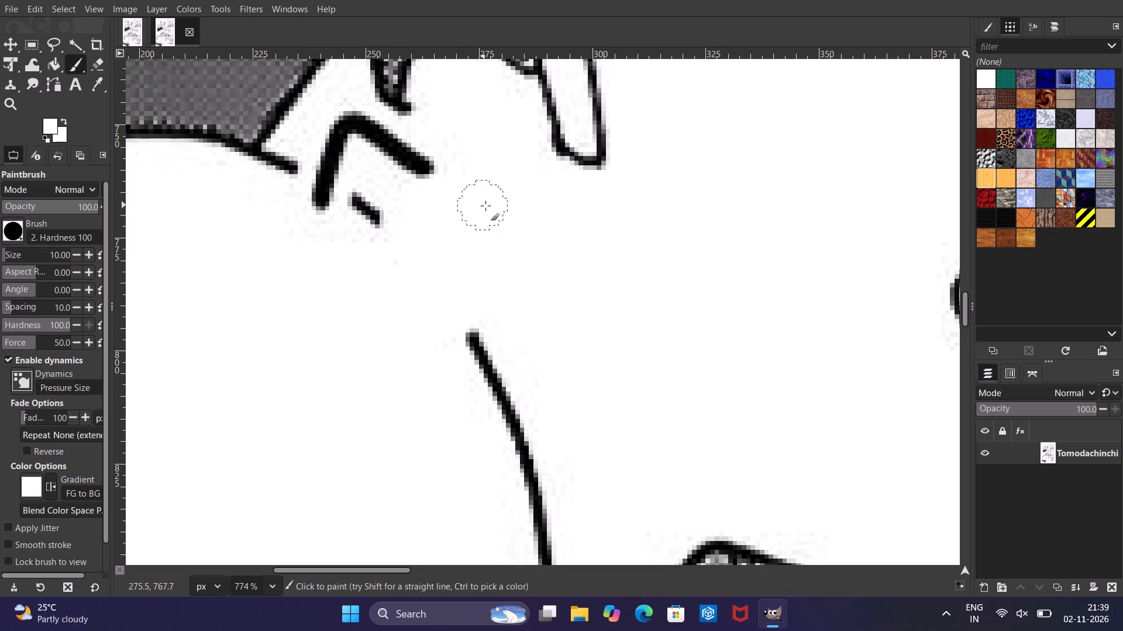
drag(485, 206, 444, 139)
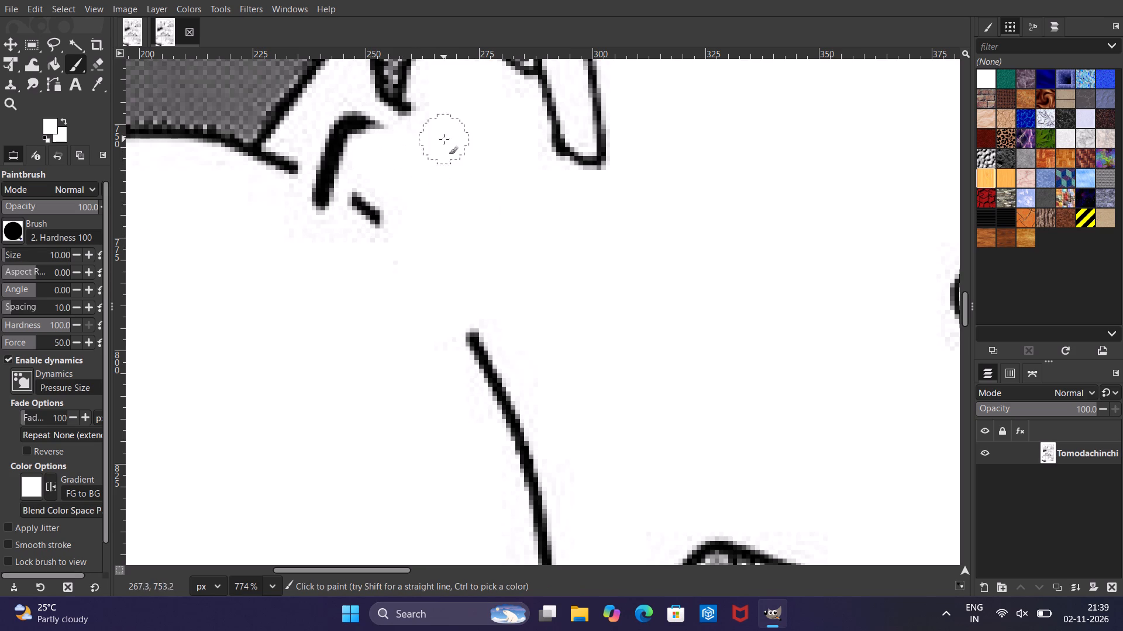
drag(444, 139, 347, 124)
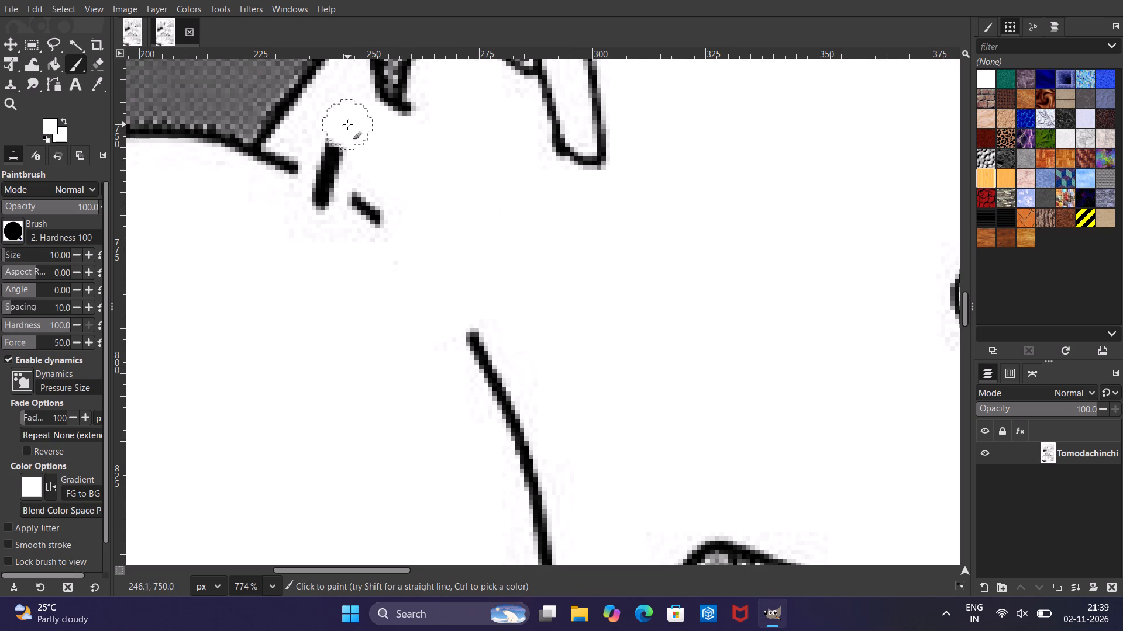
drag(347, 124, 342, 145)
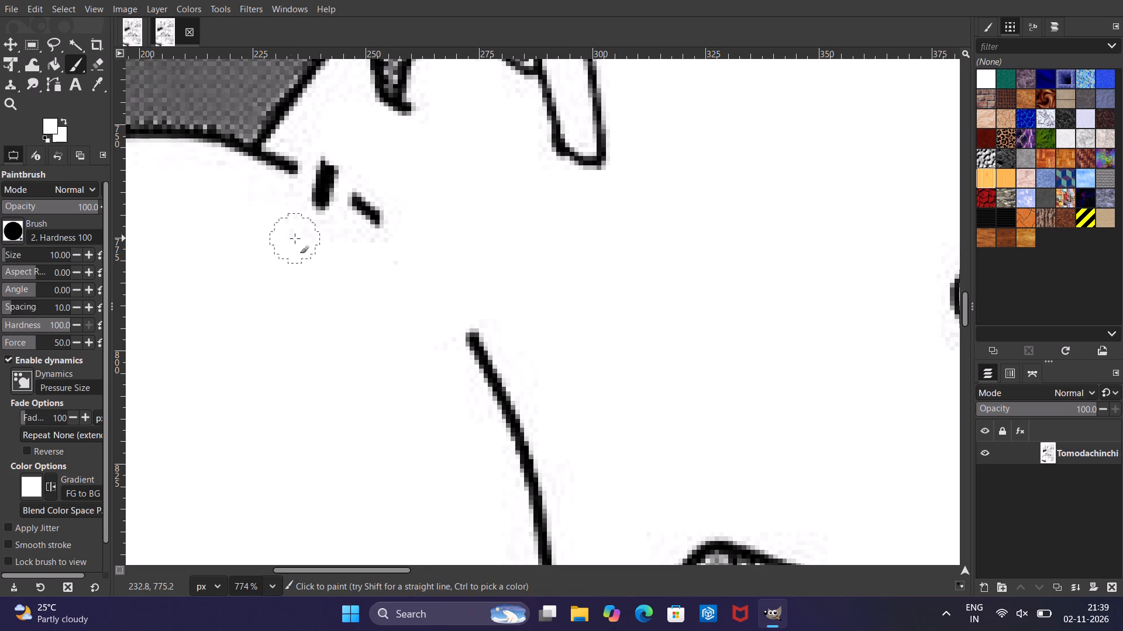
key(ctrl+z)
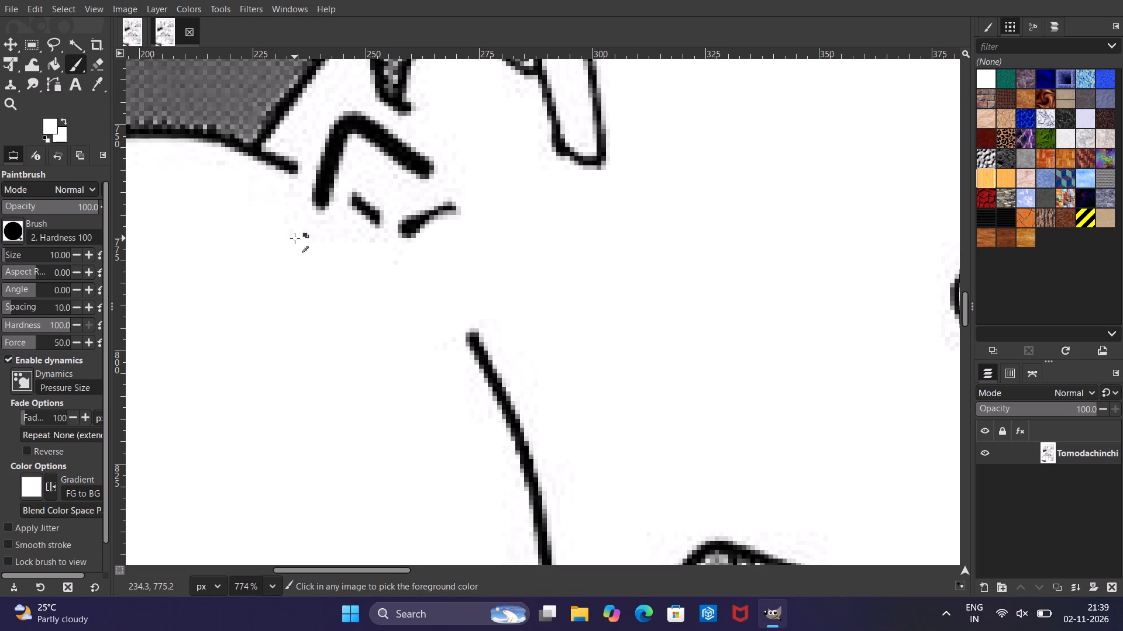
key(ctrl+y)
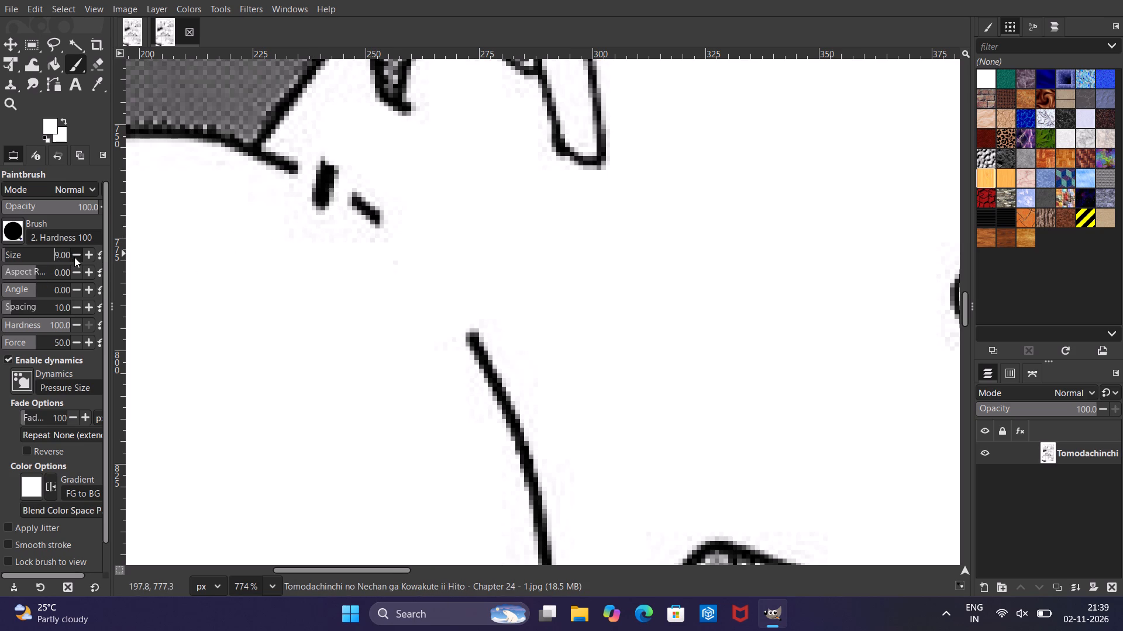
Set the Paintbrush size to 5 and paint white over the last dark stroke between the broken ends of the oval bubble's outline.
triple_click(74, 257)
triple_click(74, 257)
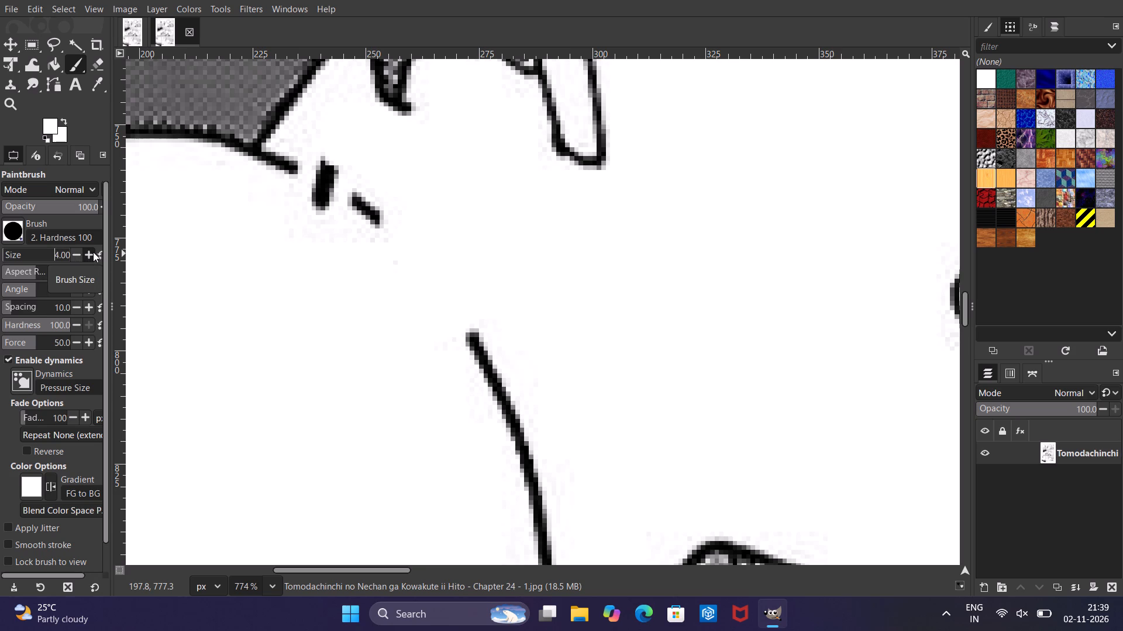
click(93, 252)
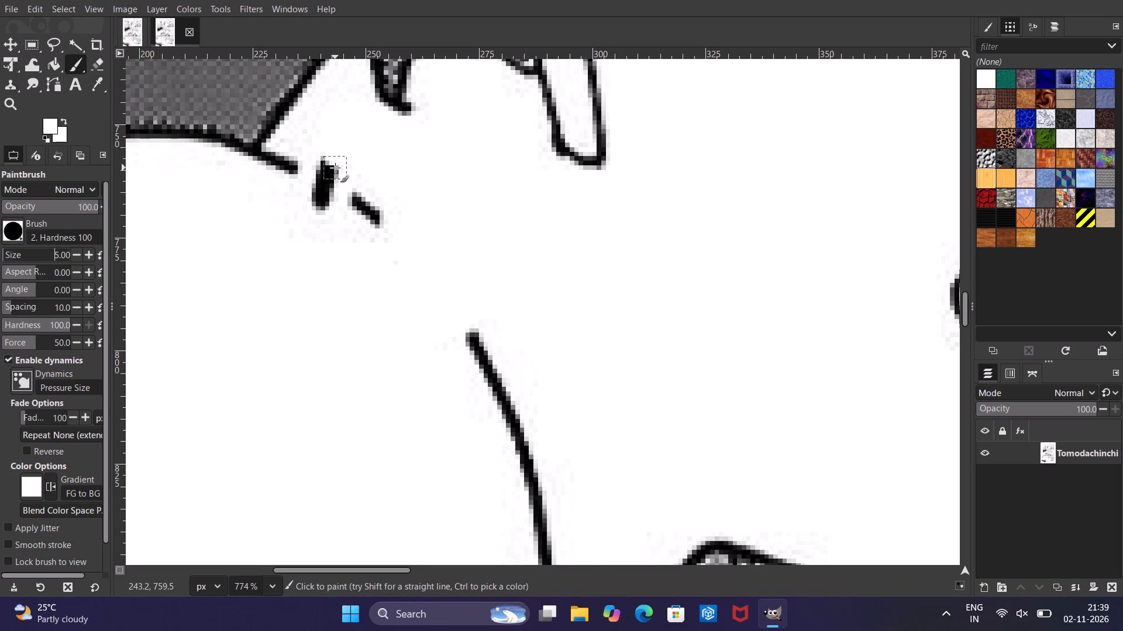
ctrl+scroll(335, 168, up, 3)
drag(330, 156, 328, 166)
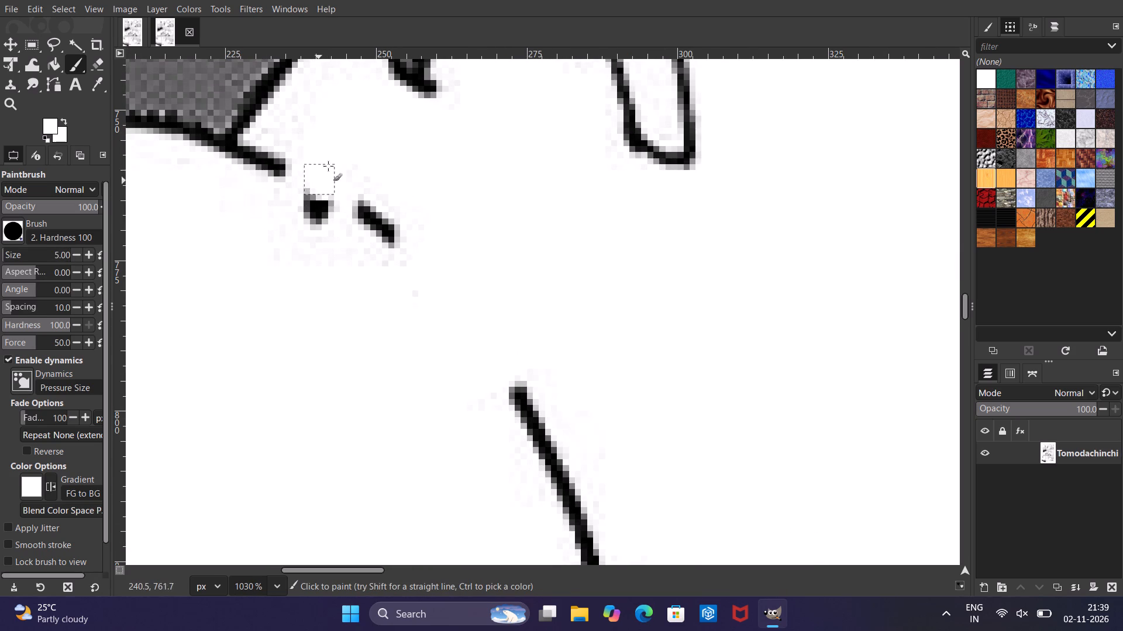
drag(328, 166, 346, 252)
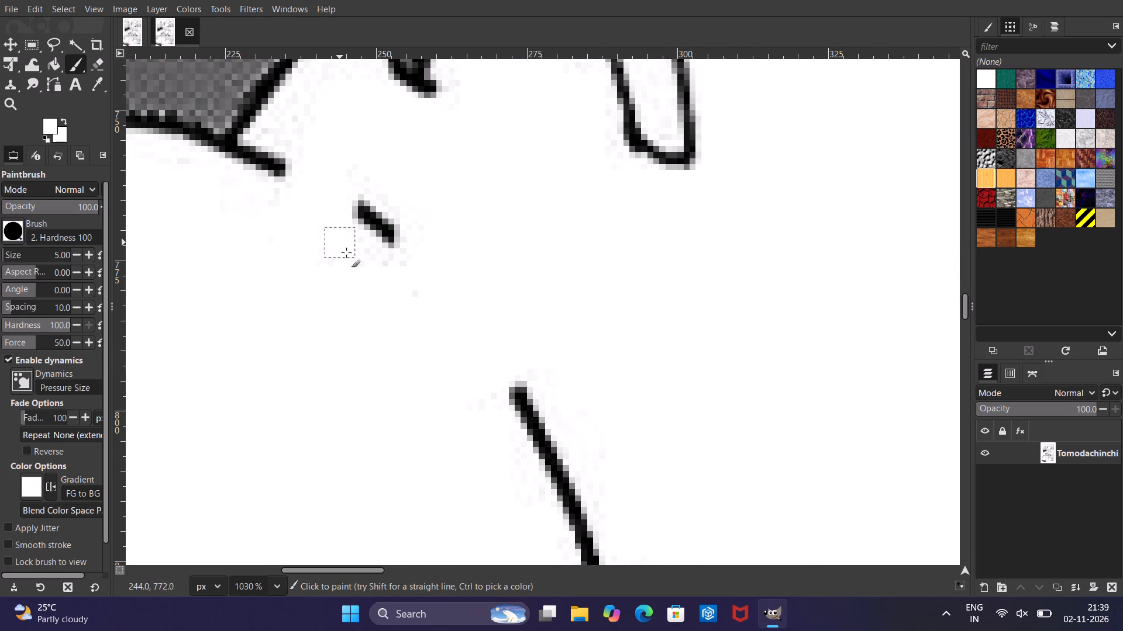
drag(346, 252, 368, 280)
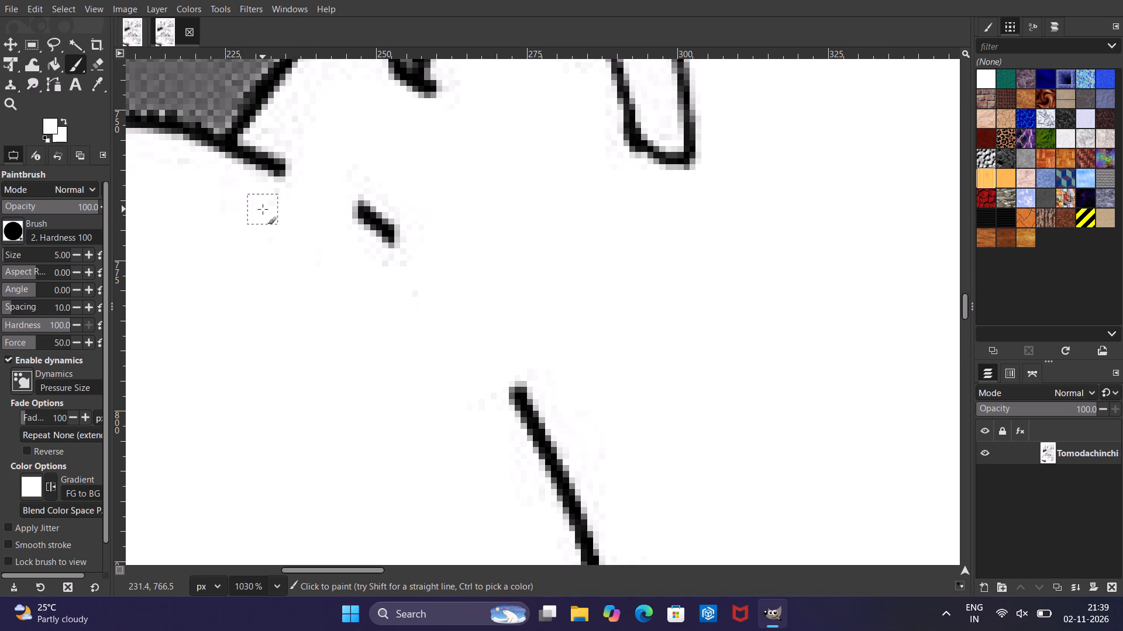
click(263, 209)
Set the Paintbrush size to 50 and paint white over the middle and lower text in the second panel's double bubble, larger lobe.
ctrl+scroll(290, 251, down, 15)
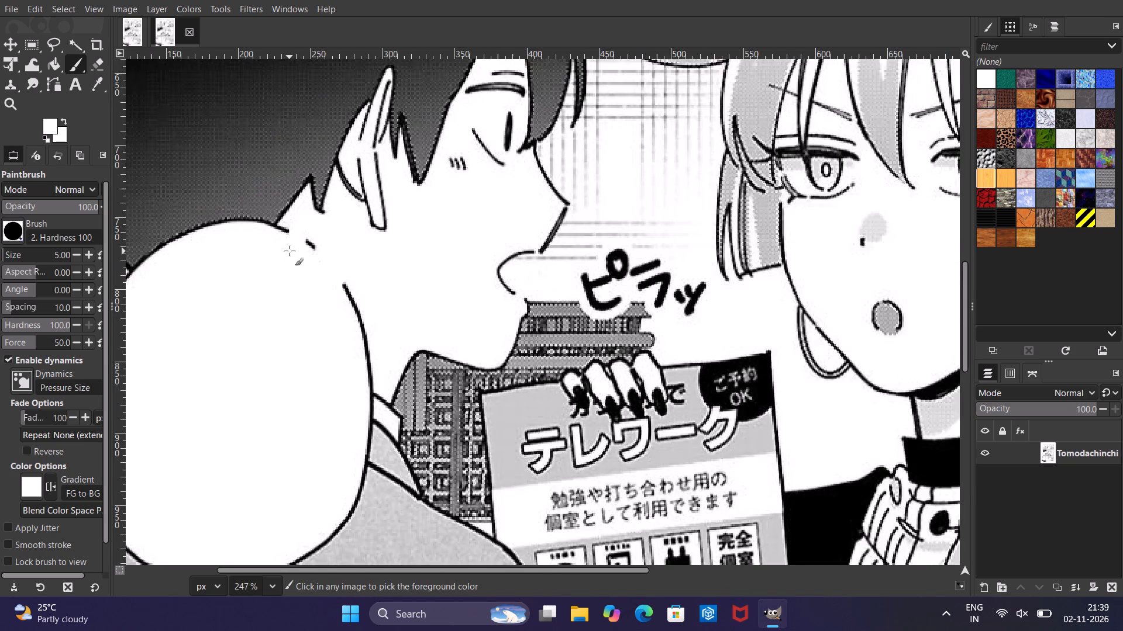
ctrl+scroll(290, 251, down, 6)
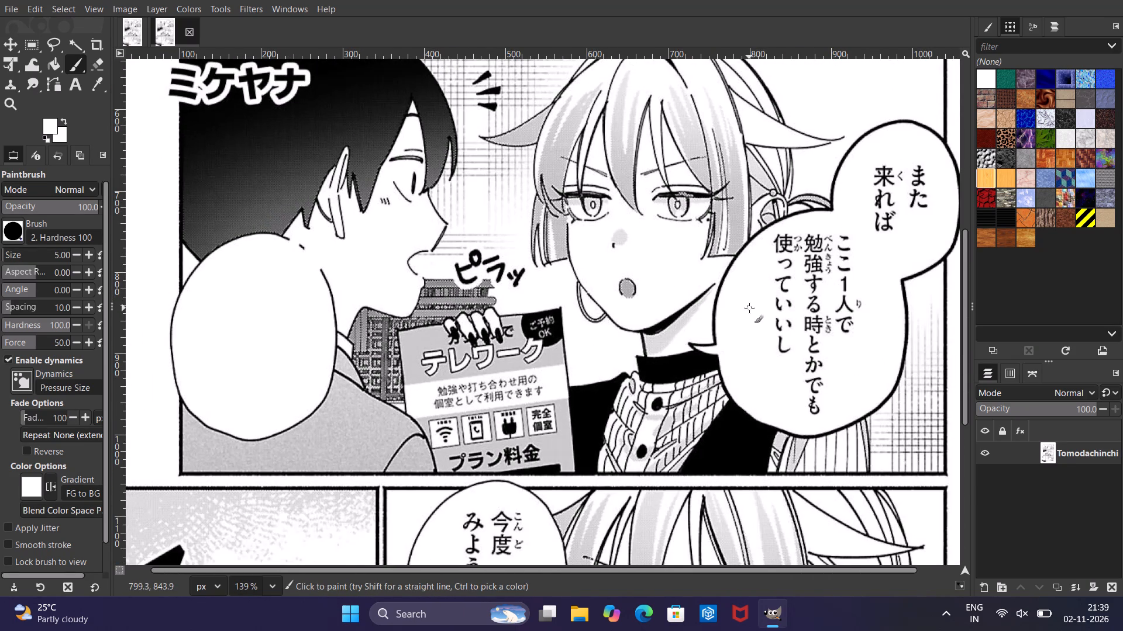
scroll(749, 308, left, 3)
scroll(749, 308, down, 1)
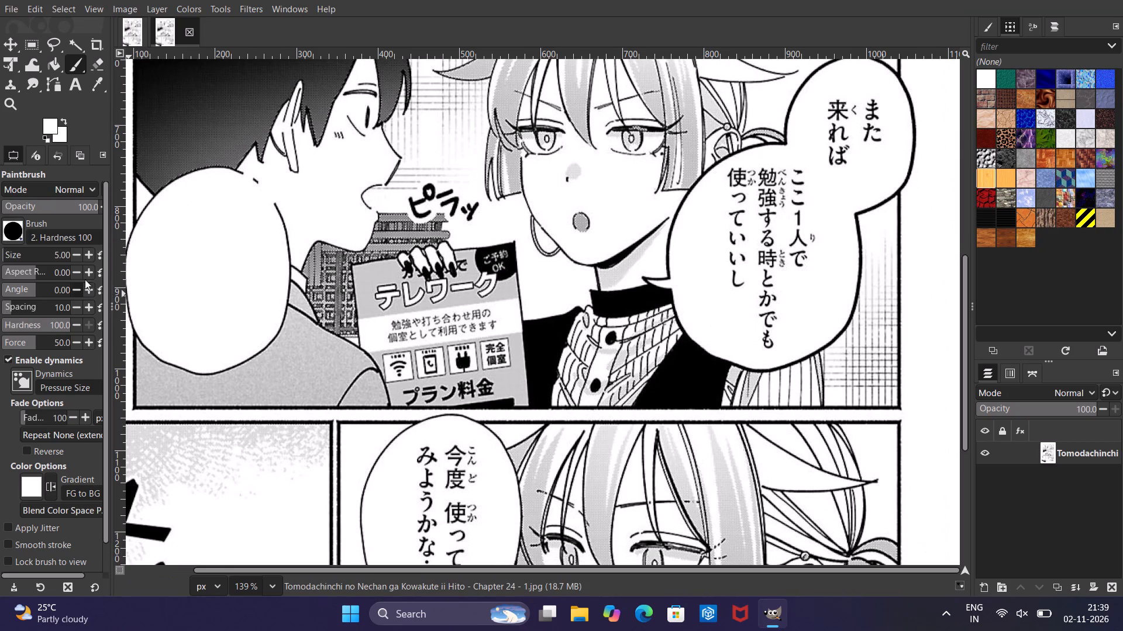
click(88, 256)
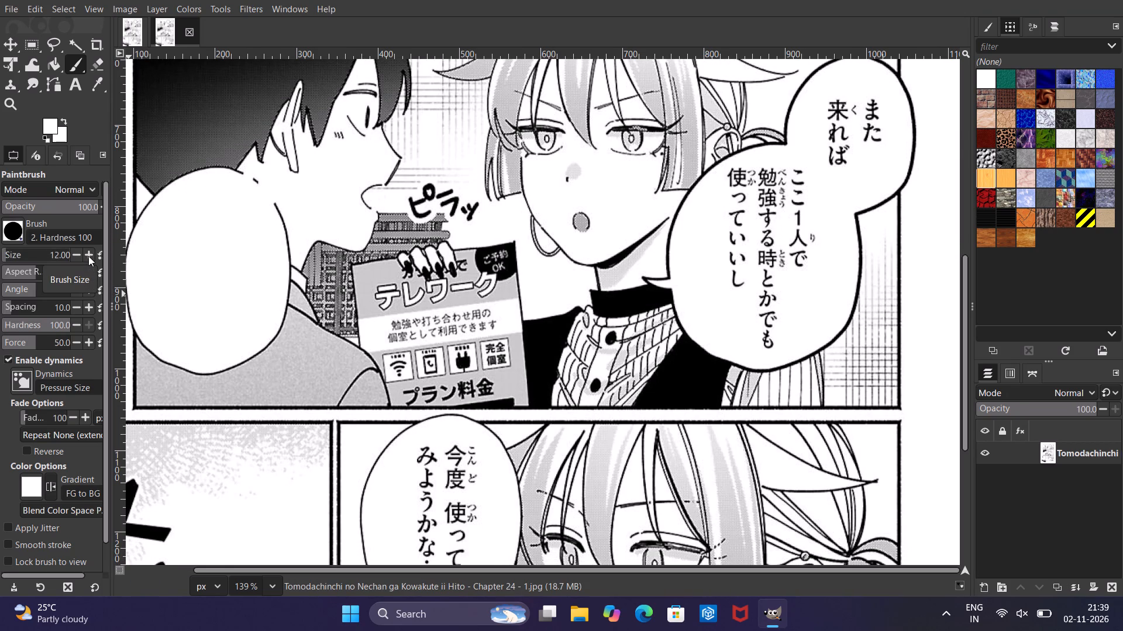
click(88, 256)
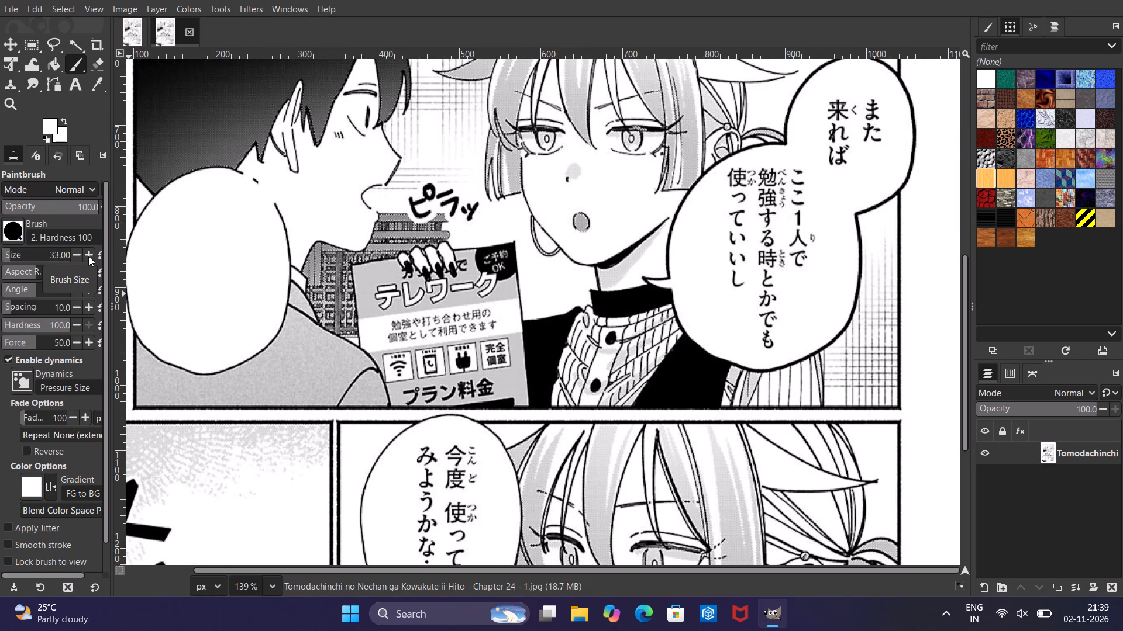
triple_click(88, 256)
double_click(88, 256)
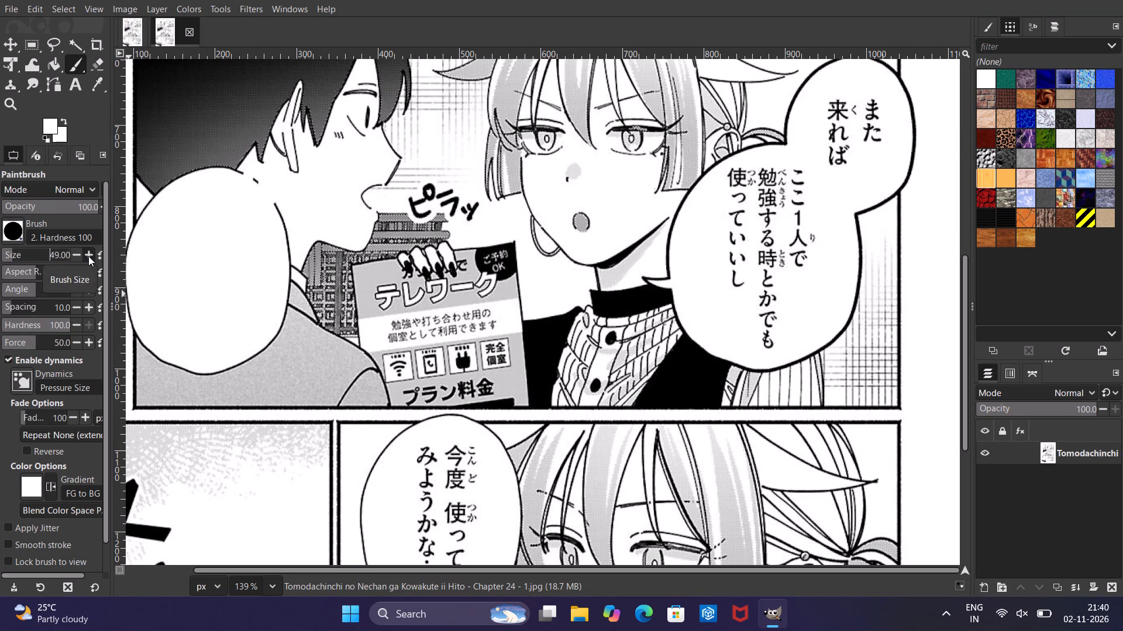
click(88, 256)
ctrl+scroll(805, 238, up, 6)
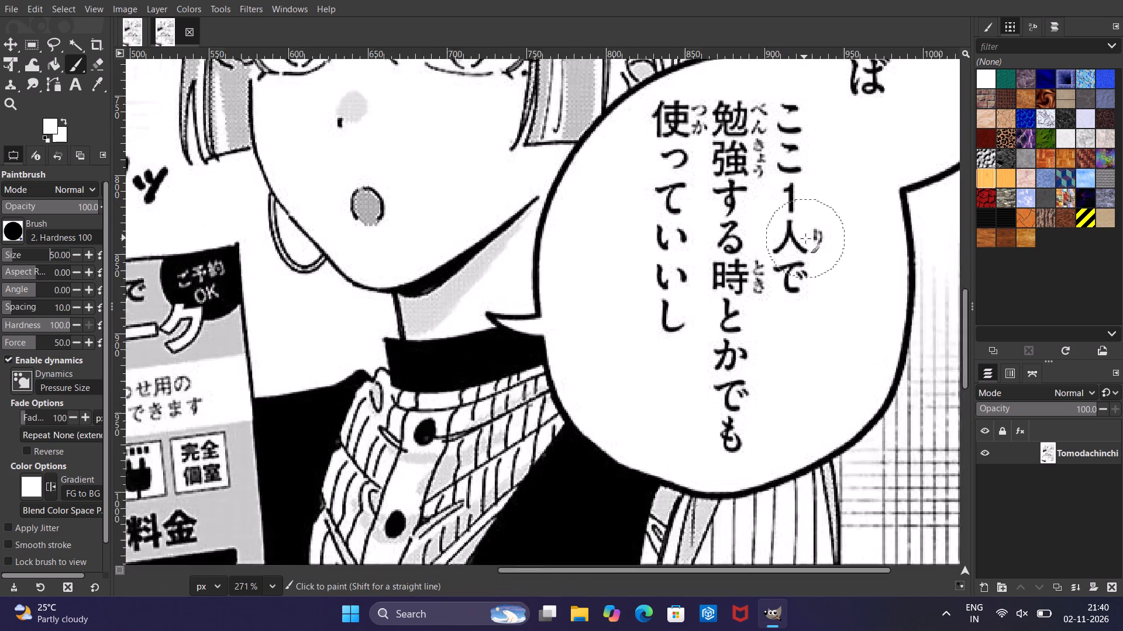
ctrl+scroll(805, 238, up, 4)
drag(776, 245, 785, 263)
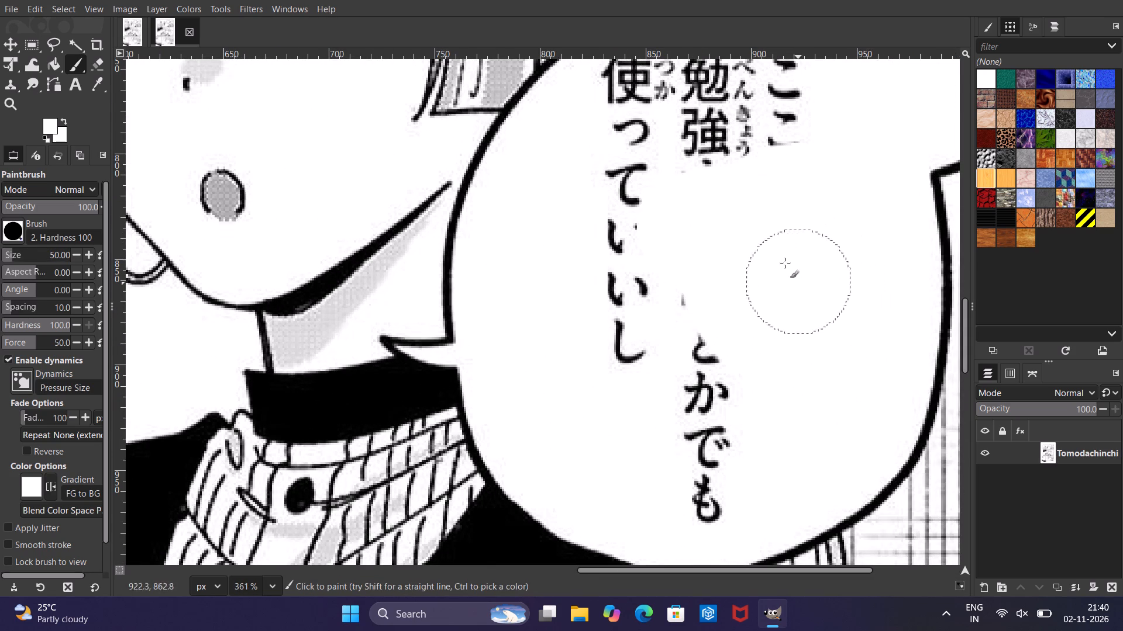
drag(785, 263, 717, 445)
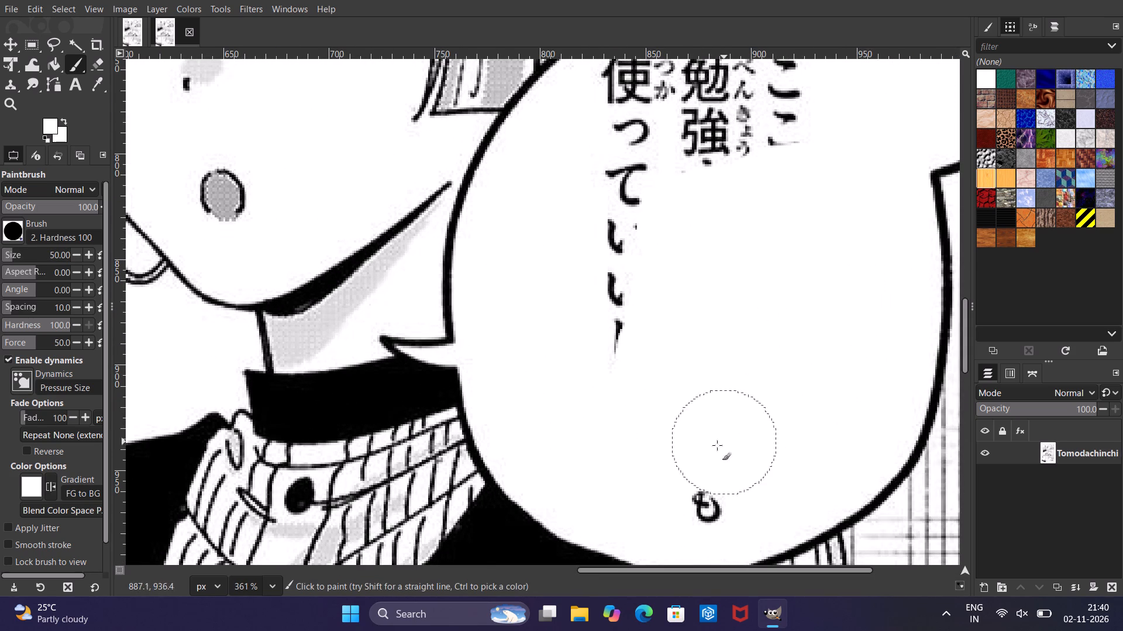
drag(717, 445, 693, 217)
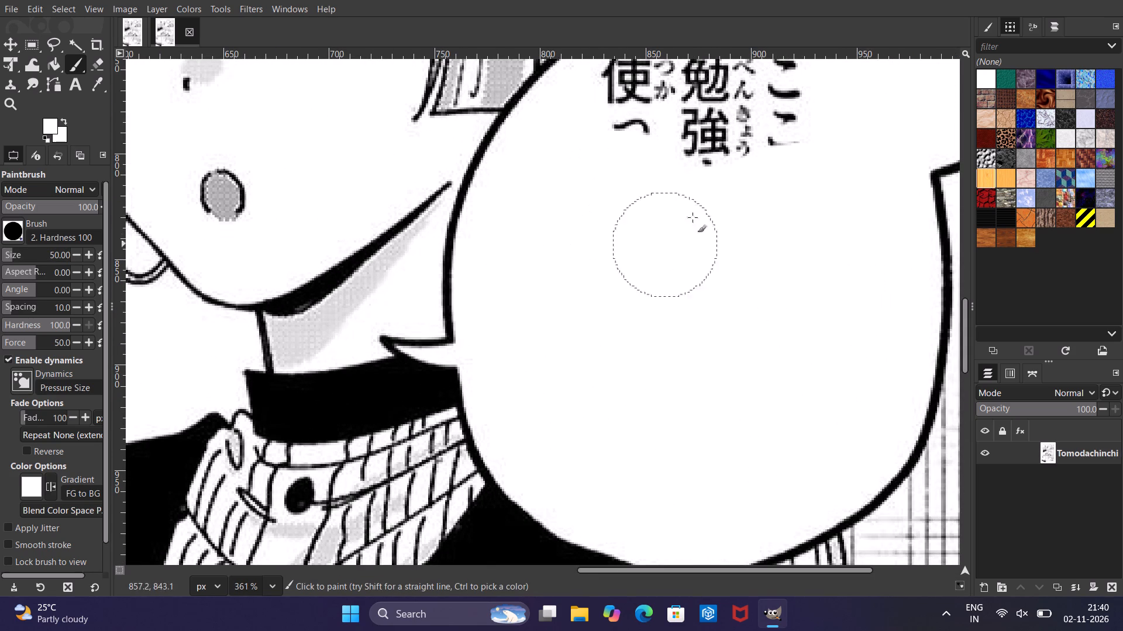
drag(693, 217, 691, 207)
Paint white over また来れば in the double bubble's upper lobe and the remaining ここ, 勉強 and 使っ characters with their small readings.
ctrl+scroll(686, 282, down, 2)
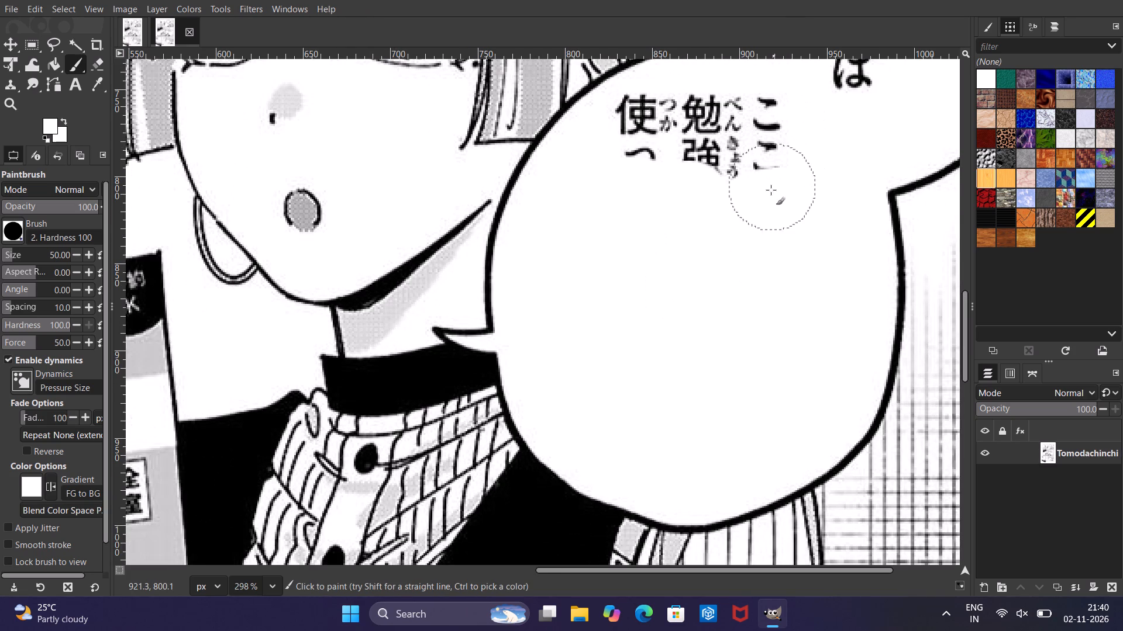
scroll(771, 190, up, 1)
scroll(771, 190, left, 1)
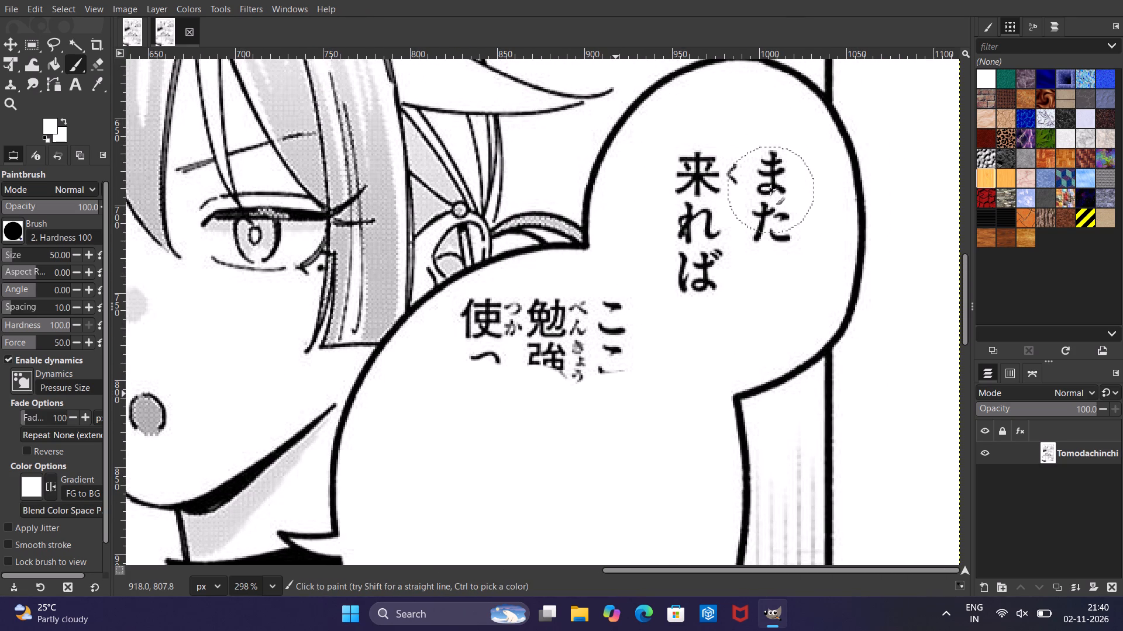
scroll(771, 190, left, 1)
ctrl+scroll(723, 226, up, 5)
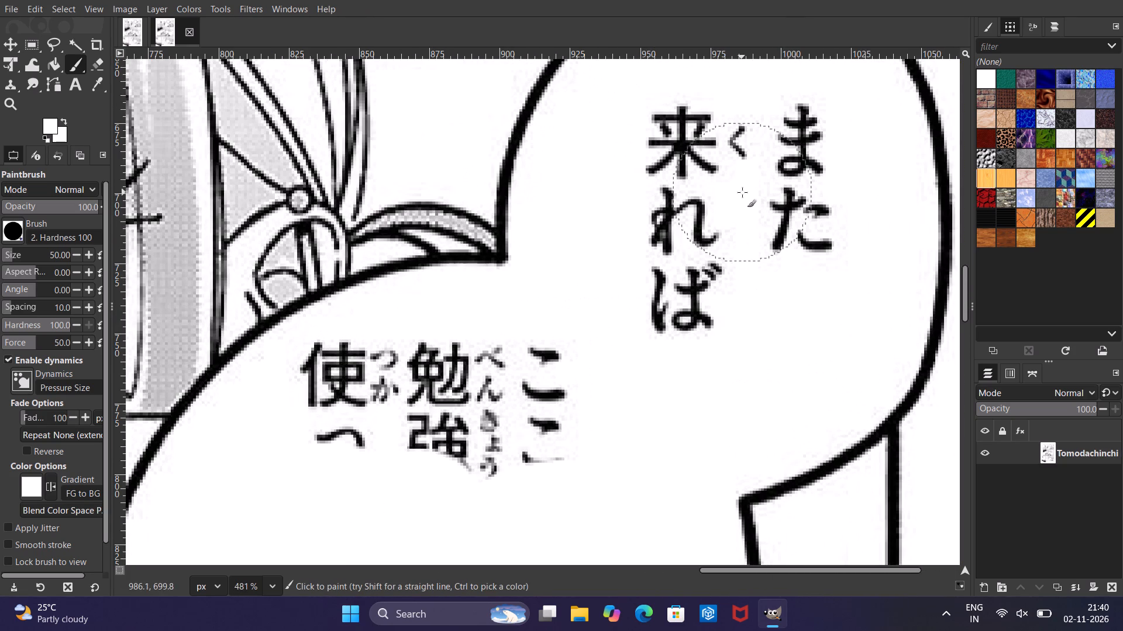
drag(742, 192, 814, 185)
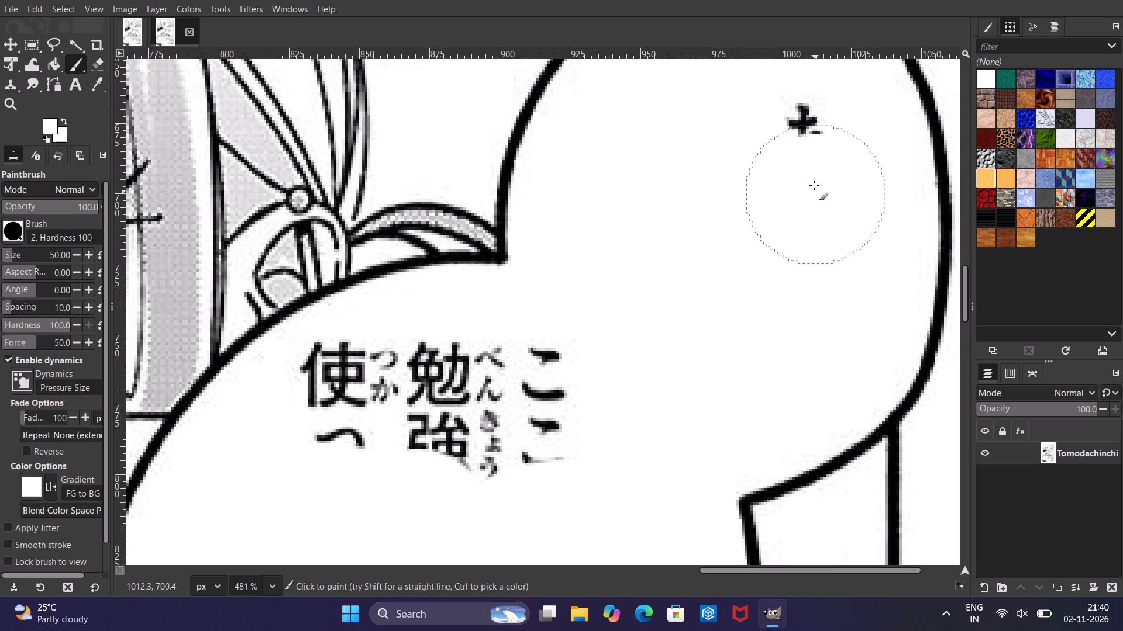
drag(814, 185, 752, 157)
drag(562, 404, 394, 441)
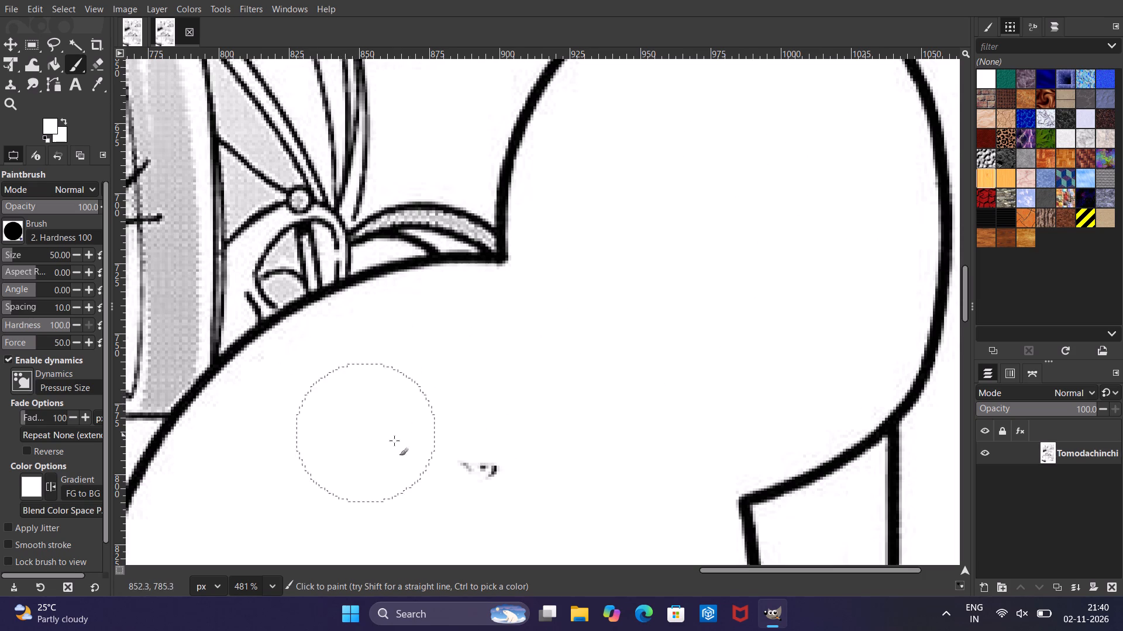
drag(394, 441, 550, 397)
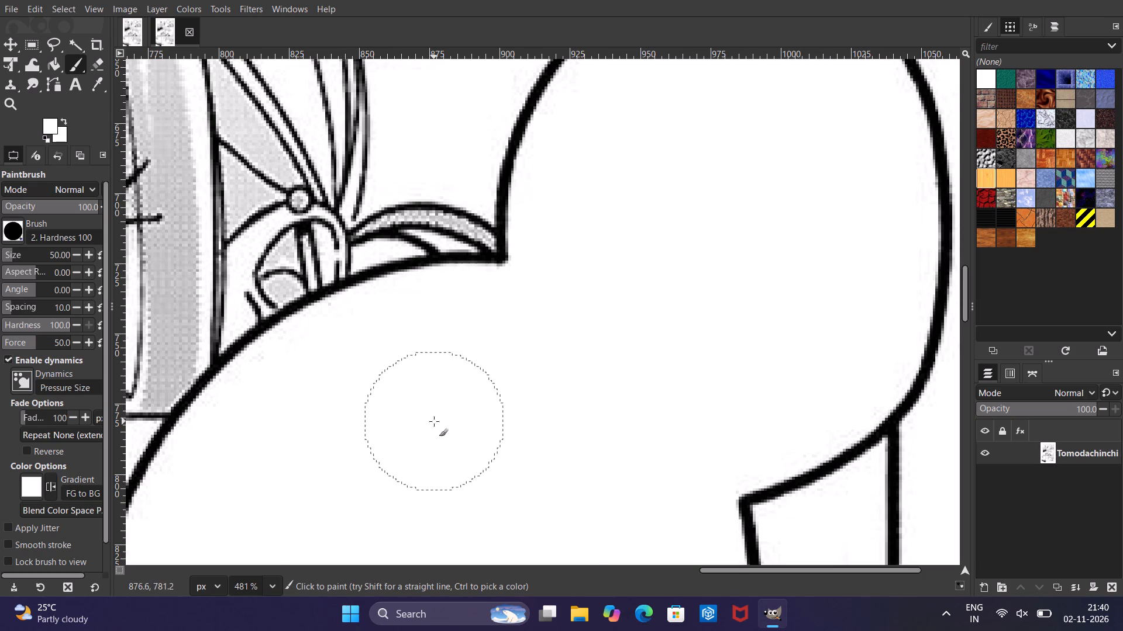
Paint white over all of 今度使ってみようかな… and its small readings in the last panel's large speech bubble.
ctrl+scroll(434, 421, down, 11)
scroll(434, 421, down, 1)
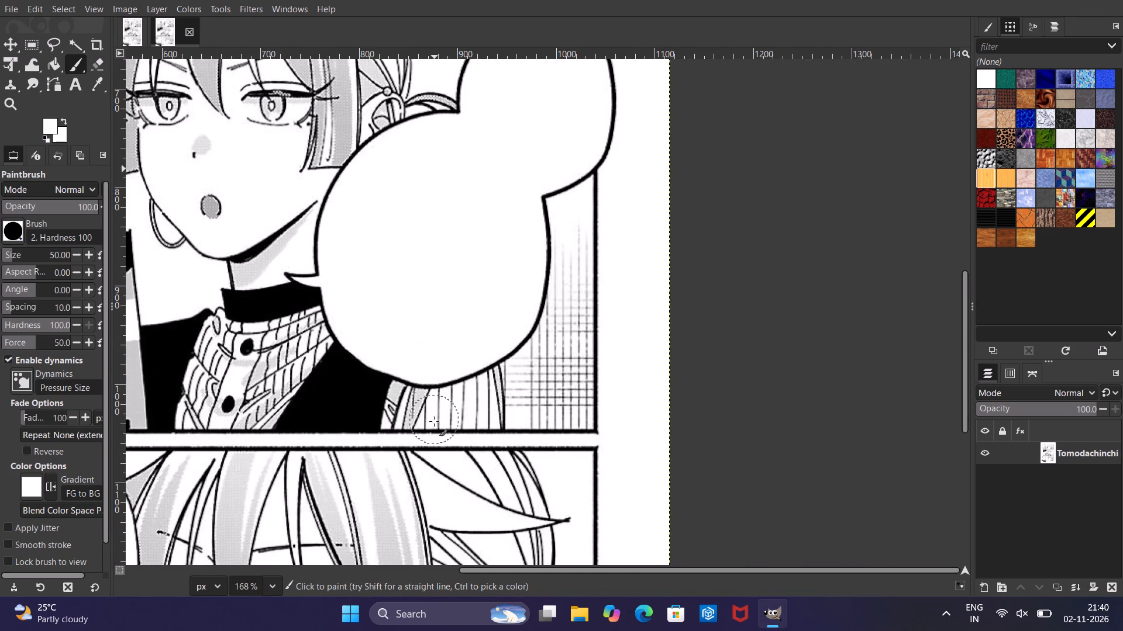
scroll(434, 421, right, 3)
scroll(434, 421, down, 1)
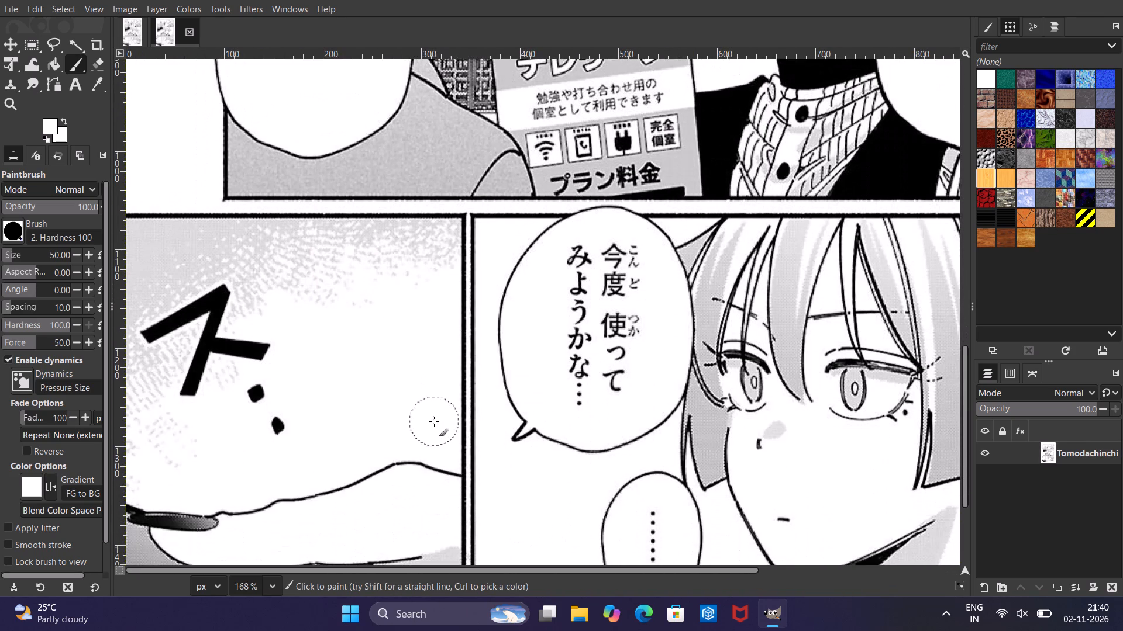
scroll(434, 421, left, 1)
ctrl+scroll(436, 337, up, 2)
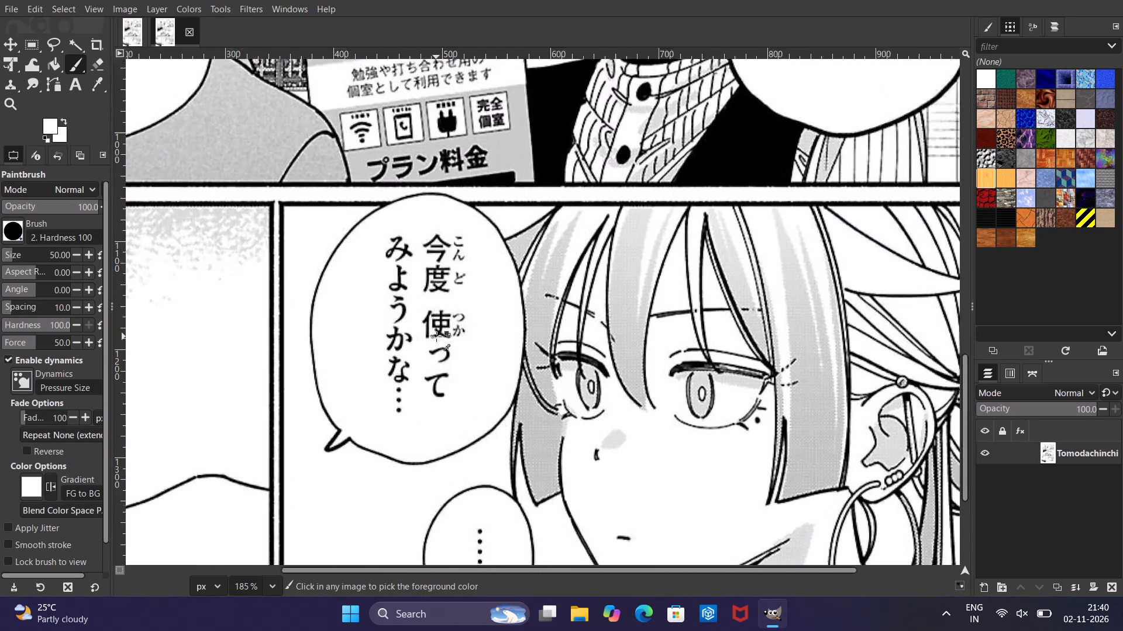
ctrl+scroll(436, 337, up, 8)
drag(428, 316, 405, 327)
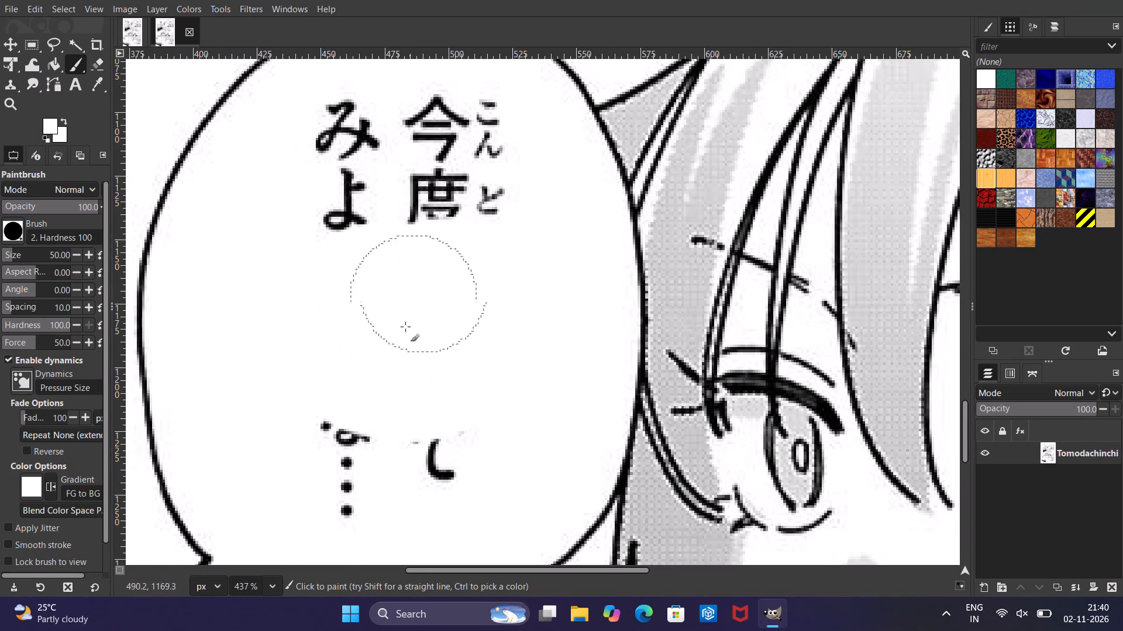
drag(405, 327, 347, 420)
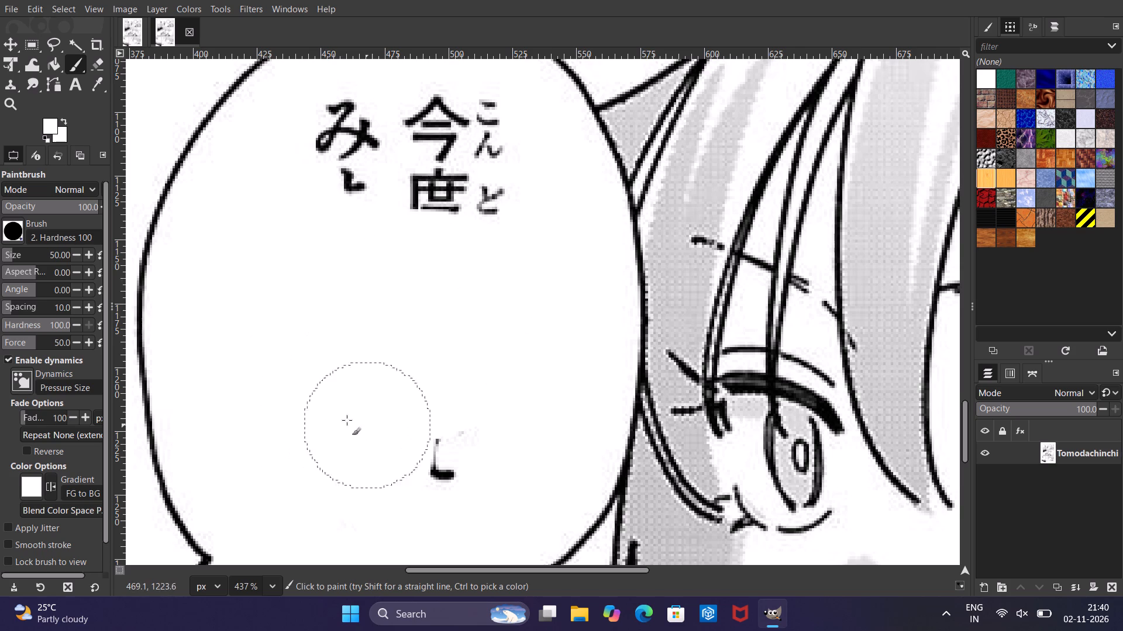
drag(347, 420, 358, 178)
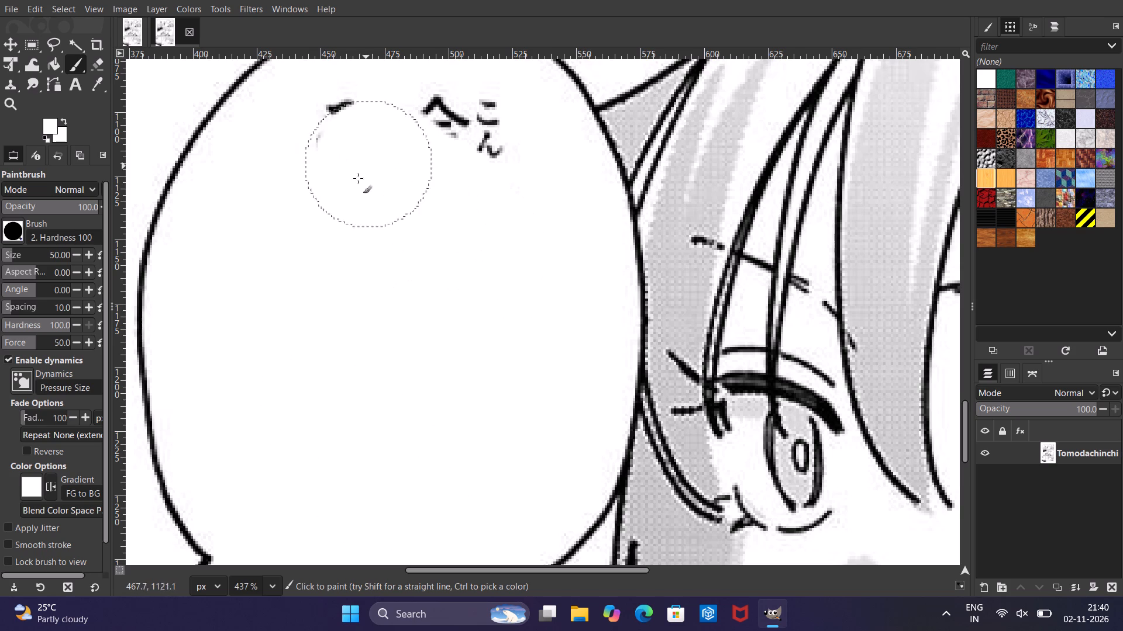
drag(358, 178, 492, 227)
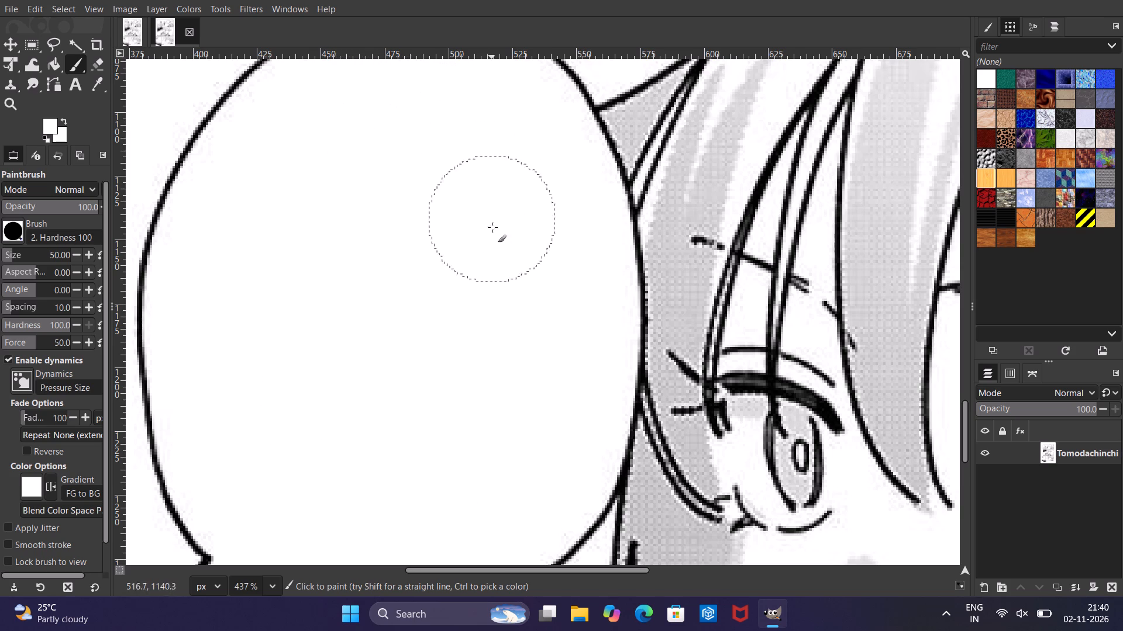
drag(492, 227, 460, 379)
Set the Paintbrush size to 20 and paint white over the right and lower parts of 話 in the chapter label below the last panel.
ctrl+scroll(460, 379, down, 17)
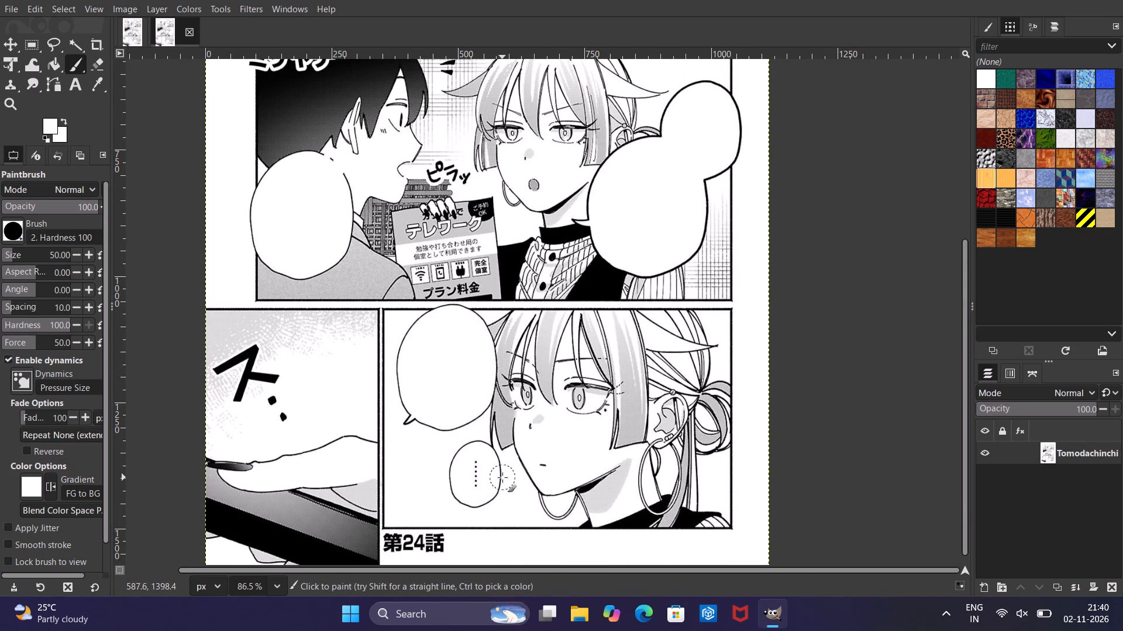
scroll(502, 477, down, 1)
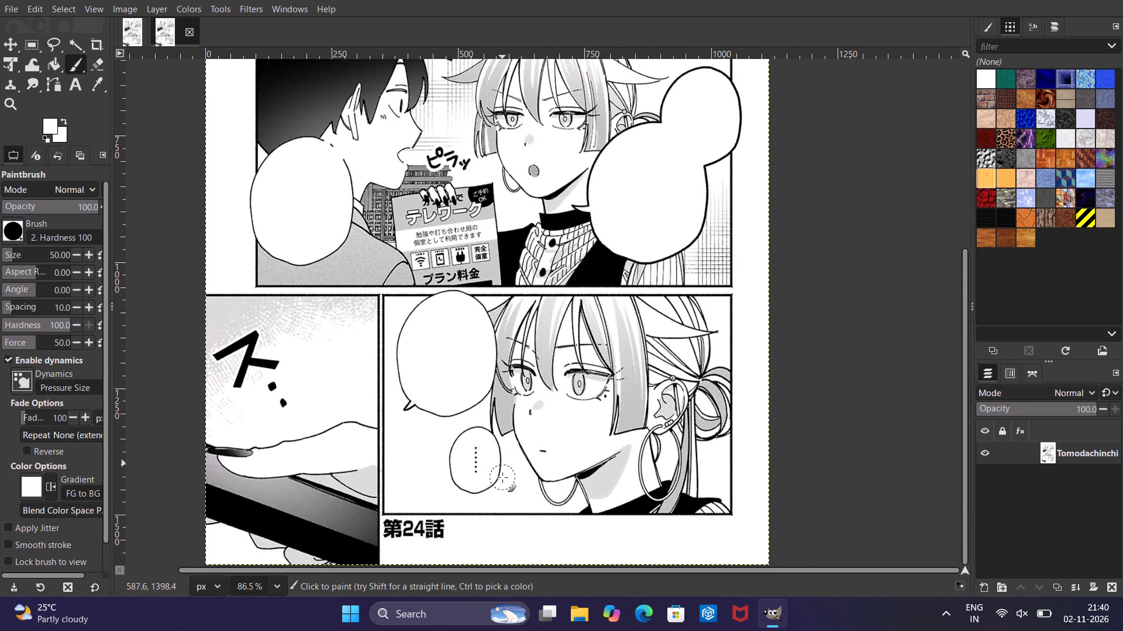
scroll(502, 477, down, 1)
ctrl+scroll(502, 477, up, 10)
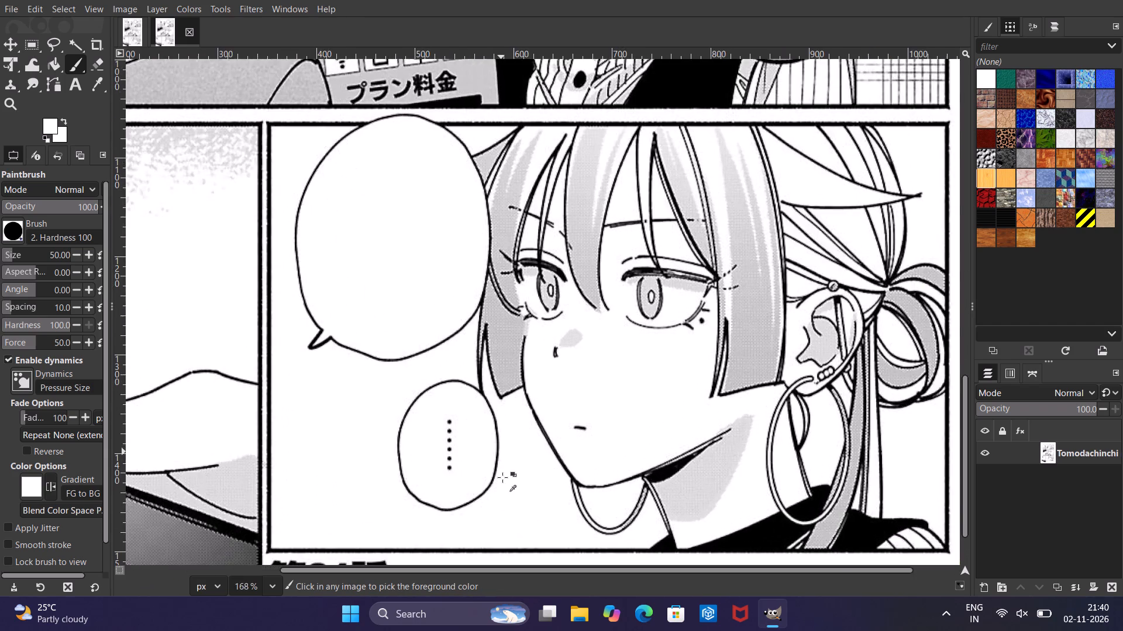
ctrl+scroll(502, 477, up, 4)
scroll(502, 477, down, 2)
scroll(326, 460, right, 1)
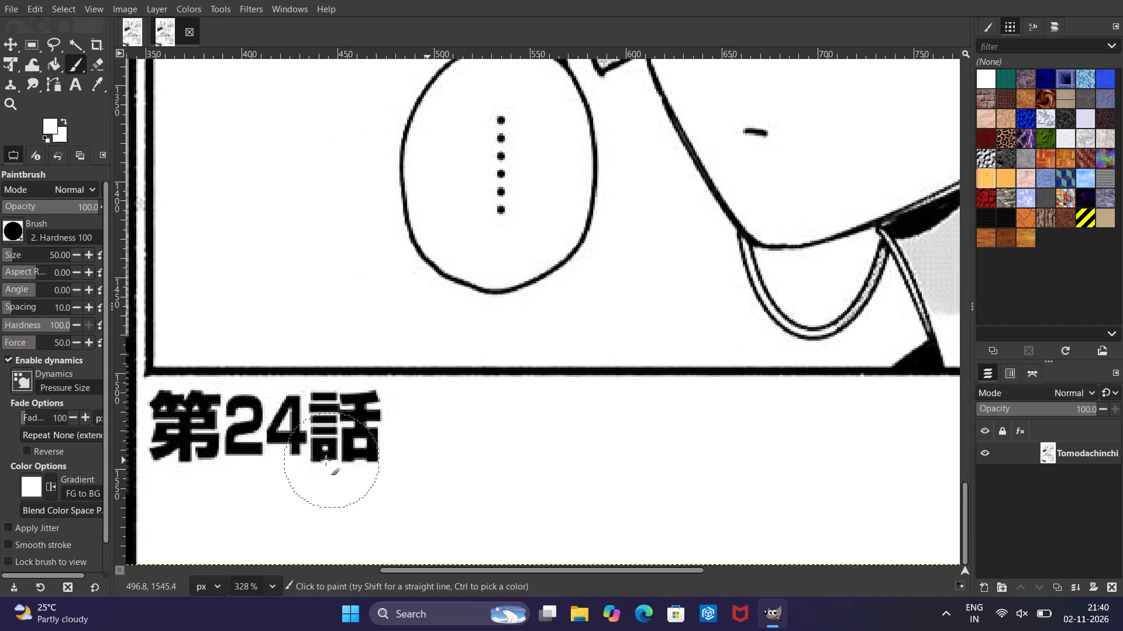
scroll(326, 460, right, 1)
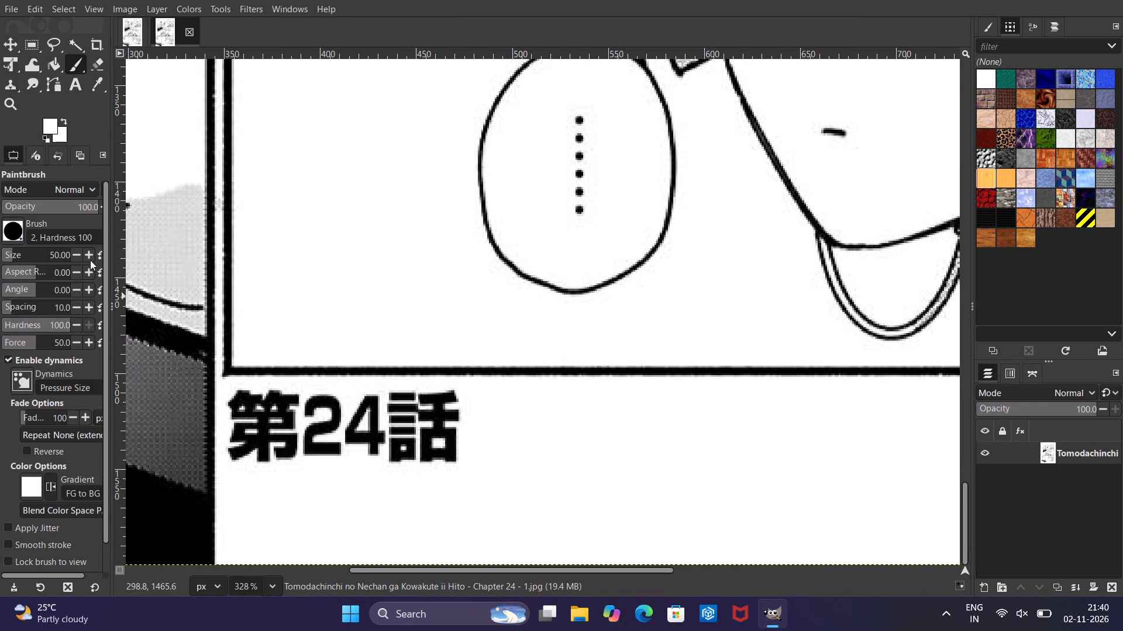
click(75, 255)
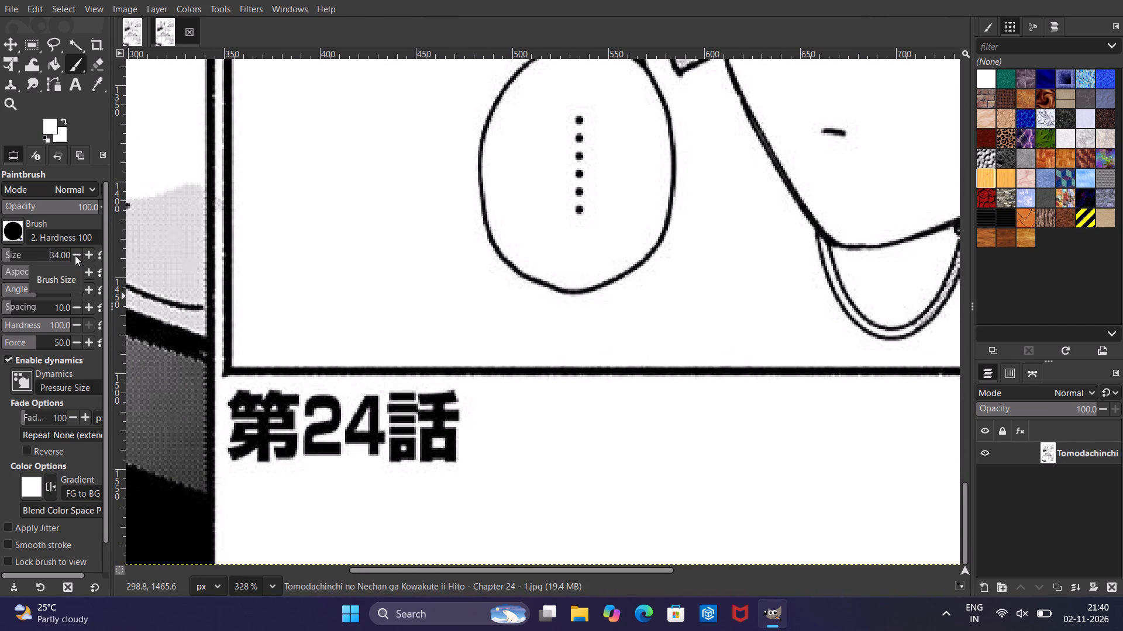
triple_click(75, 255)
triple_click(75, 255)
click(75, 255)
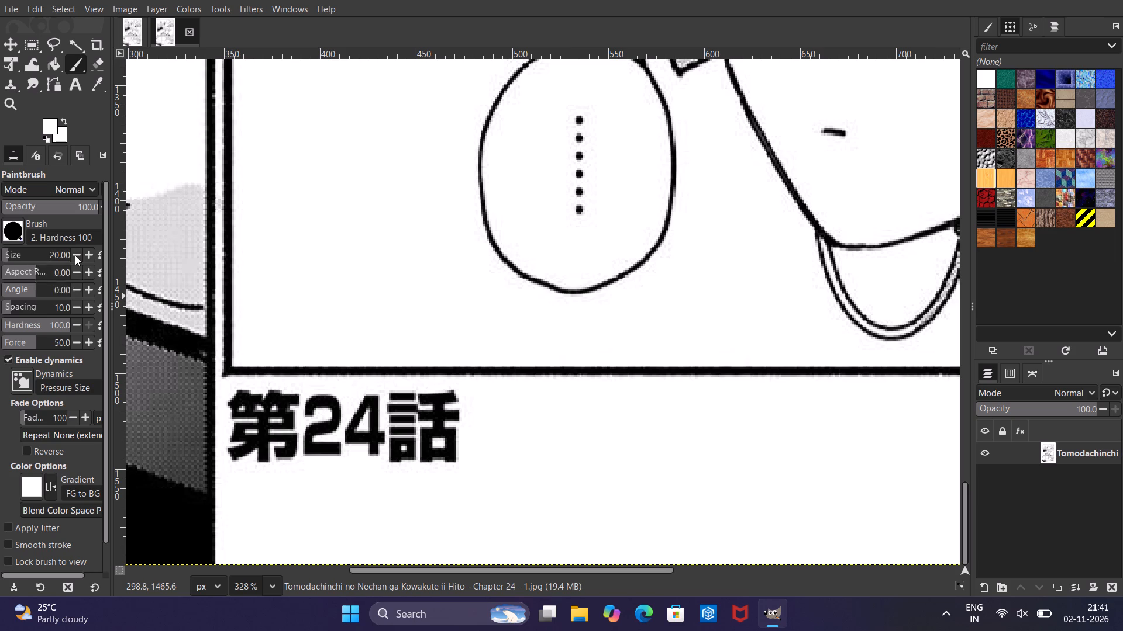
ctrl+scroll(402, 431, up, 3)
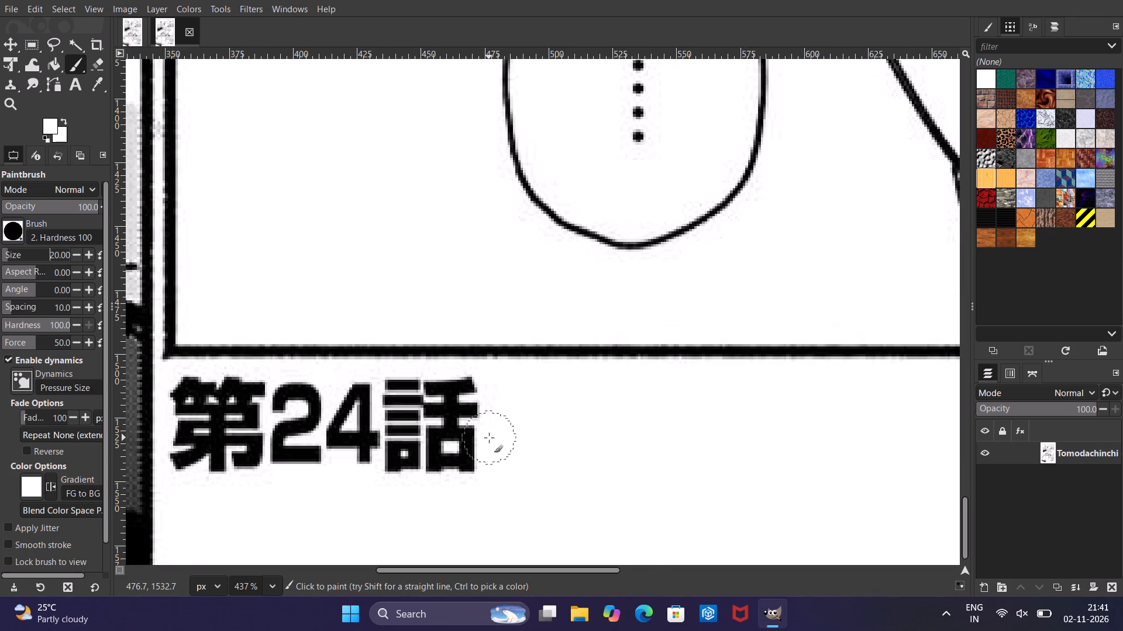
ctrl+scroll(489, 438, up, 3)
drag(489, 438, 466, 514)
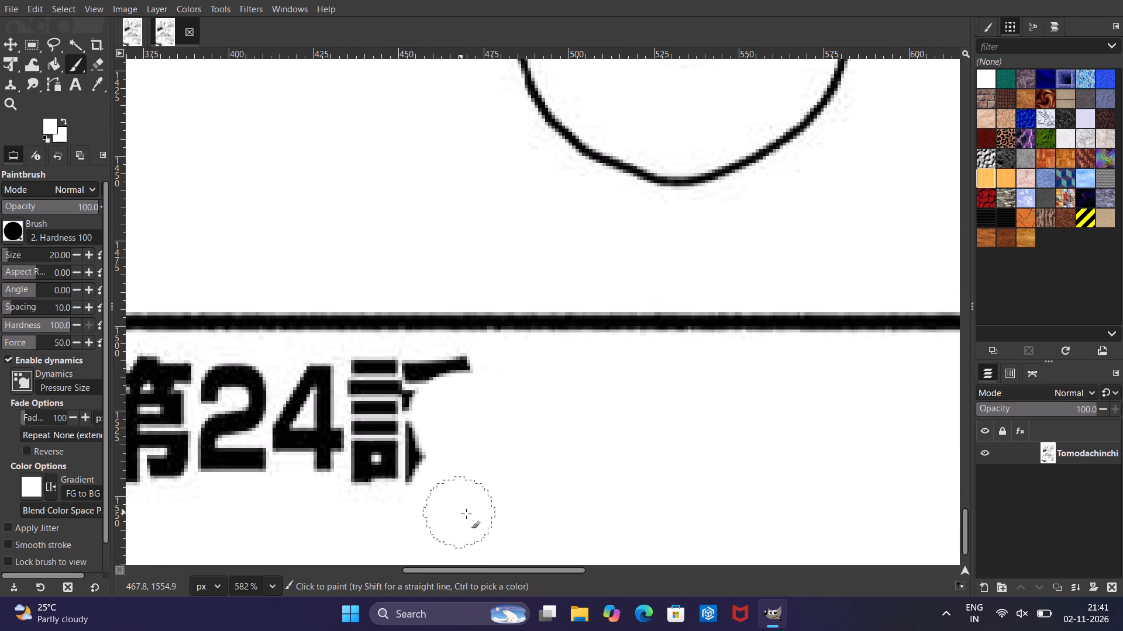
drag(466, 514, 416, 453)
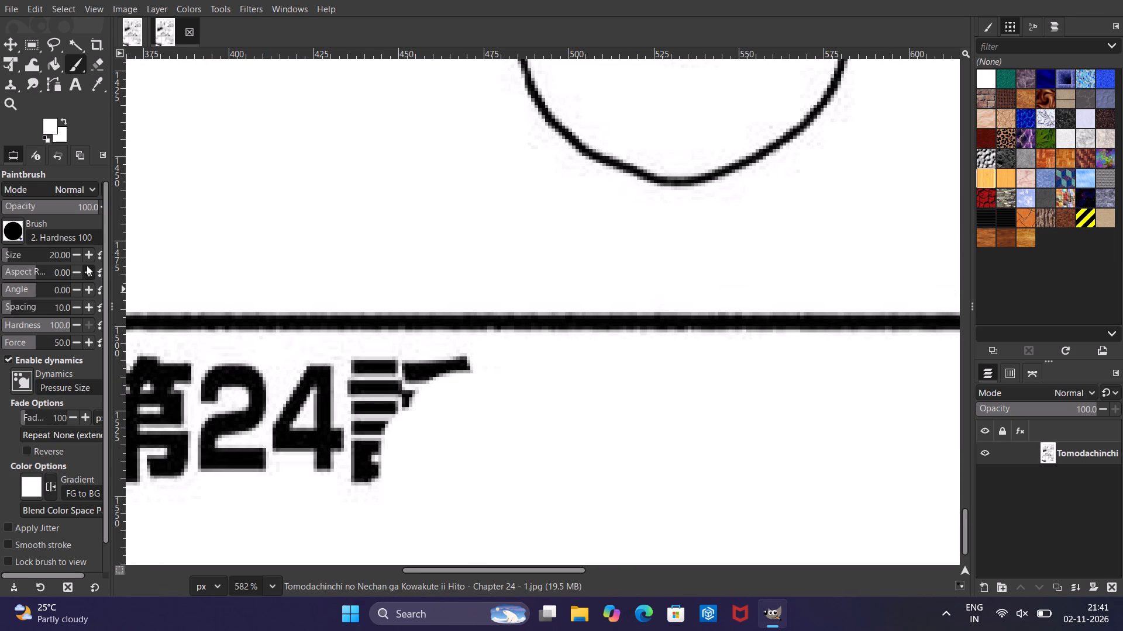
Set the Paintbrush size to 10 and paint white over the rest of 話, beside the 4 in the chapter label.
triple_click(76, 255)
triple_click(76, 255)
triple_click(76, 255)
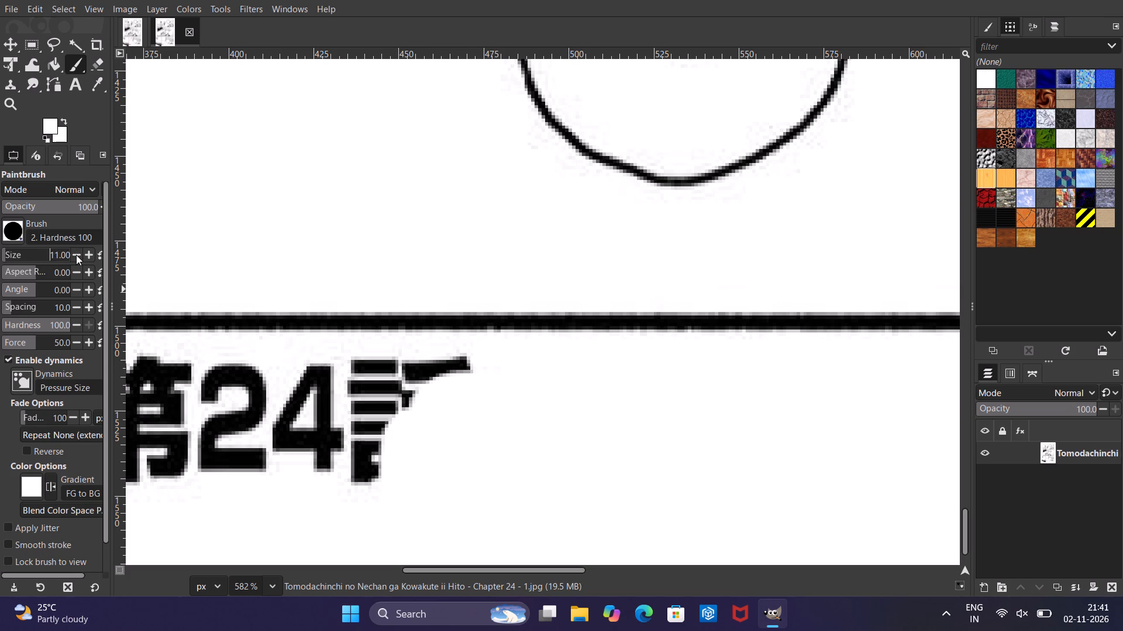
double_click(76, 255)
click(86, 254)
scroll(387, 382, down, 1)
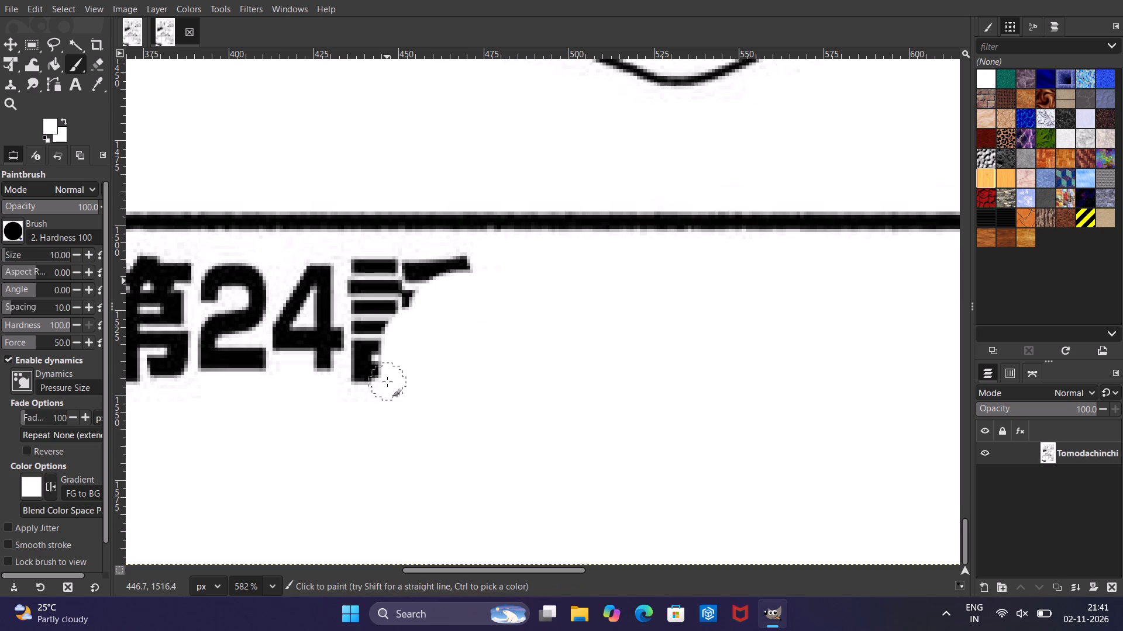
scroll(387, 382, down, 1)
scroll(387, 382, up, 1)
ctrl+scroll(387, 382, up, 5)
drag(362, 387, 359, 396)
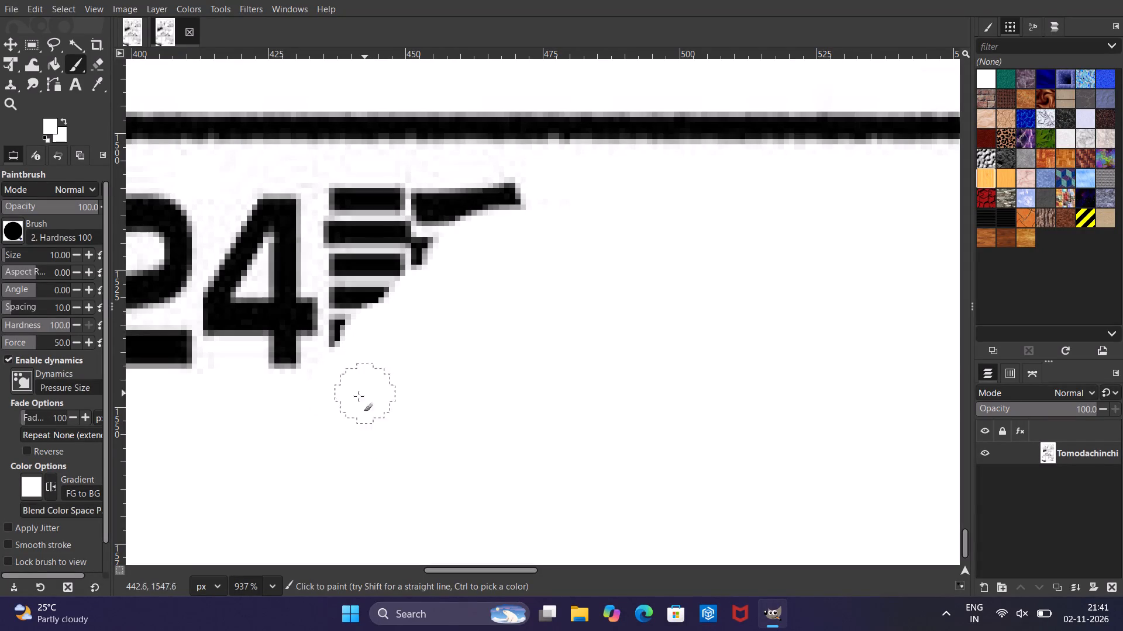
drag(359, 396, 363, 332)
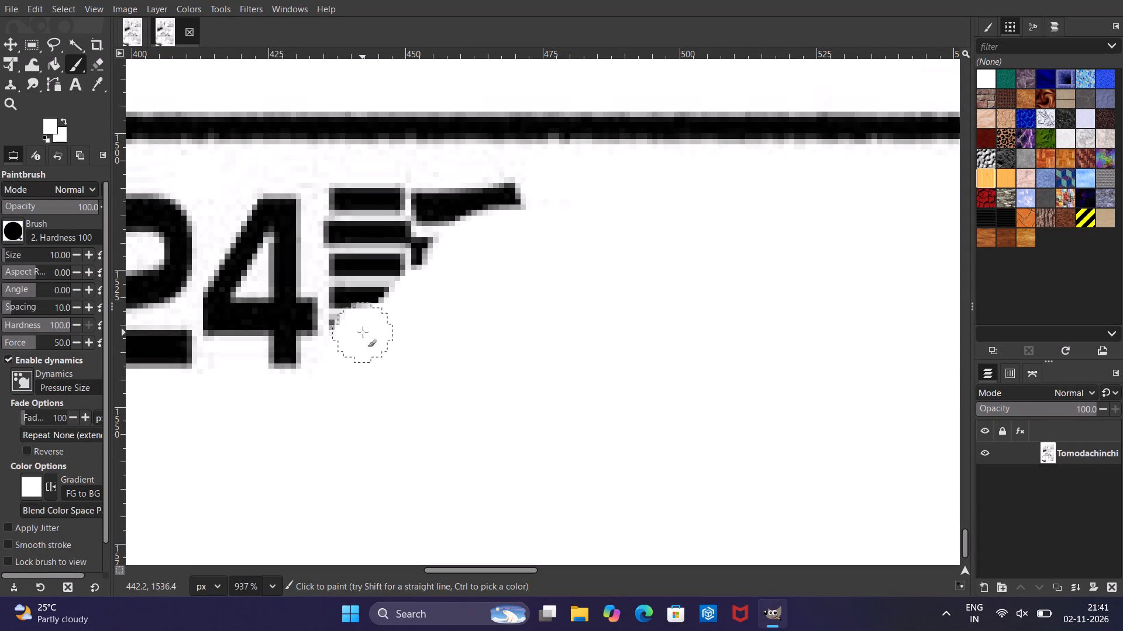
drag(363, 332, 363, 335)
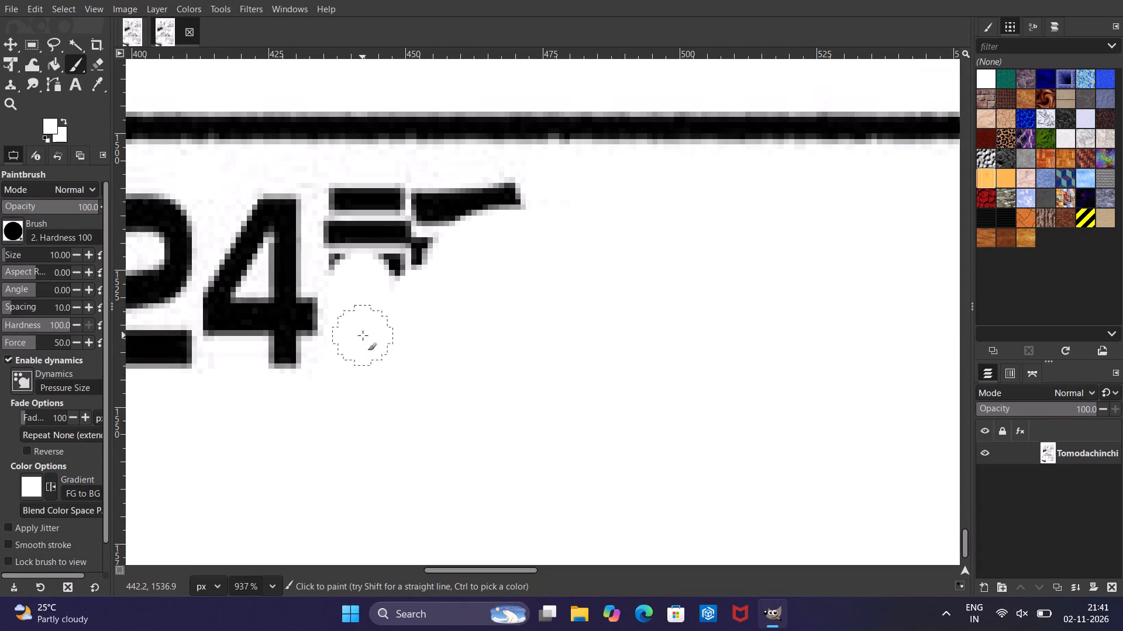
drag(363, 335, 434, 226)
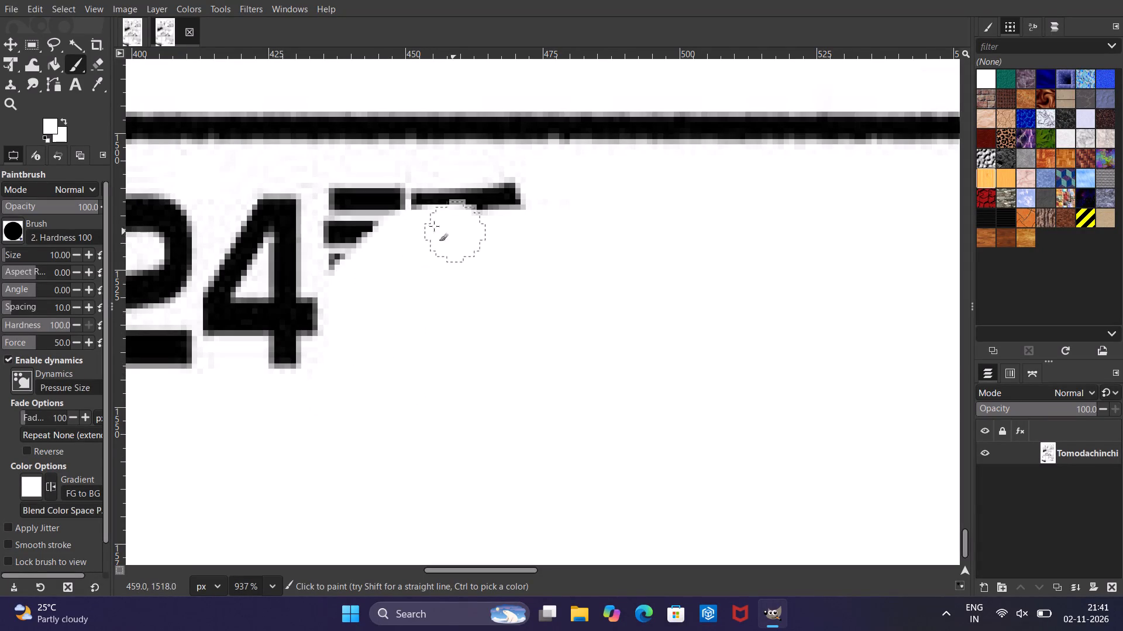
drag(434, 226, 474, 198)
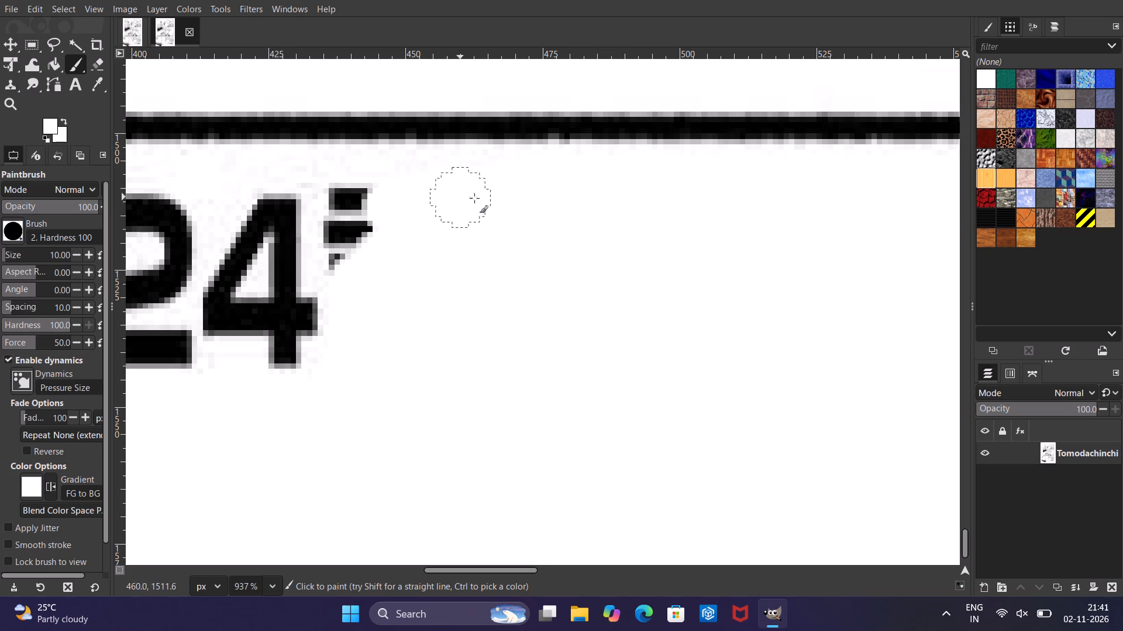
drag(474, 198, 346, 198)
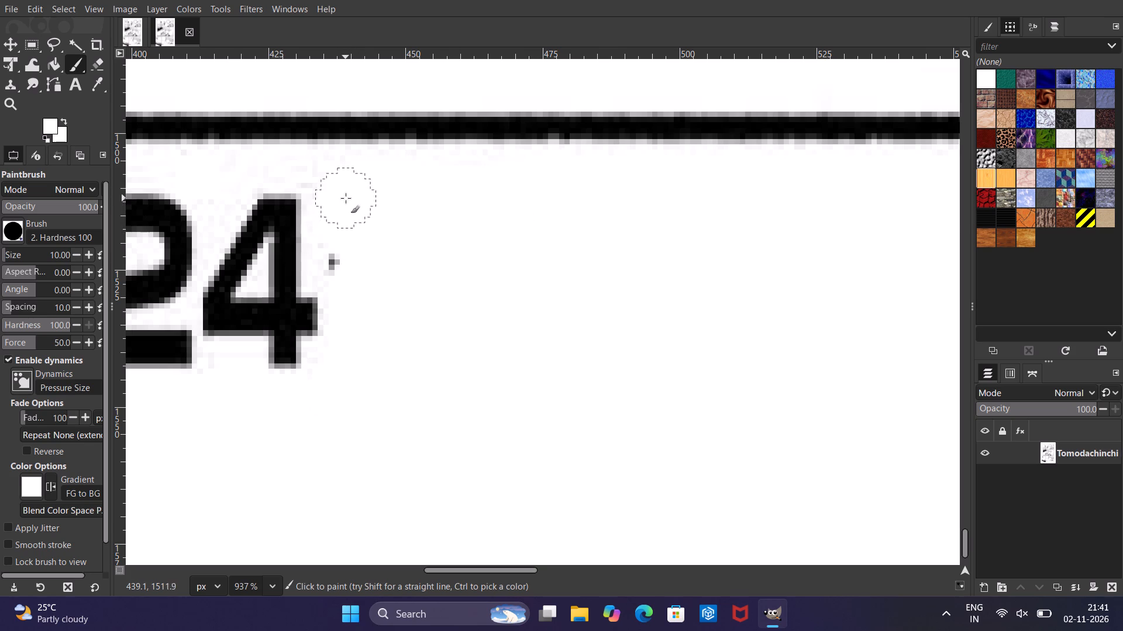
drag(346, 198, 350, 251)
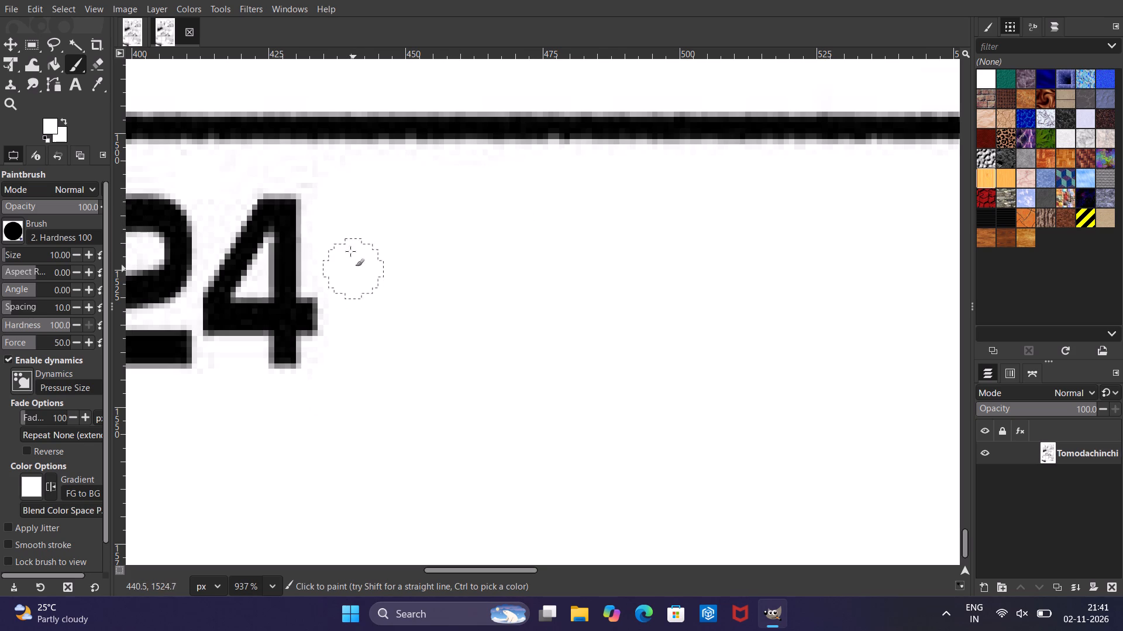
drag(350, 251, 490, 261)
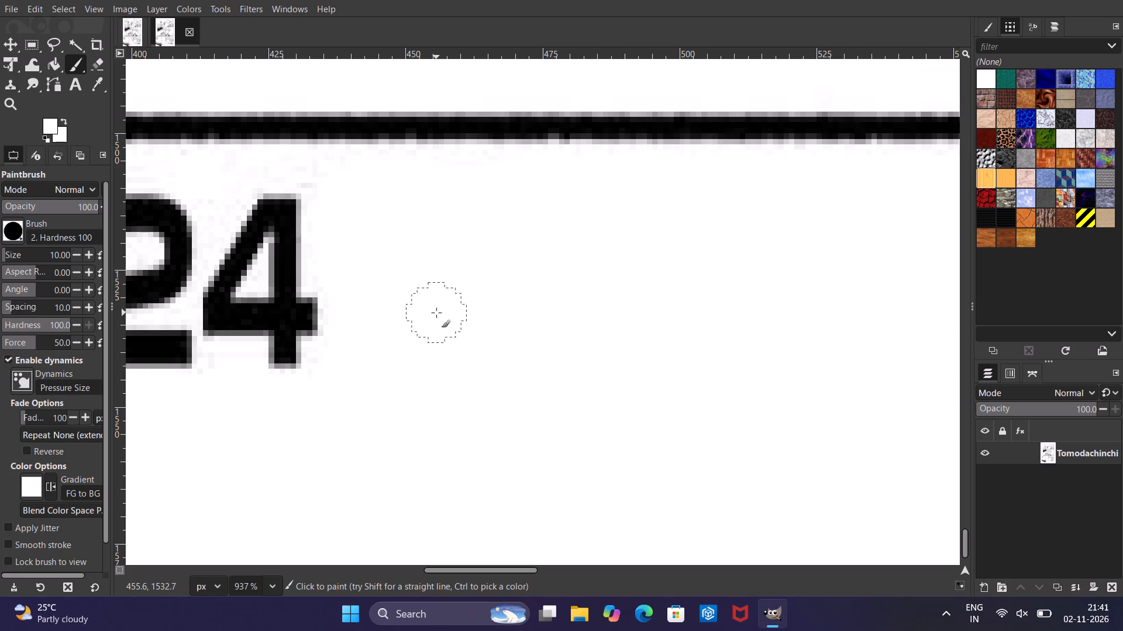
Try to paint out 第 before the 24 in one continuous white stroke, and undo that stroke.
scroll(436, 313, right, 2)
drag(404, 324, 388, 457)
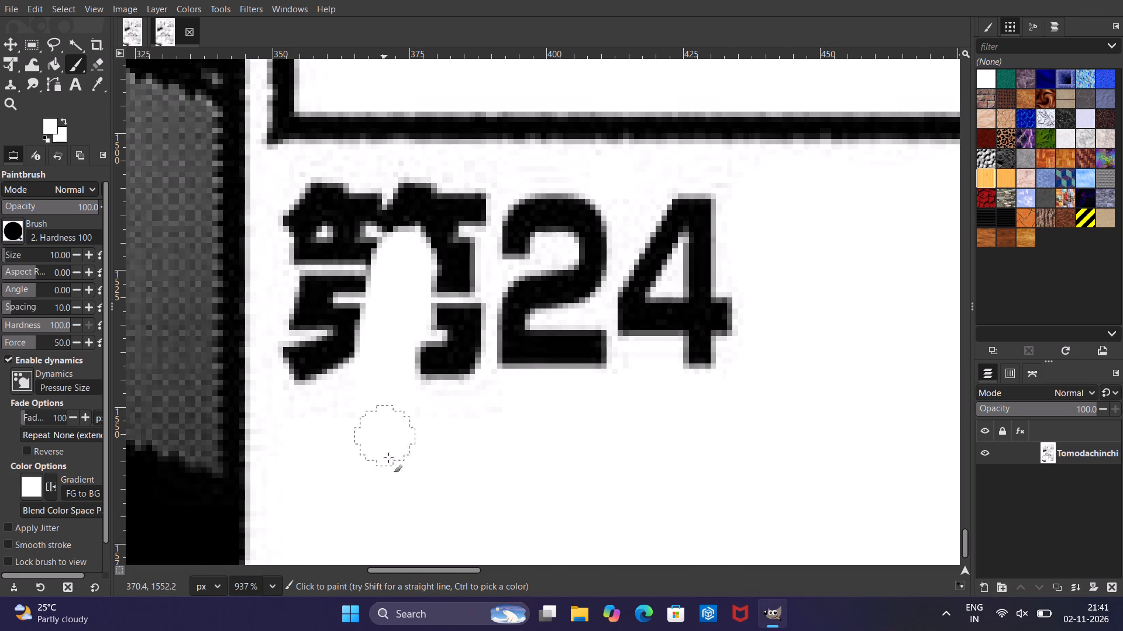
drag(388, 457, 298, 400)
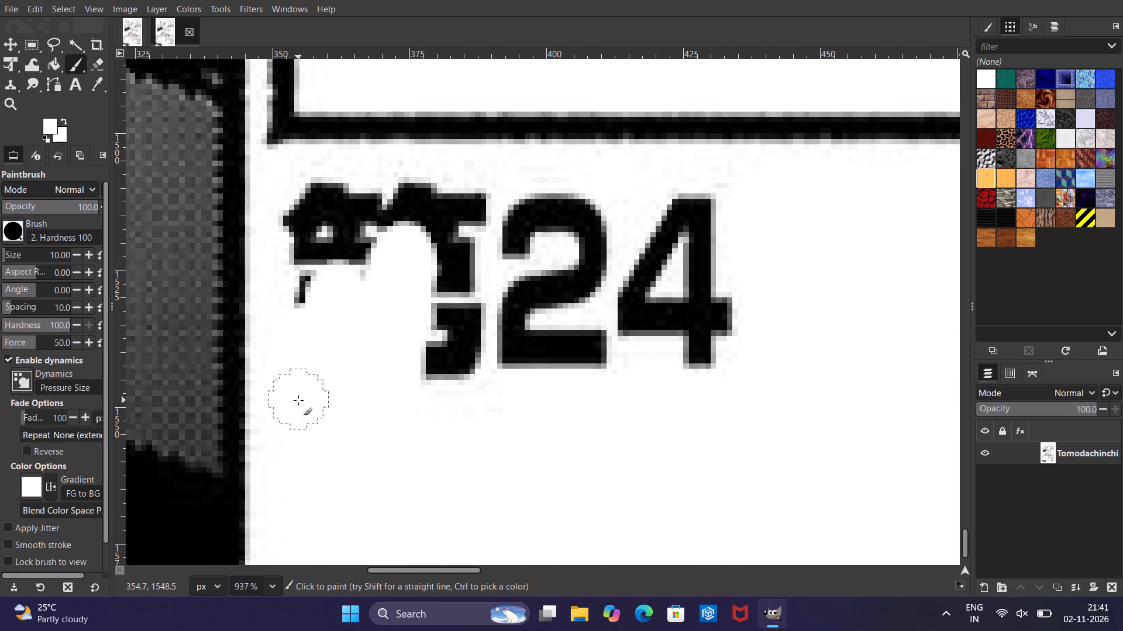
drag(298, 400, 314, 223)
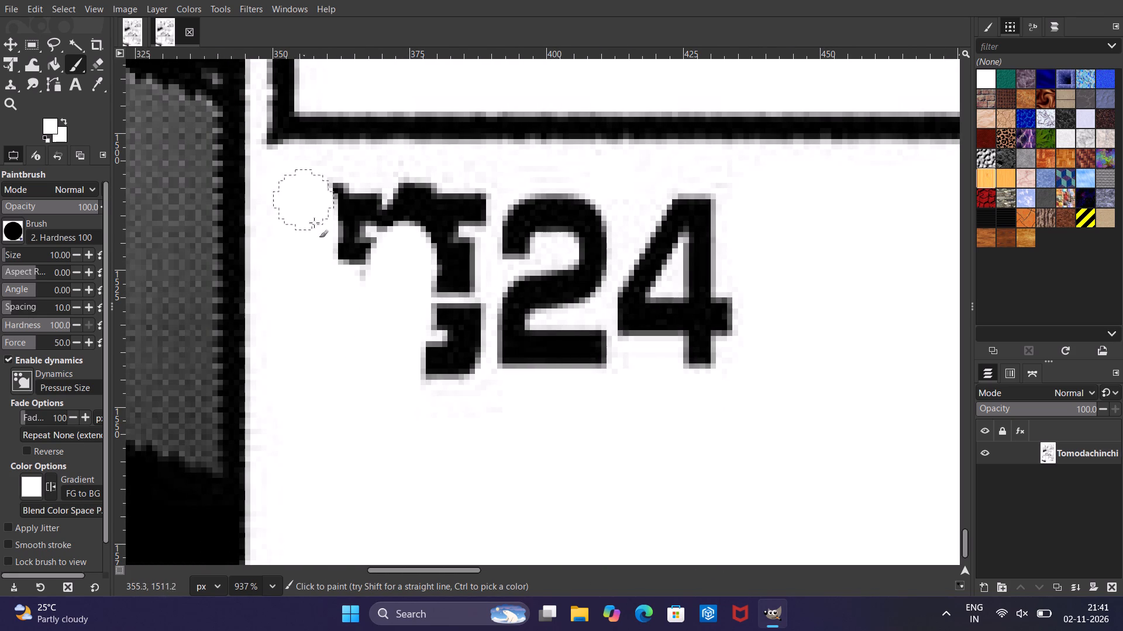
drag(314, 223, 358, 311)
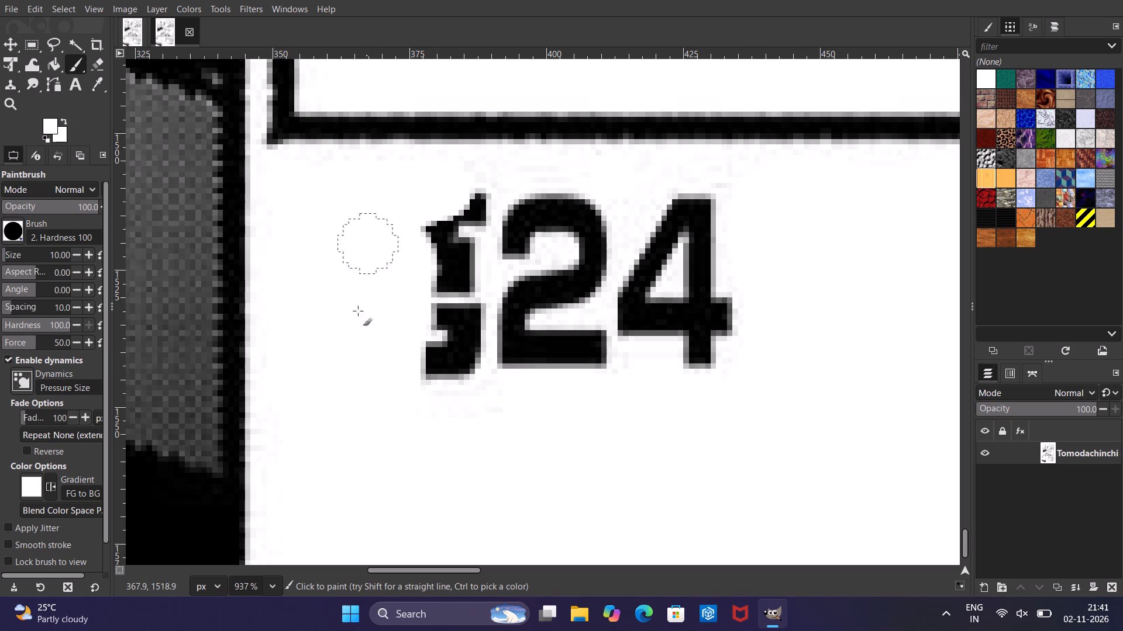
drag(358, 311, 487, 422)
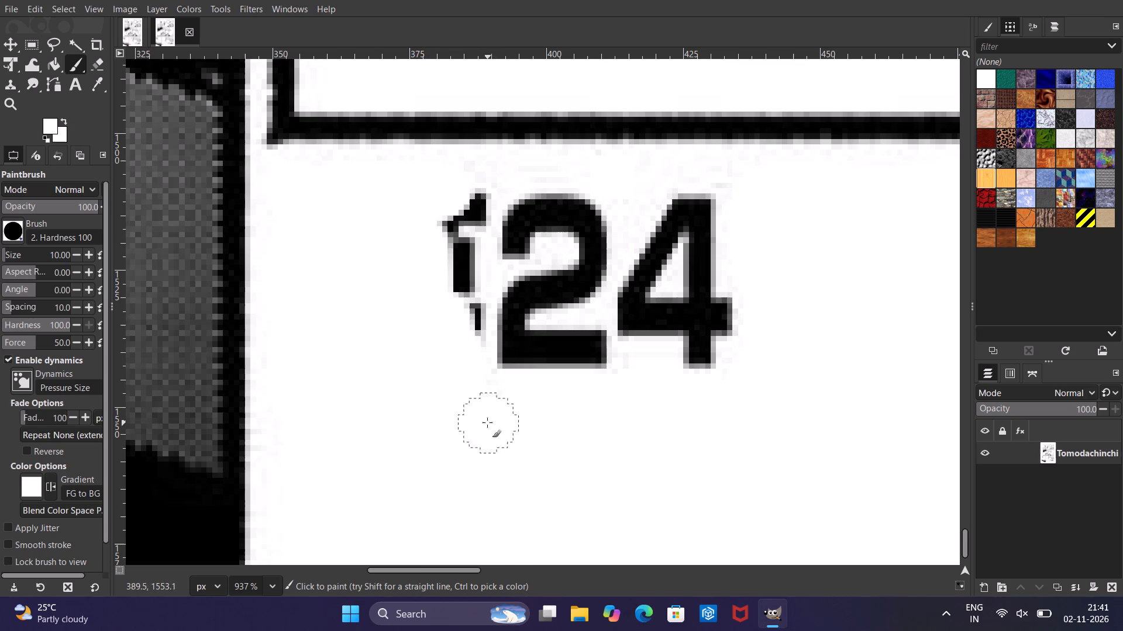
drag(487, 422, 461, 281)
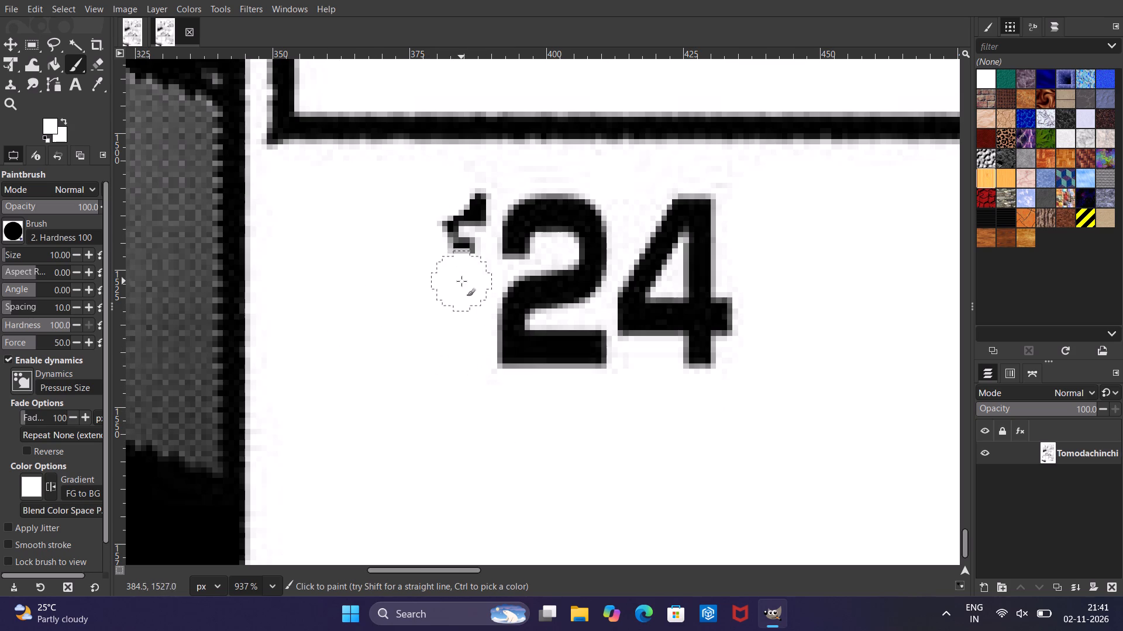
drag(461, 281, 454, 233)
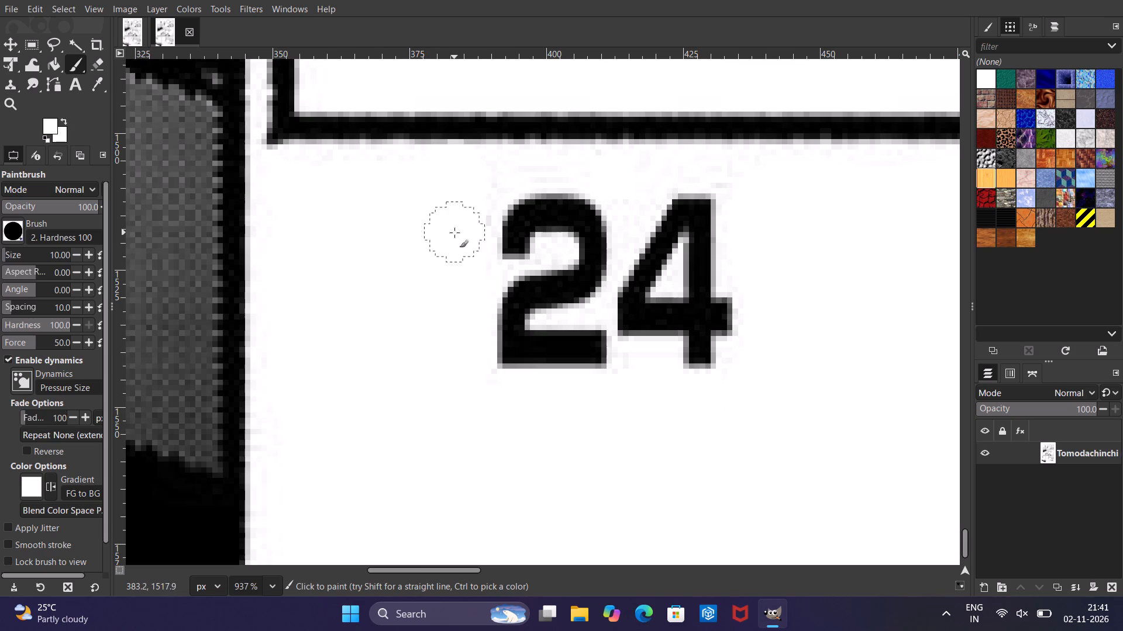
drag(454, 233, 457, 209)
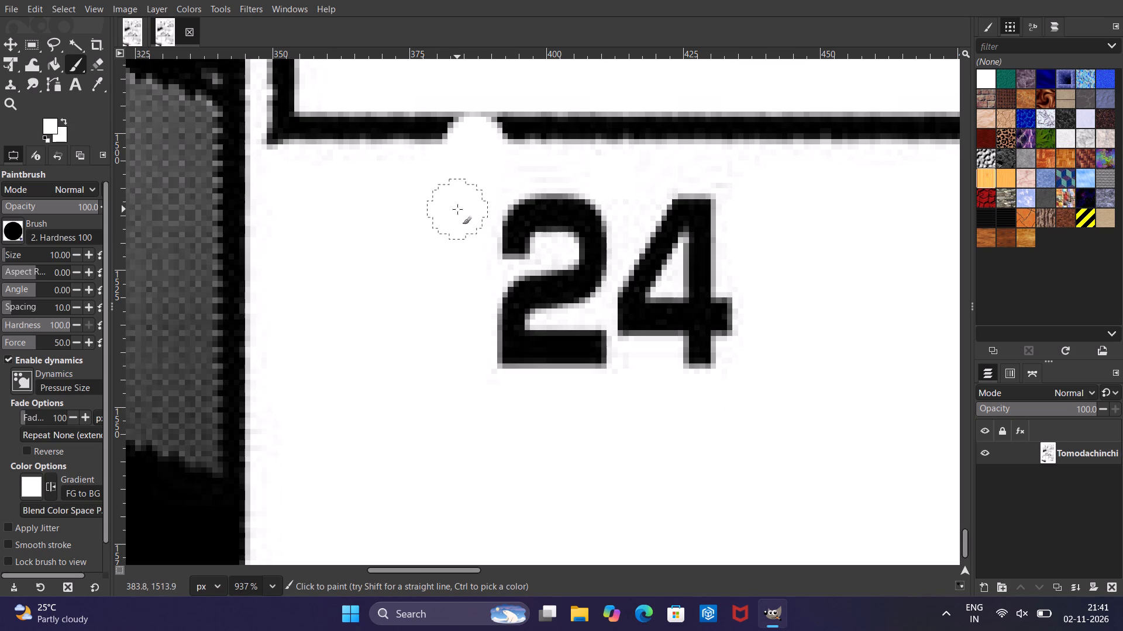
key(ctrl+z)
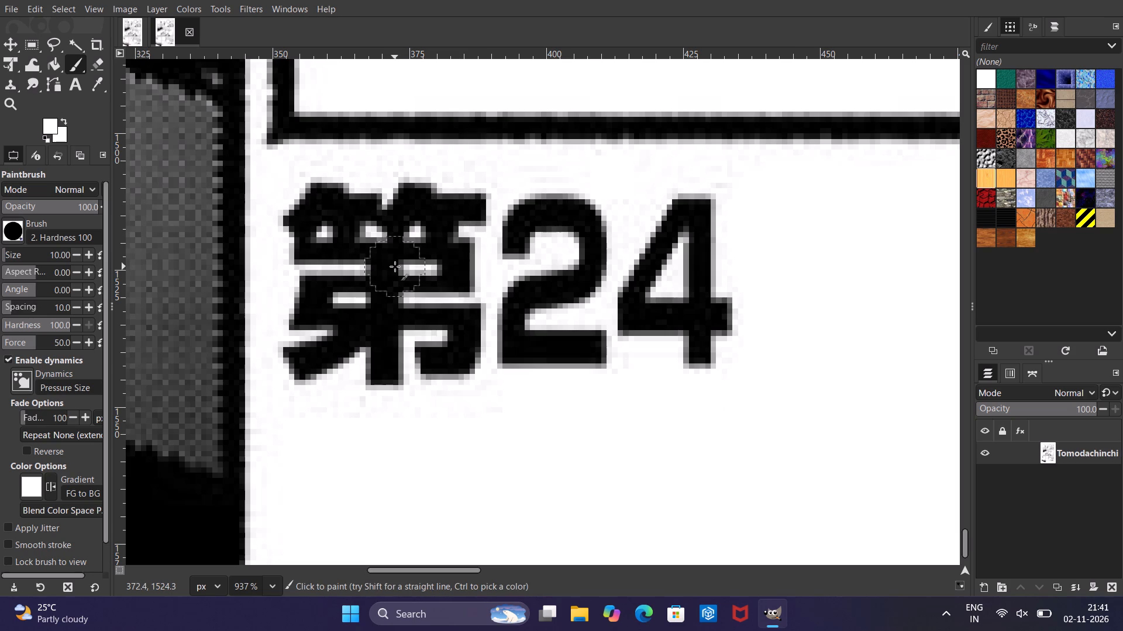
Paint white over all of 第 in the chapter label with several short strokes, keeping the adjacent 24 intact.
drag(395, 266, 325, 335)
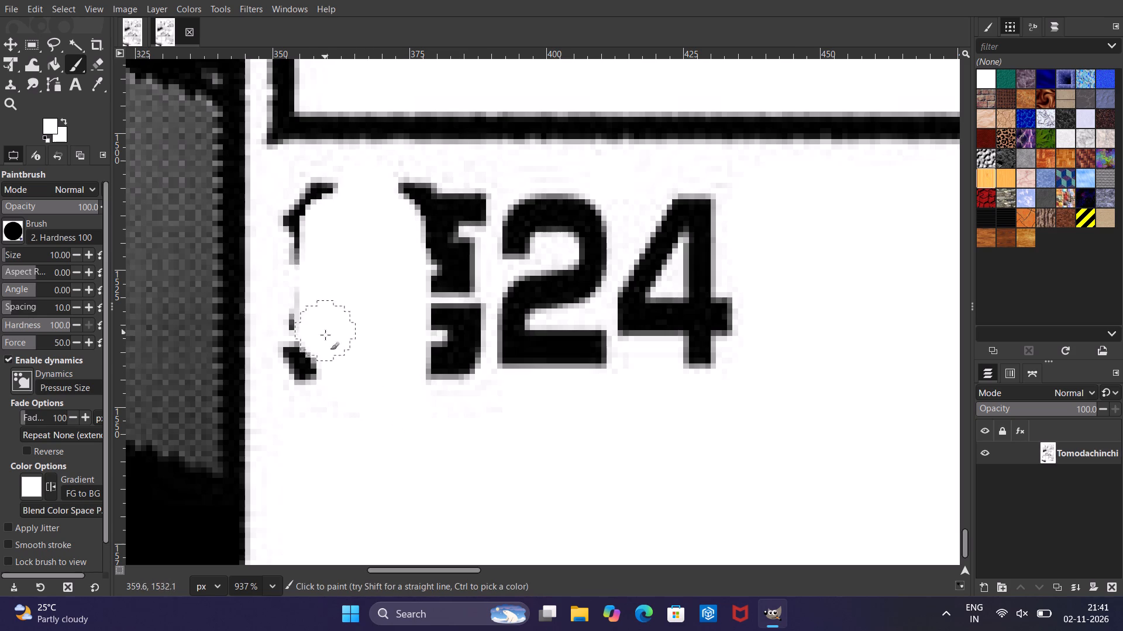
drag(325, 335, 302, 179)
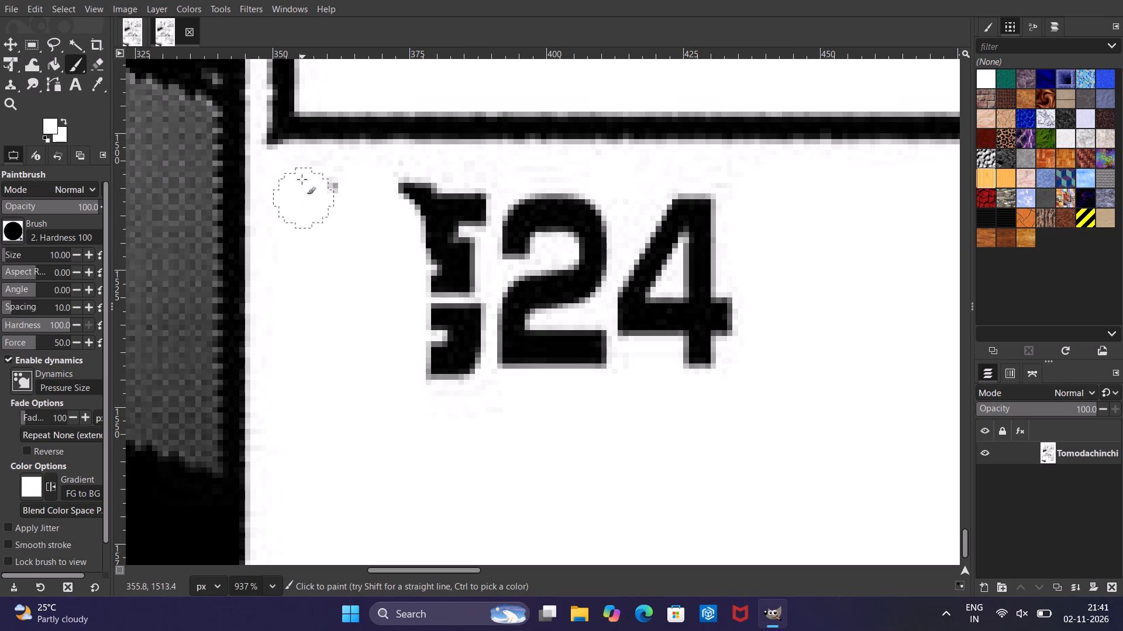
drag(302, 179, 372, 193)
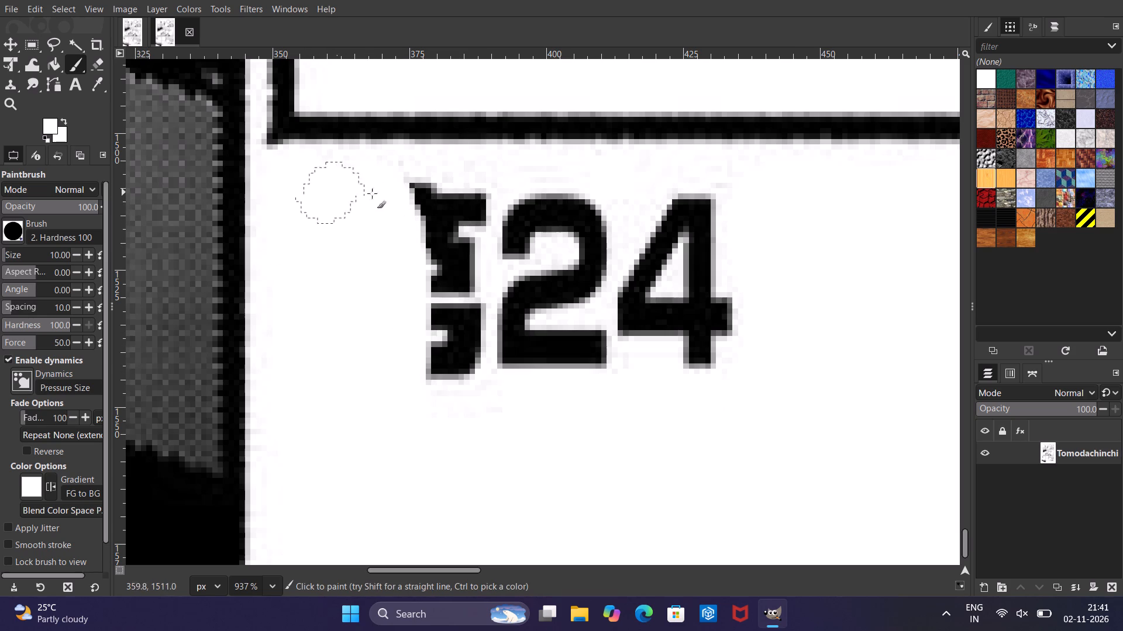
drag(372, 193, 447, 387)
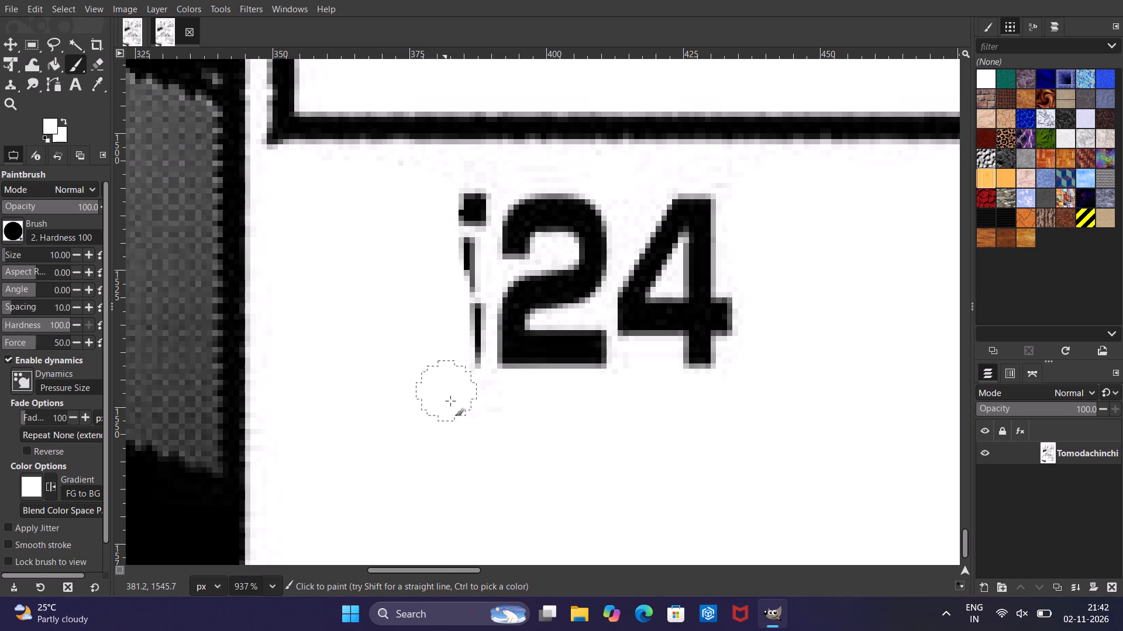
ctrl+scroll(449, 401, down, 5)
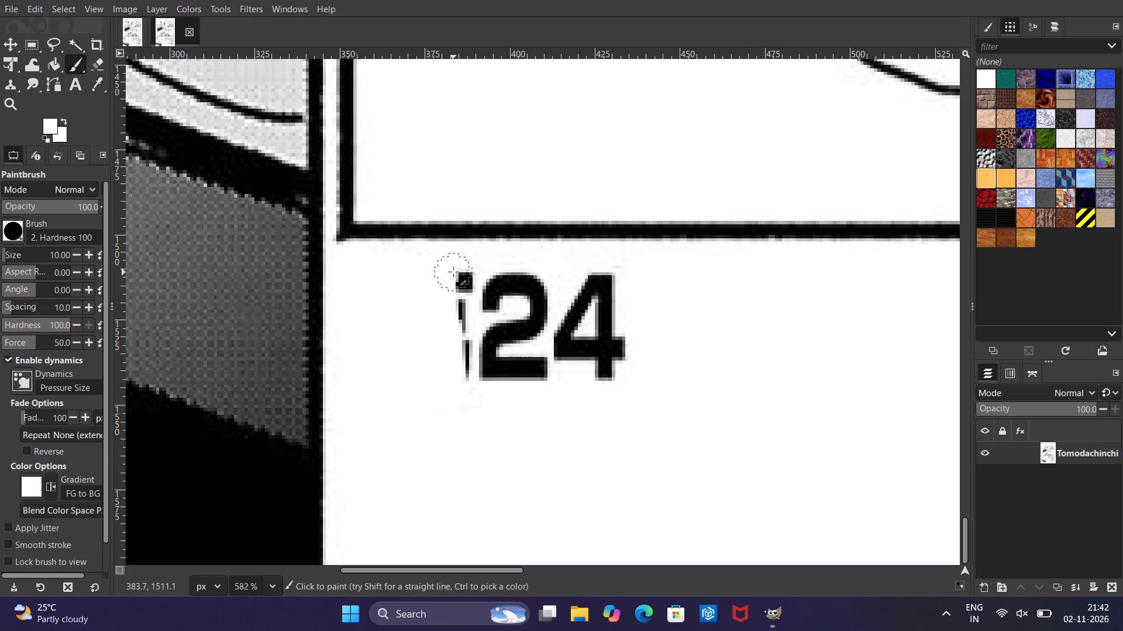
drag(453, 272, 459, 272)
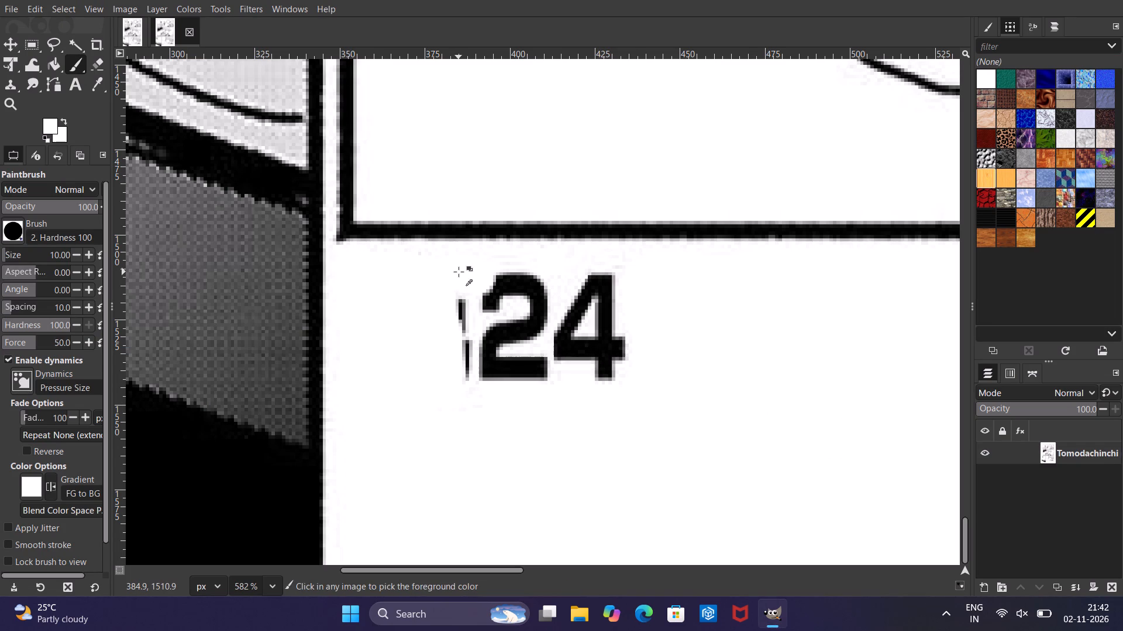
key(ctrl+z)
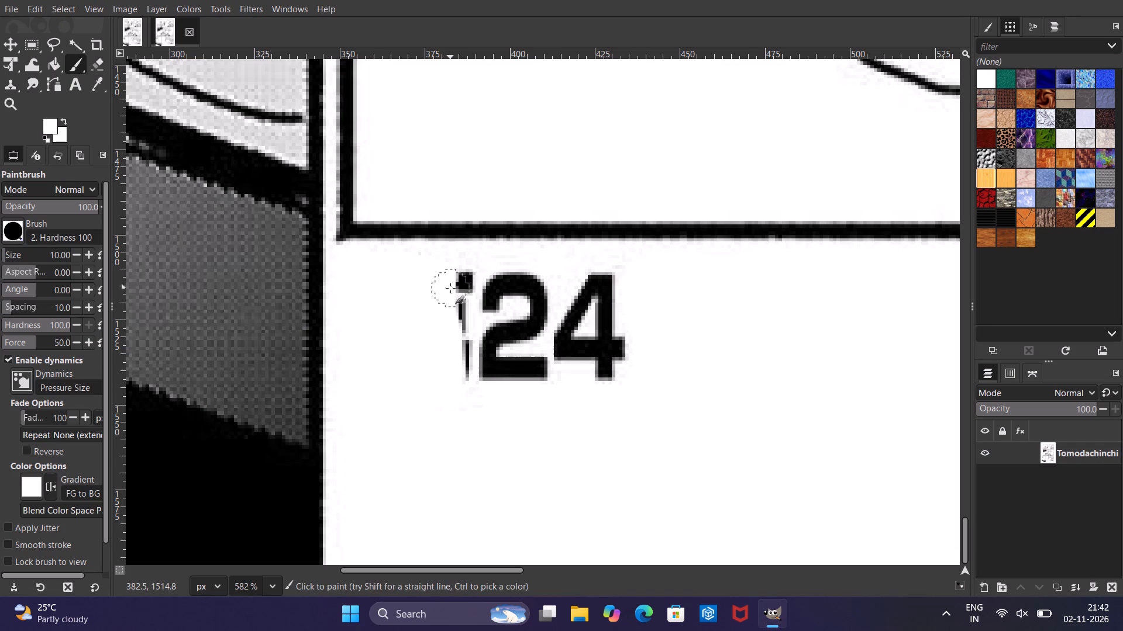
ctrl+scroll(450, 288, up, 7)
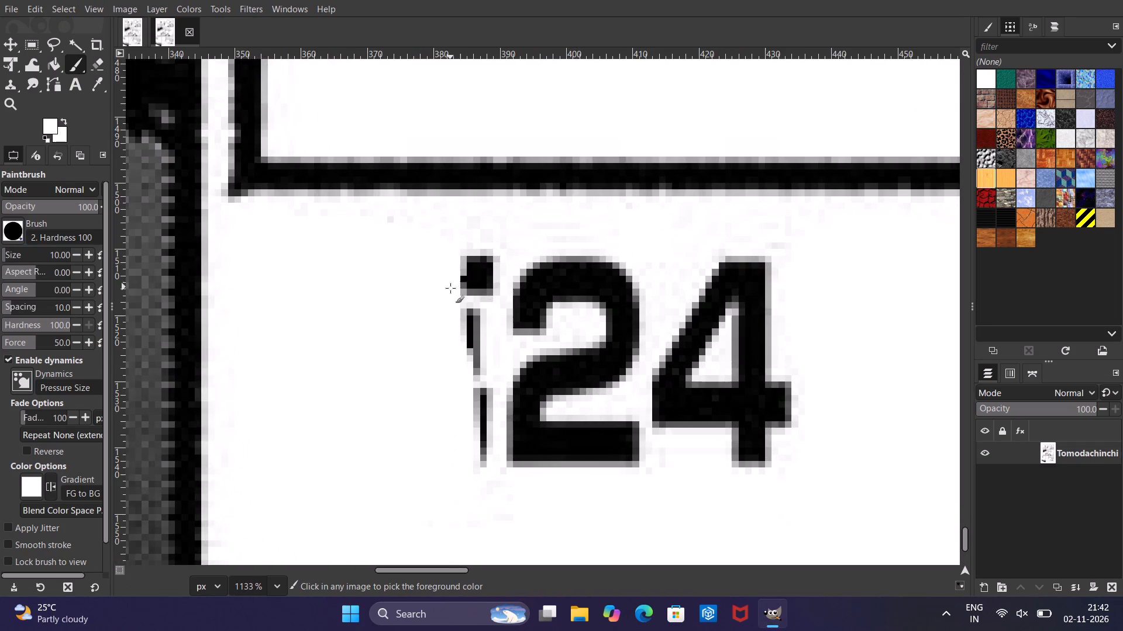
drag(464, 273, 449, 280)
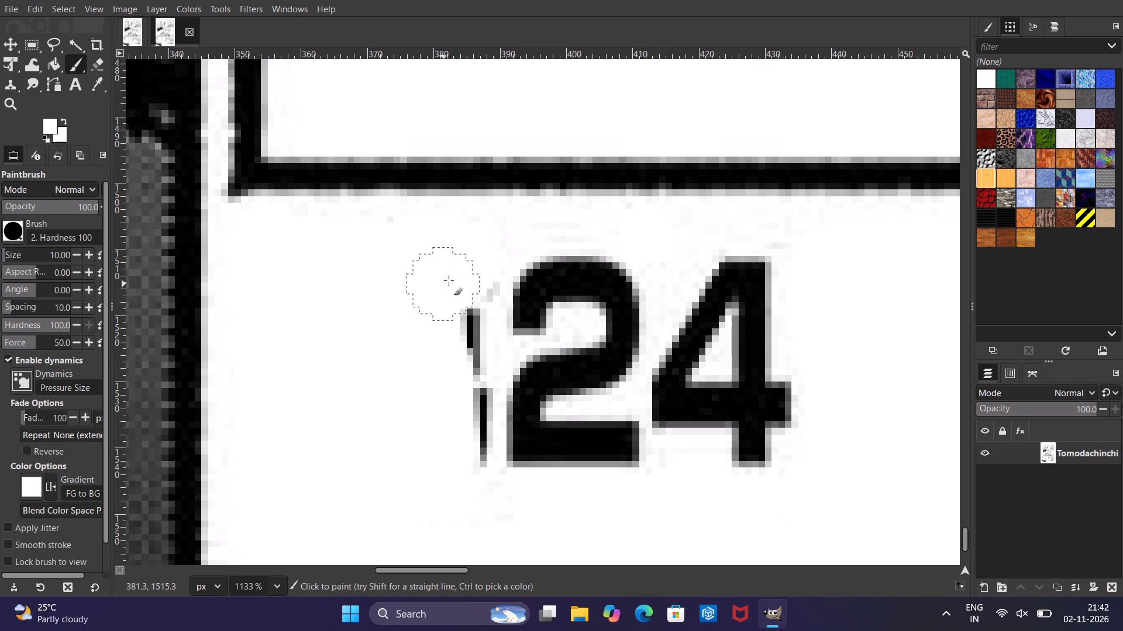
drag(449, 280, 456, 365)
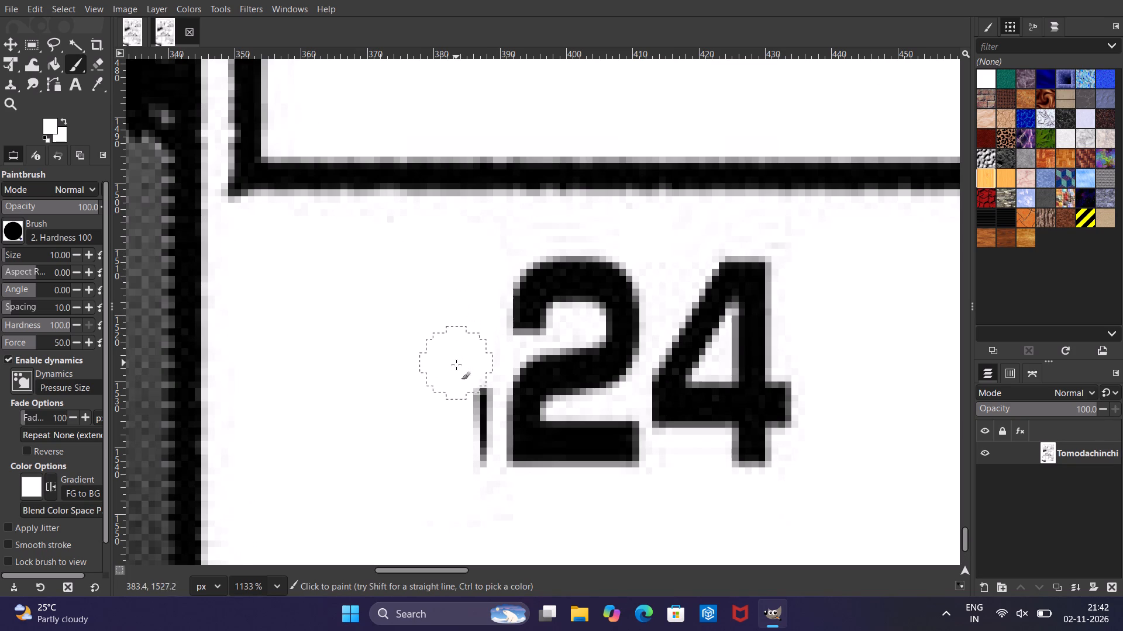
drag(456, 365, 461, 415)
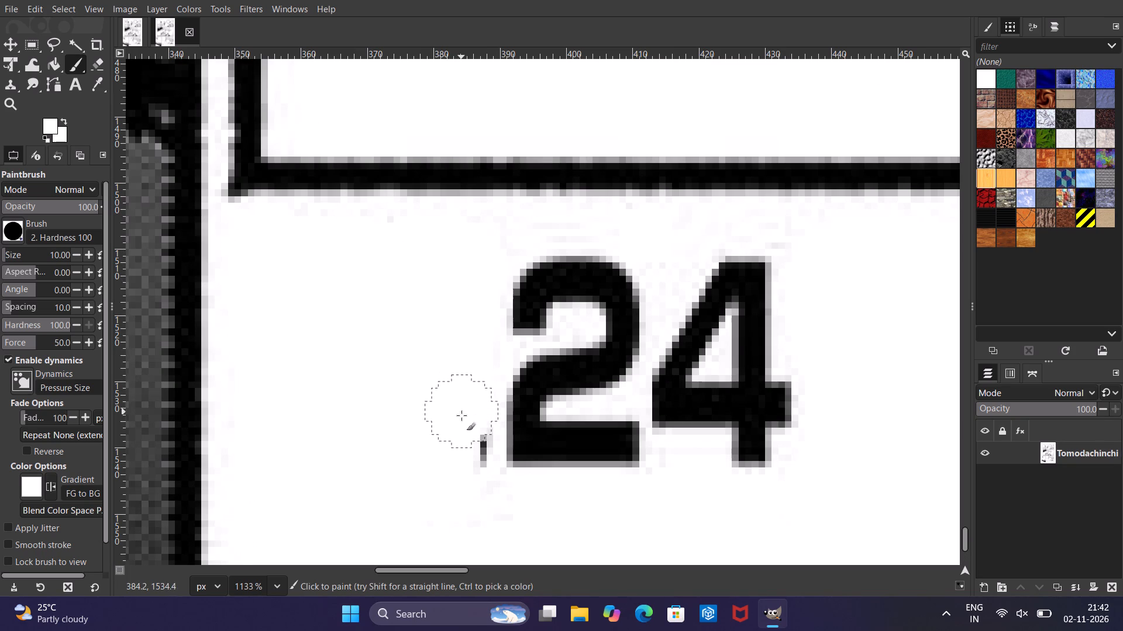
drag(461, 415, 461, 488)
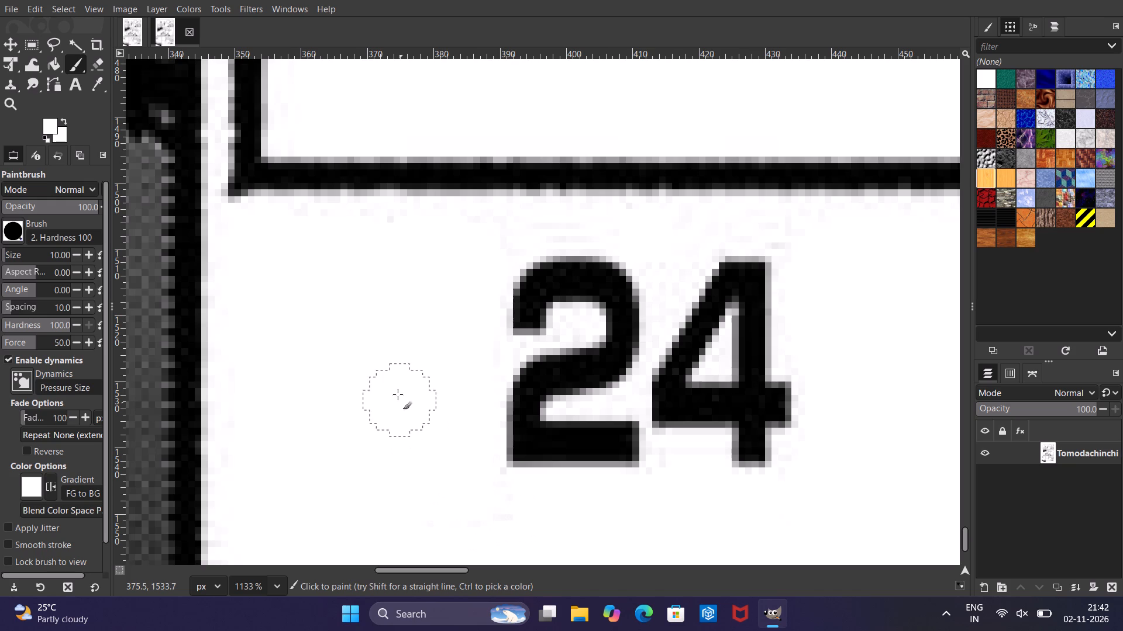
Review the whole page from the top panel to the chapter number to check the cleaned speech bubbles and label.
ctrl+scroll(398, 394, down, 11)
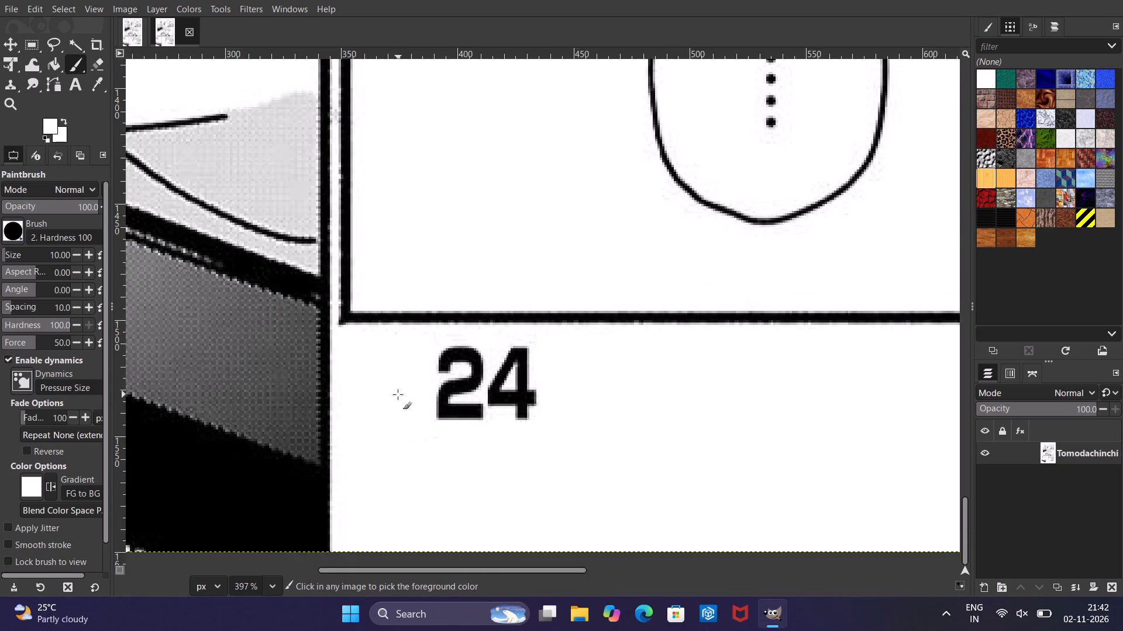
ctrl+scroll(398, 394, down, 16)
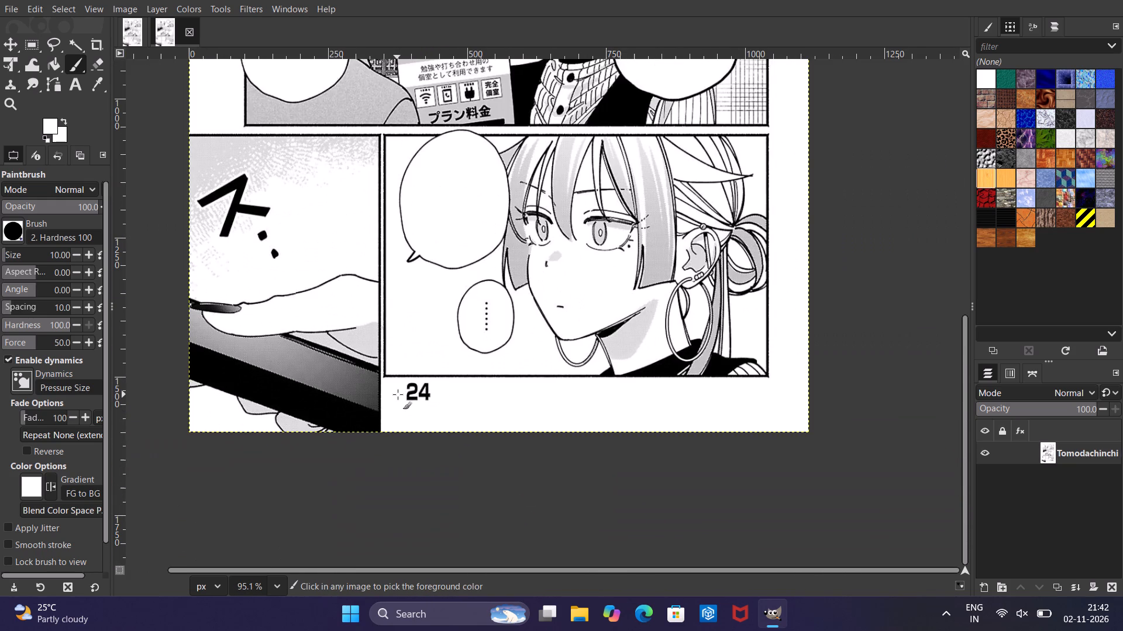
ctrl+scroll(434, 223, down, 4)
scroll(434, 223, up, 1)
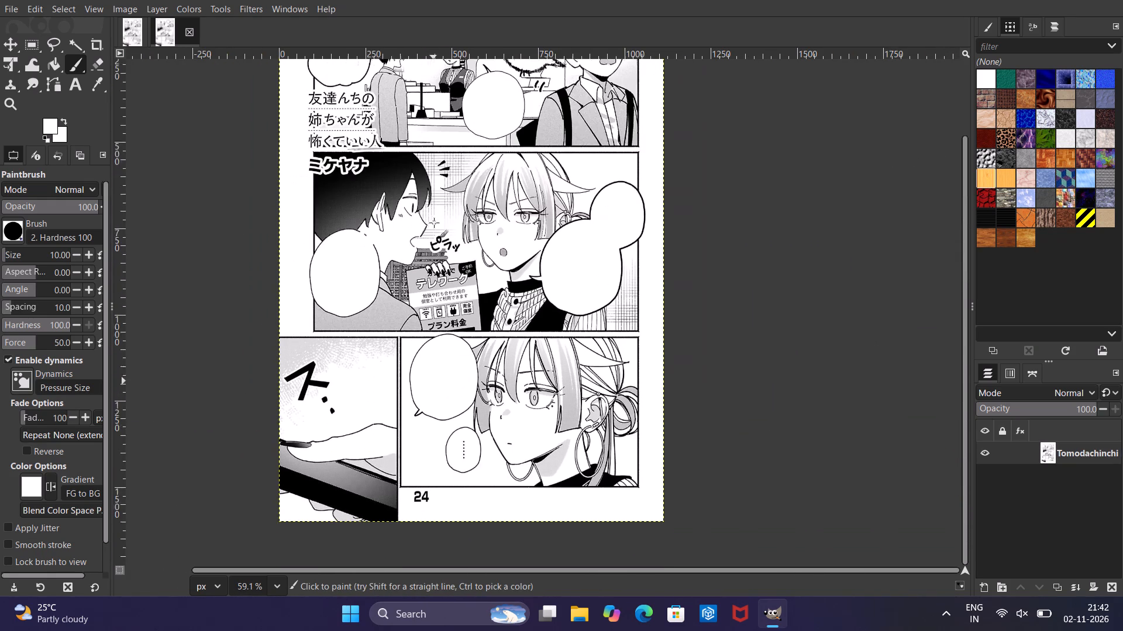
scroll(434, 223, up, 1)
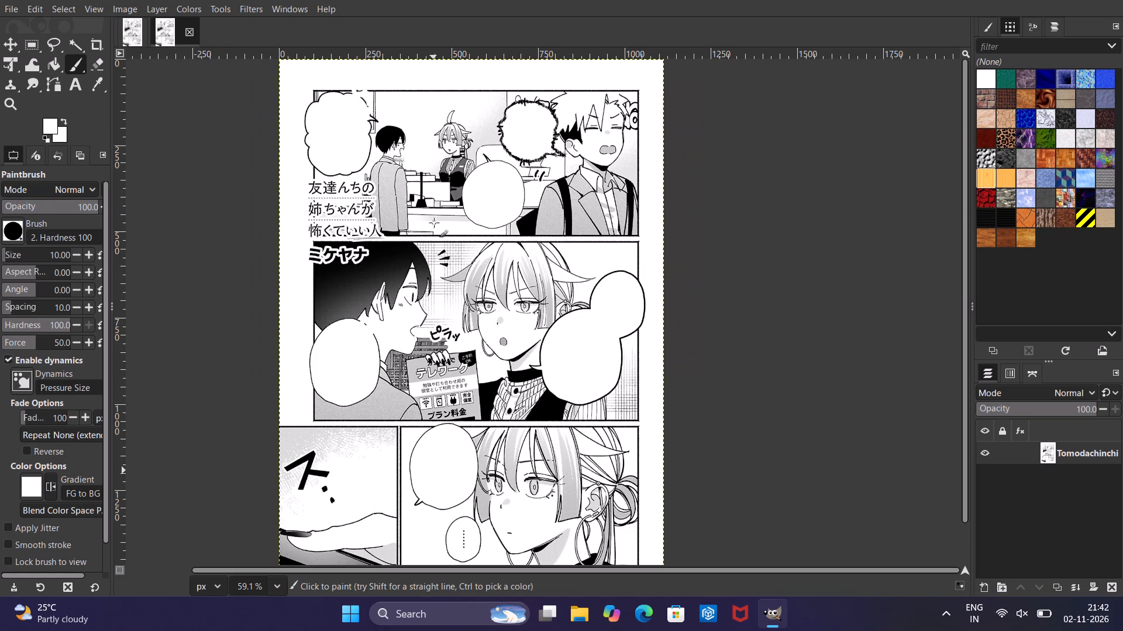
scroll(434, 223, down, 1)
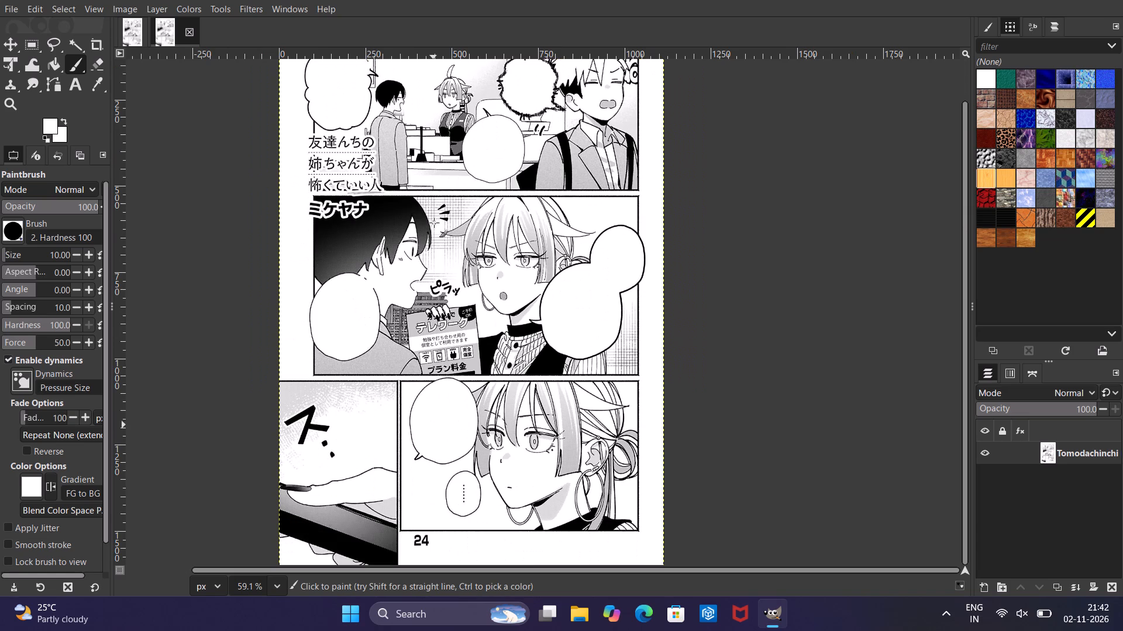
scroll(434, 223, down, 1)
Save the Chapter 24 page 1 project and close GIMP.
key(ctrl+s)
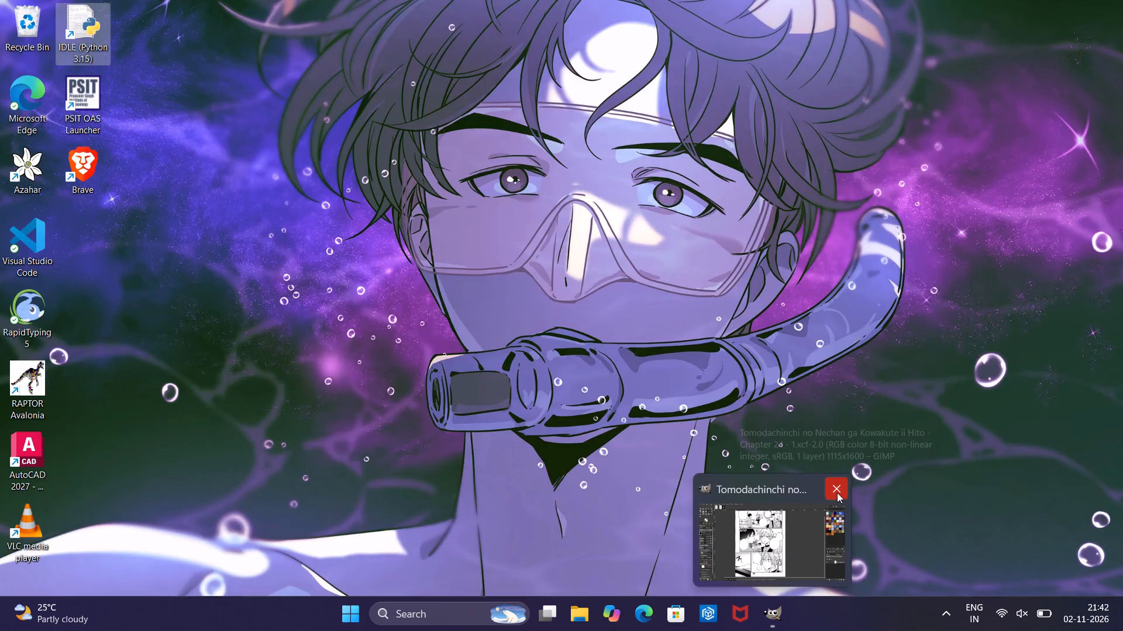
click(837, 493)
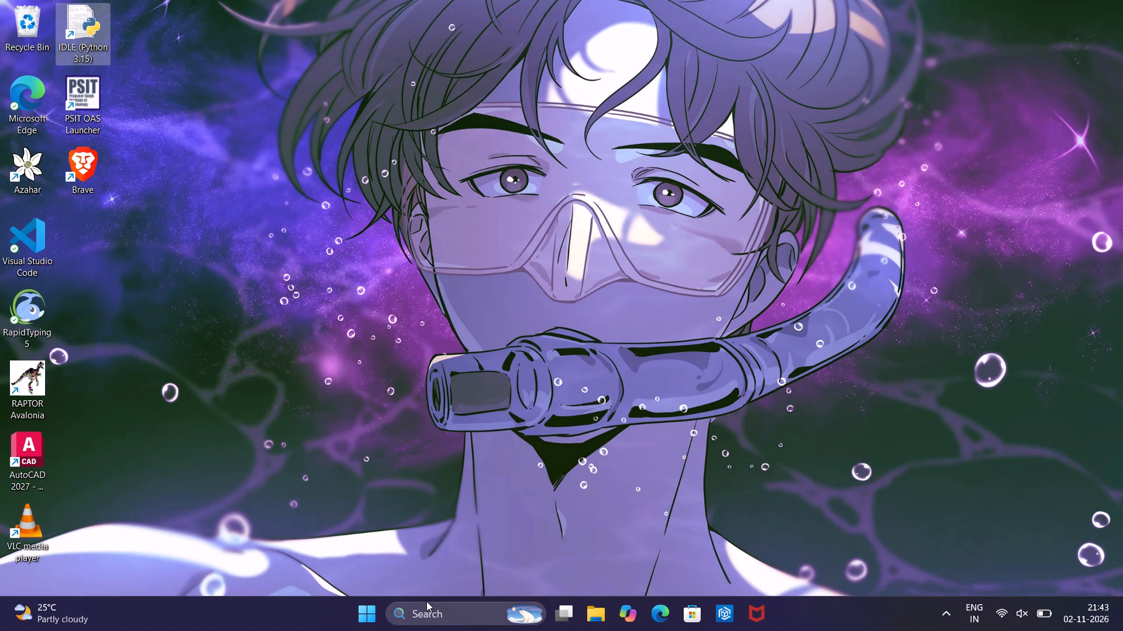
Search for the Kuro app and launch it.
key(k)
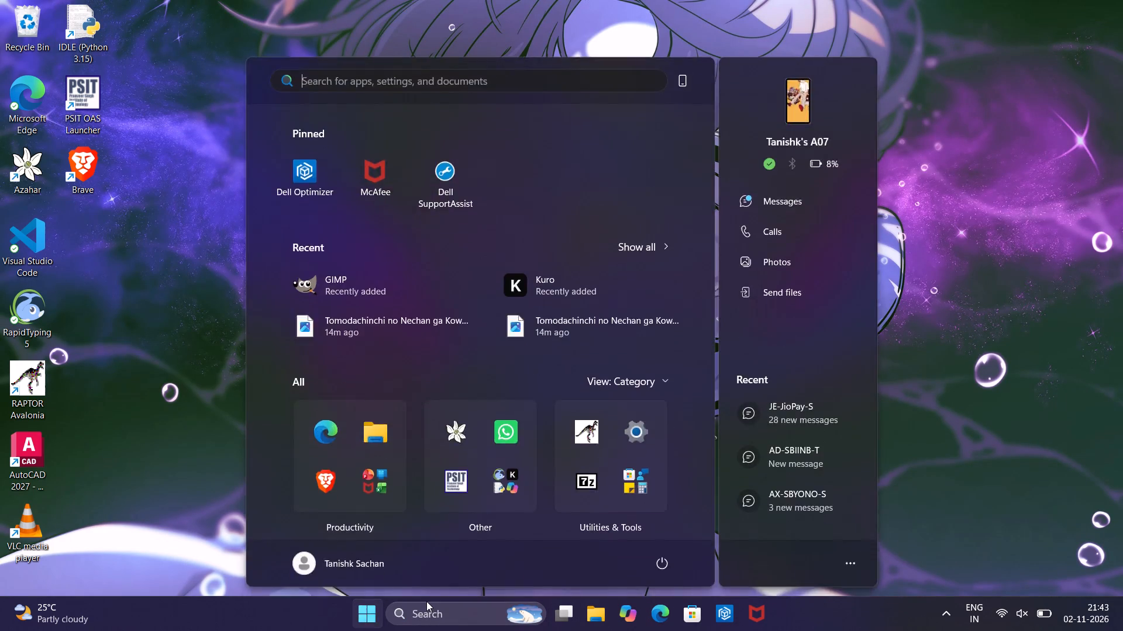
text(kur)
key(Return)
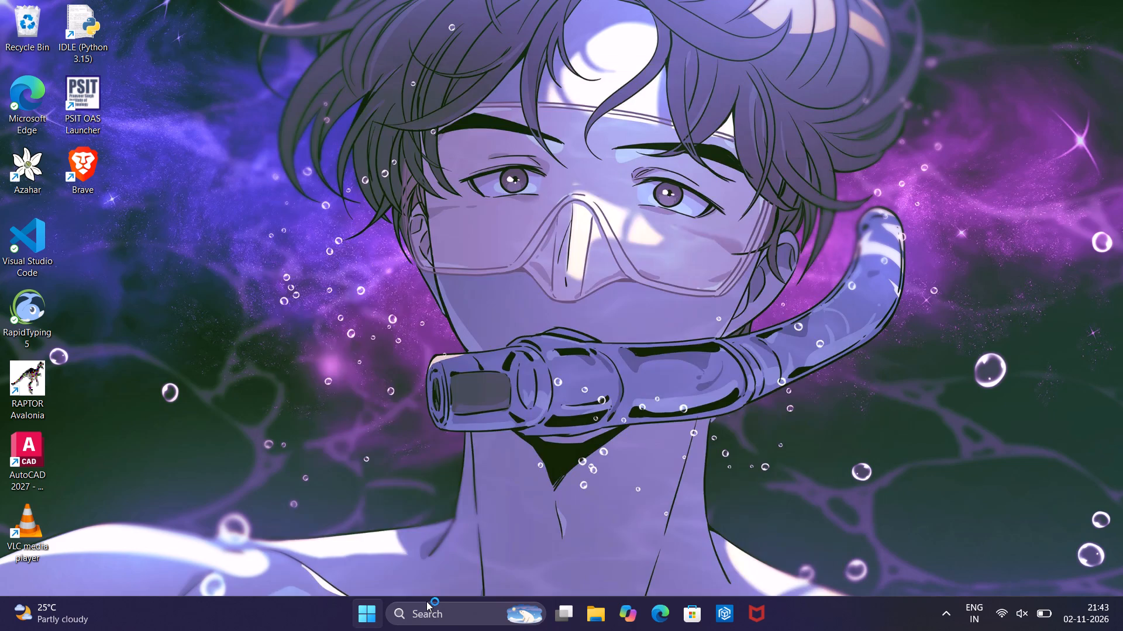